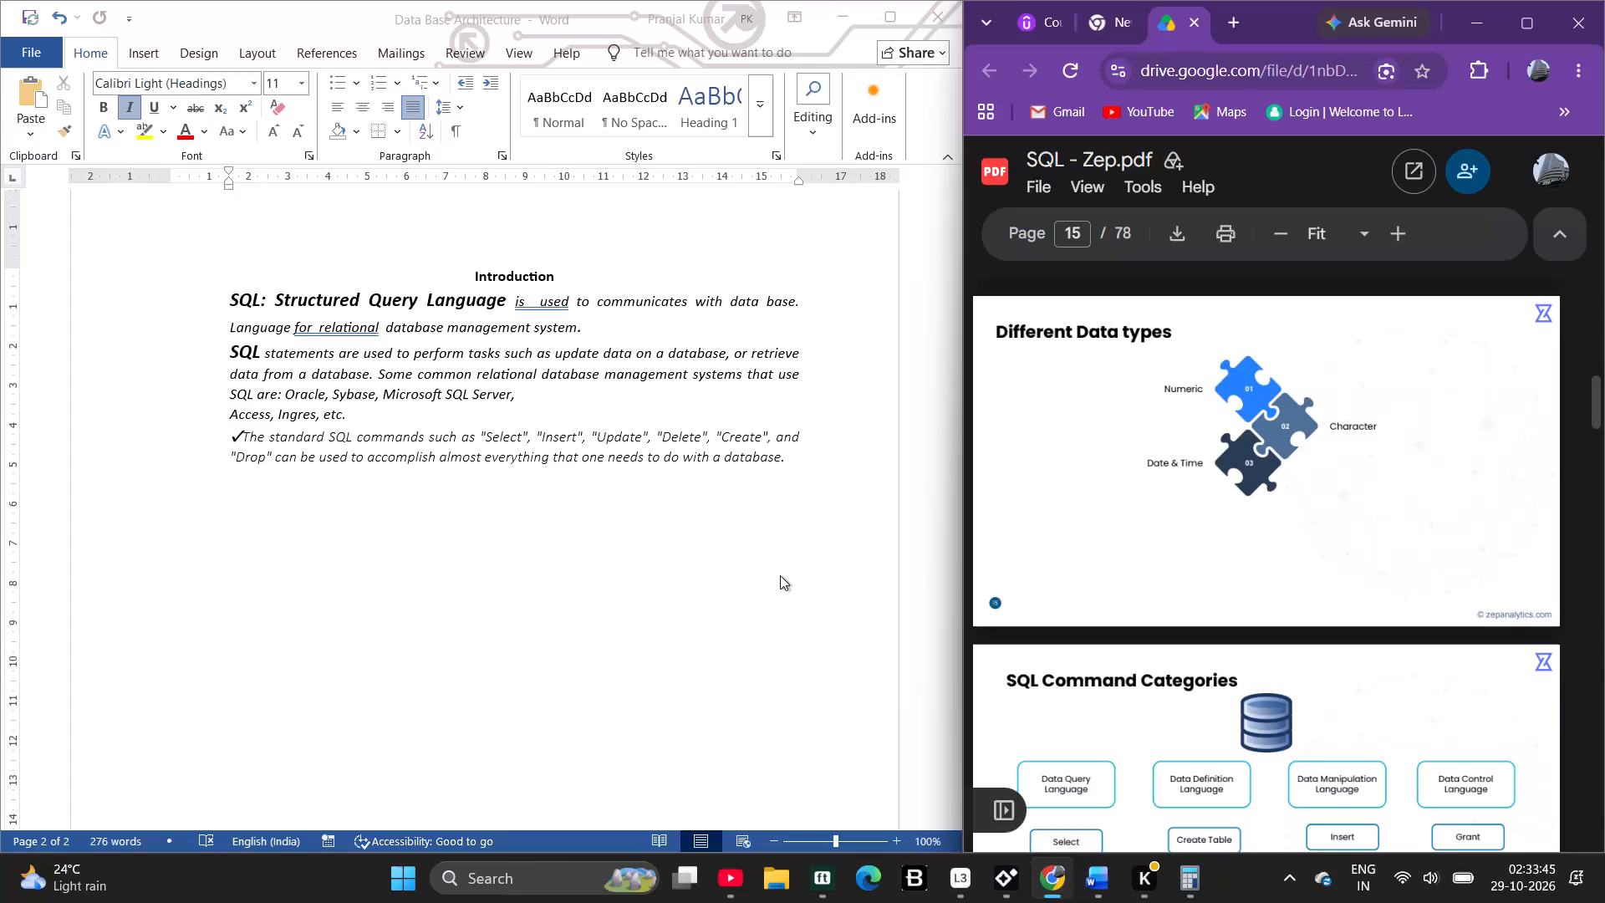
Look through the SQL PDF slides to find the Introduction slide on page 13.
{"action": "scroll", "coordinate": [1209, 631], "scroll_direction": "down", "scroll_amount": 3}
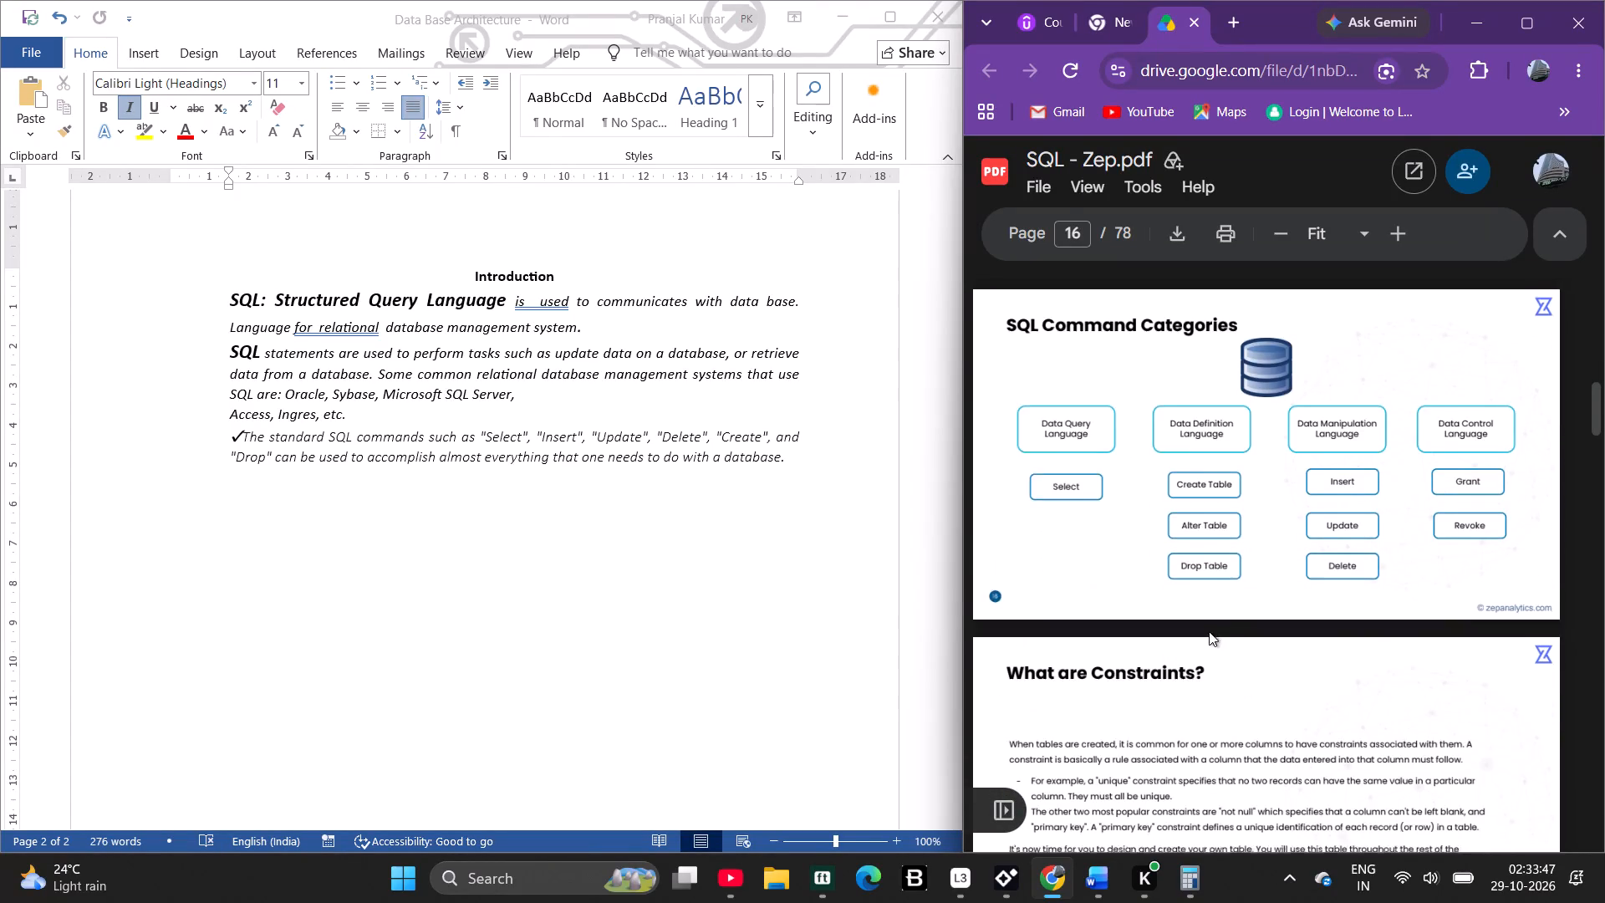
{"action": "scroll", "coordinate": [1209, 631], "scroll_direction": "down", "scroll_amount": 5}
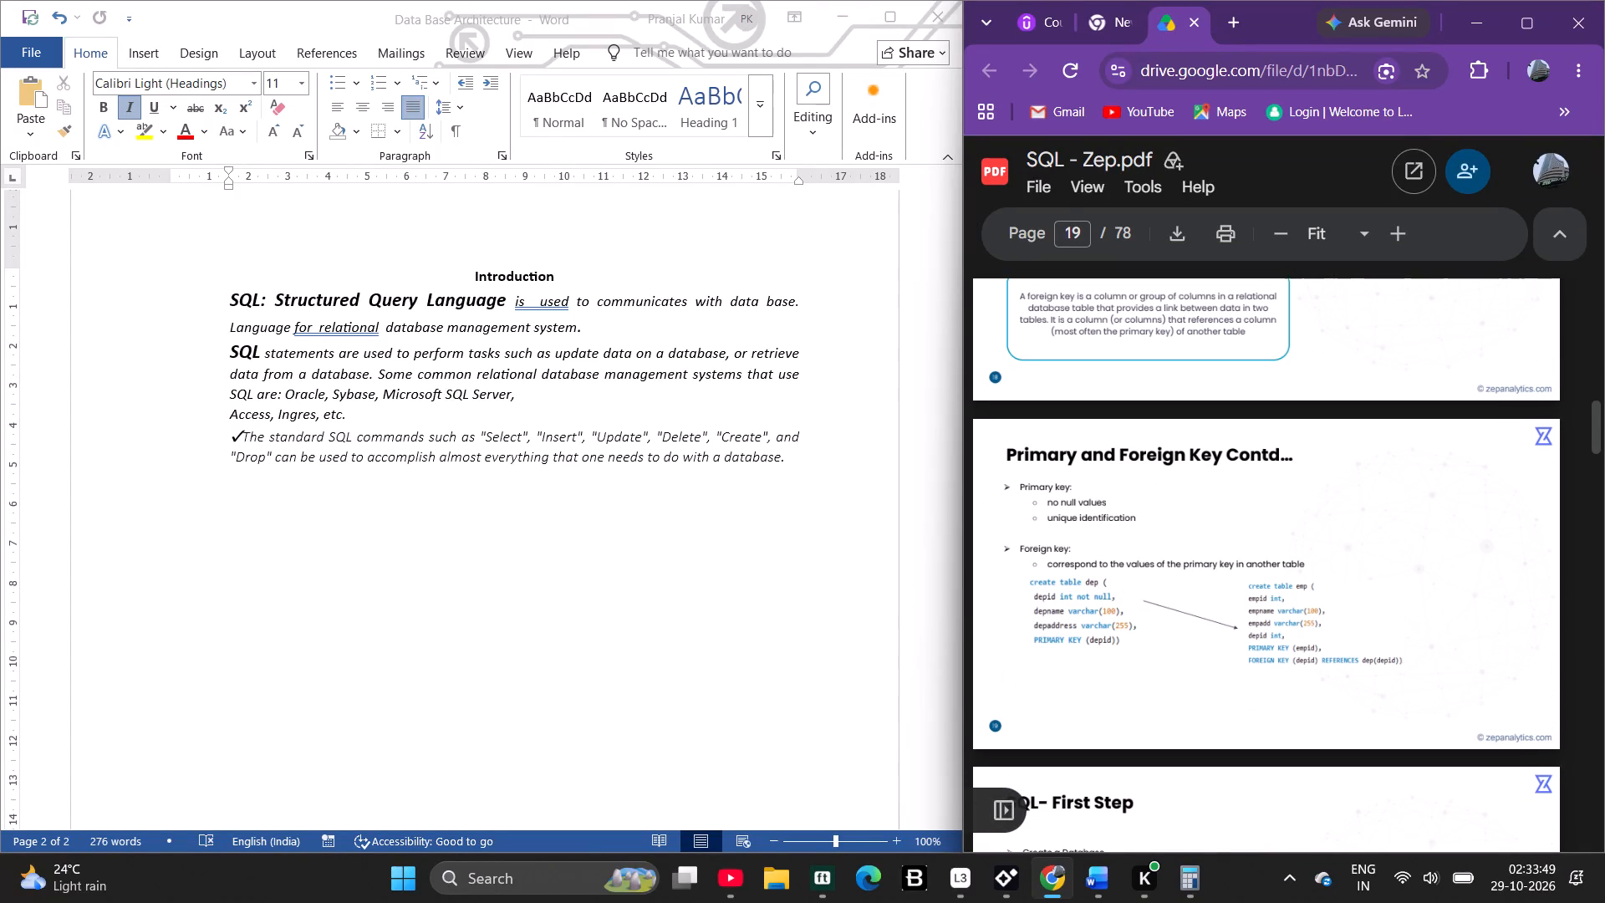
{"action": "scroll", "coordinate": [1209, 631], "scroll_direction": "down", "scroll_amount": 1}
{"action": "scroll", "coordinate": [1209, 631], "scroll_direction": "right", "scroll_amount": 1}
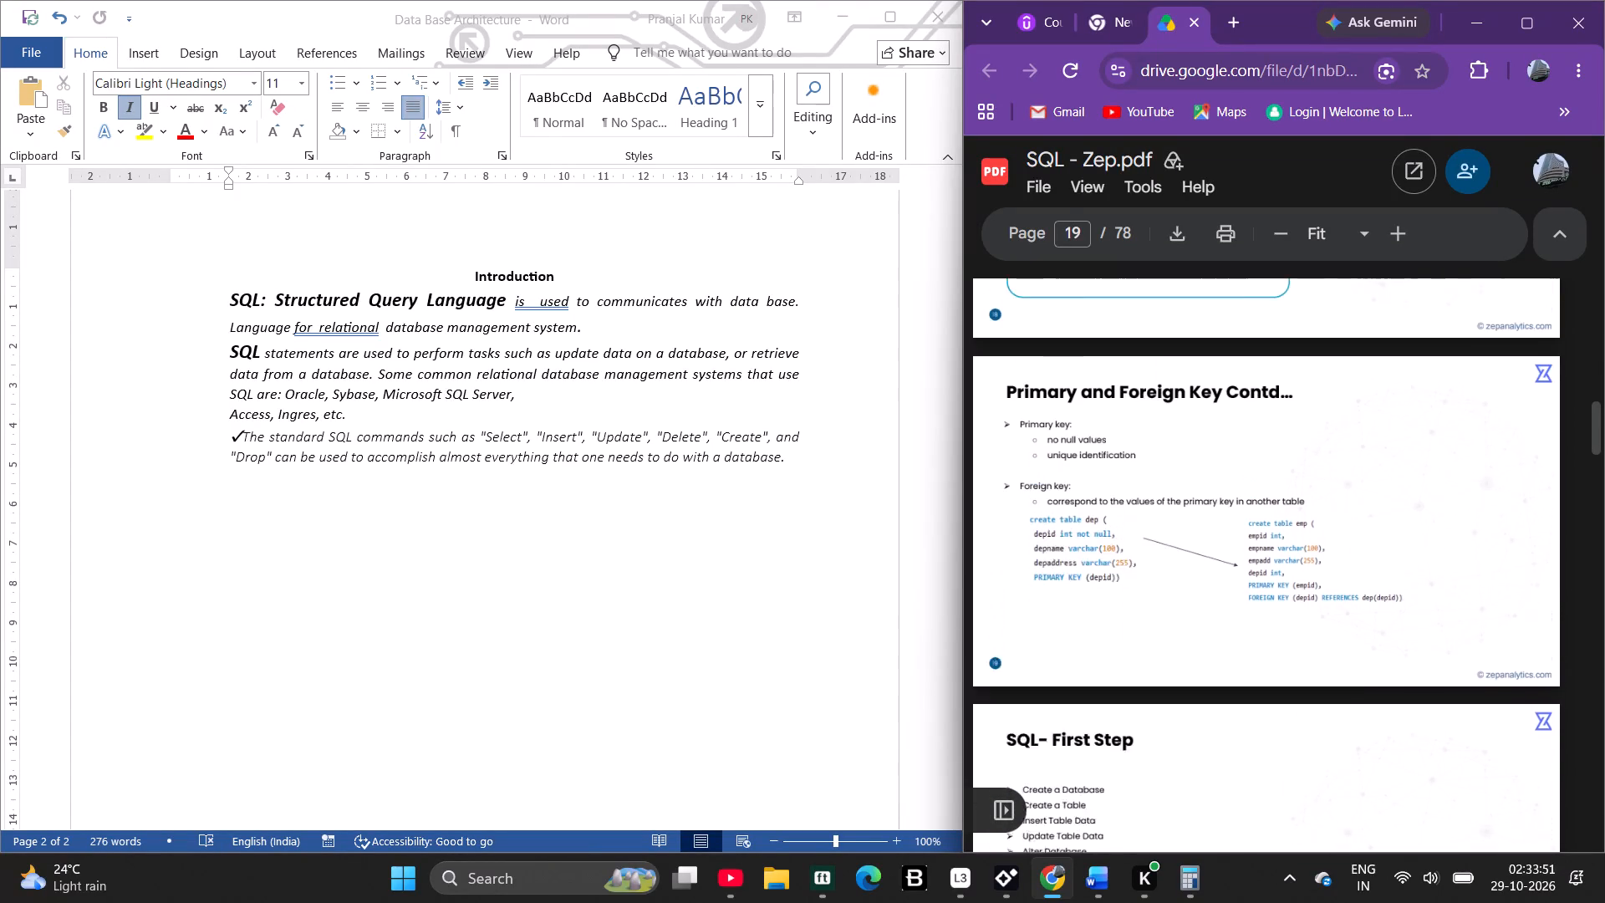
{"action": "scroll", "coordinate": [1209, 631], "scroll_direction": "up", "scroll_amount": 6}
{"action": "scroll", "coordinate": [1209, 631], "scroll_direction": "down", "scroll_amount": 1}
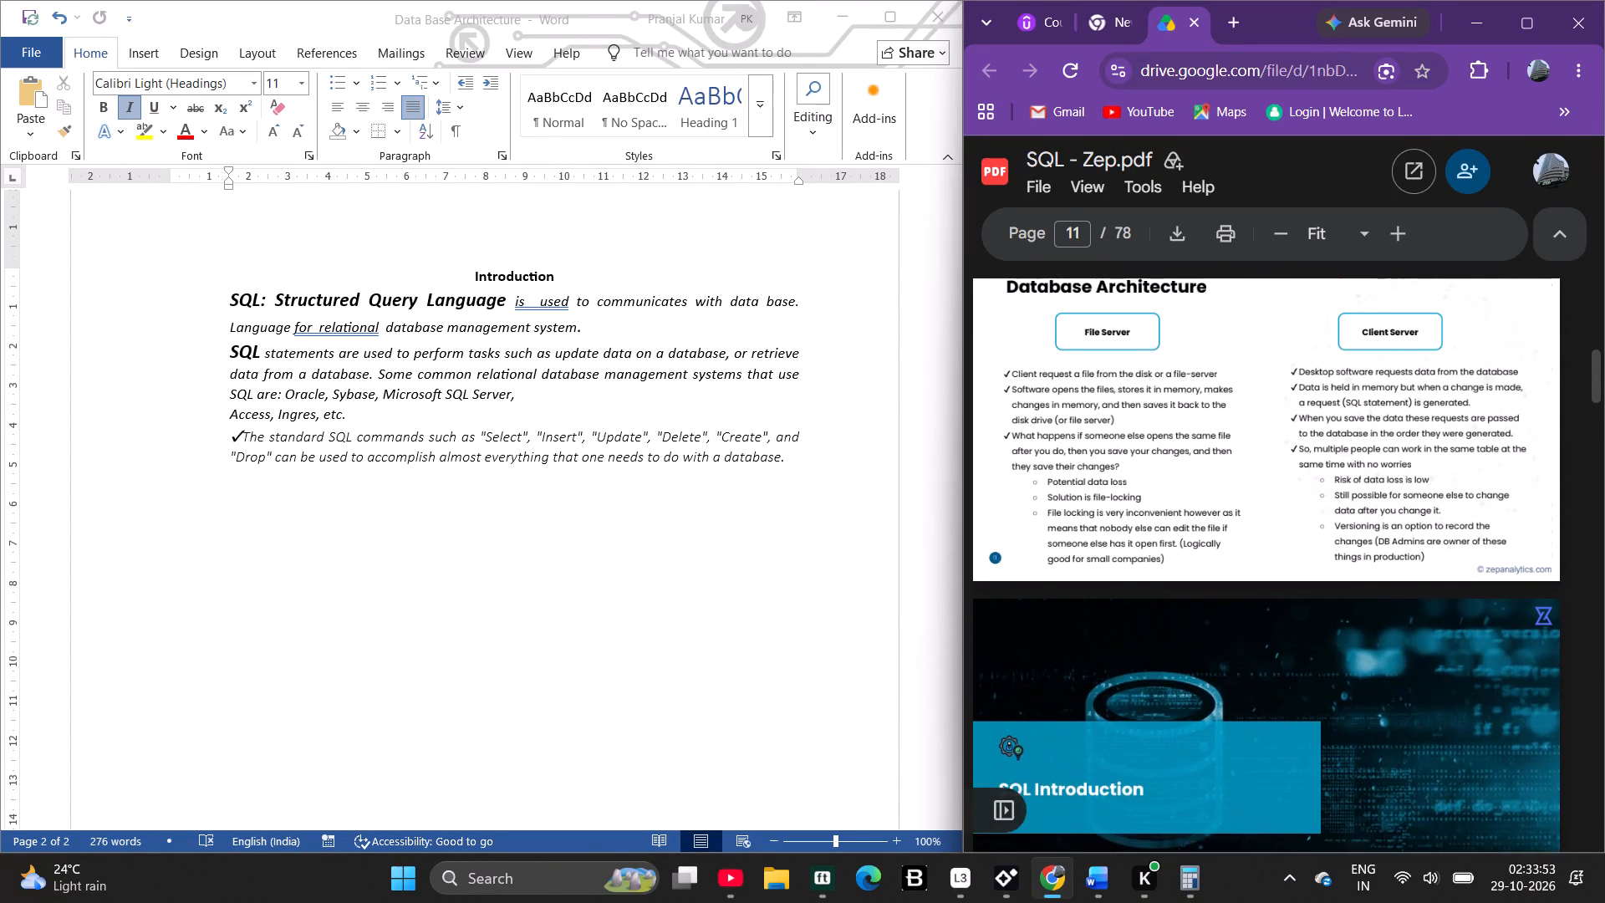
{"action": "scroll", "coordinate": [1209, 631], "scroll_direction": "down", "scroll_amount": 1}
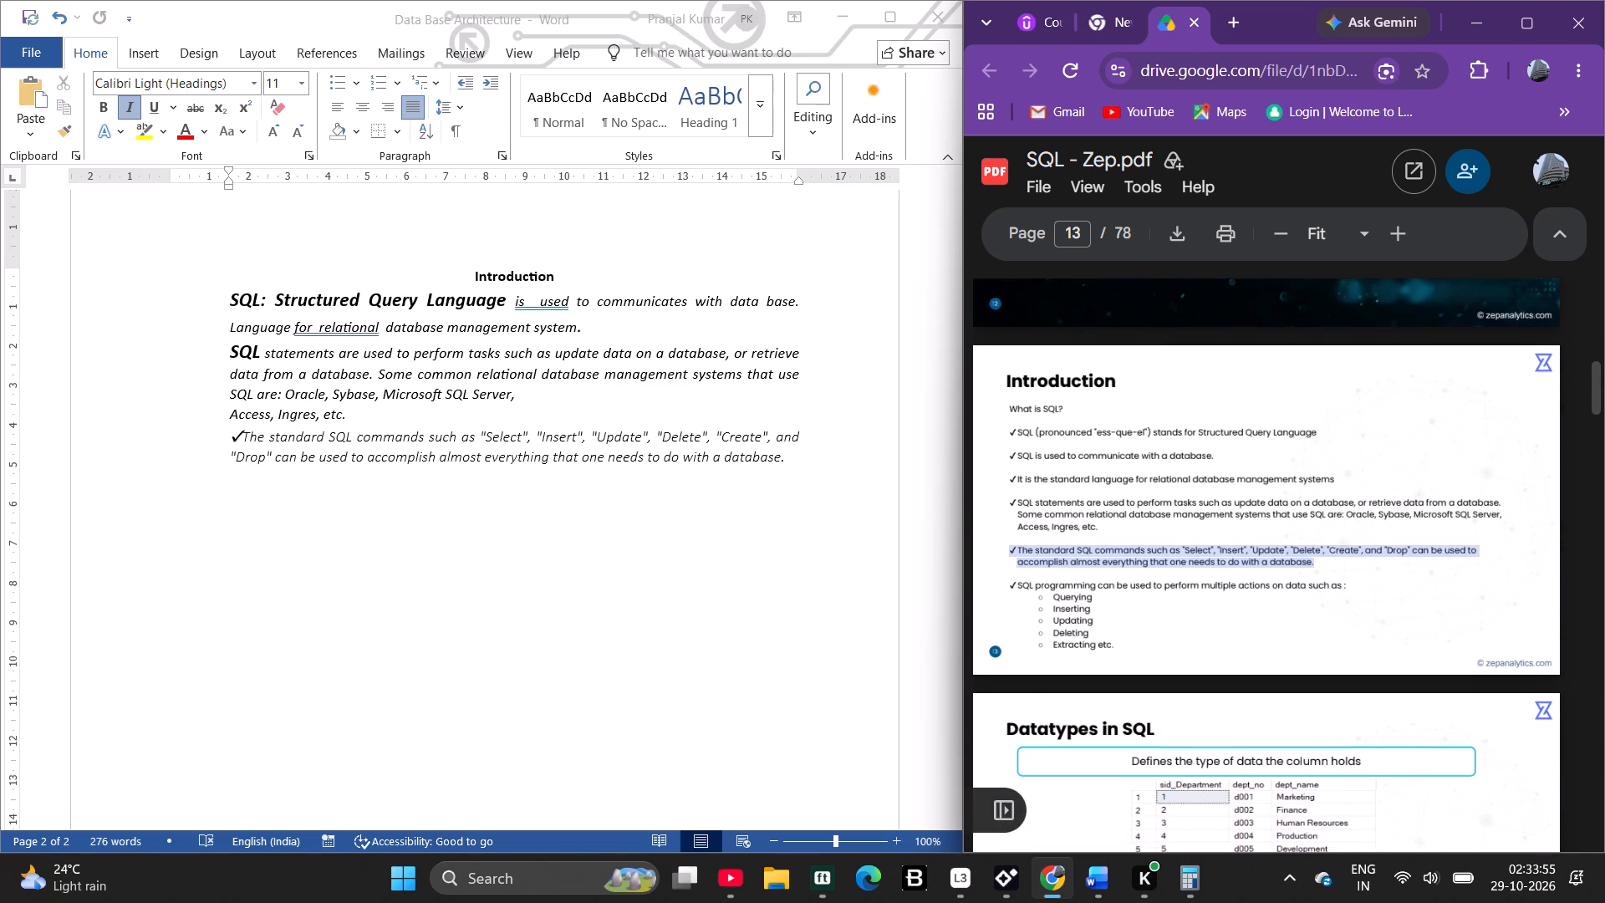
{"action": "scroll", "coordinate": [1209, 631], "scroll_direction": "down", "scroll_amount": 1}
{"action": "left_click", "coordinate": [1209, 631]}
{"action": "scroll", "coordinate": [1201, 612], "scroll_direction": "down", "scroll_amount": 1}
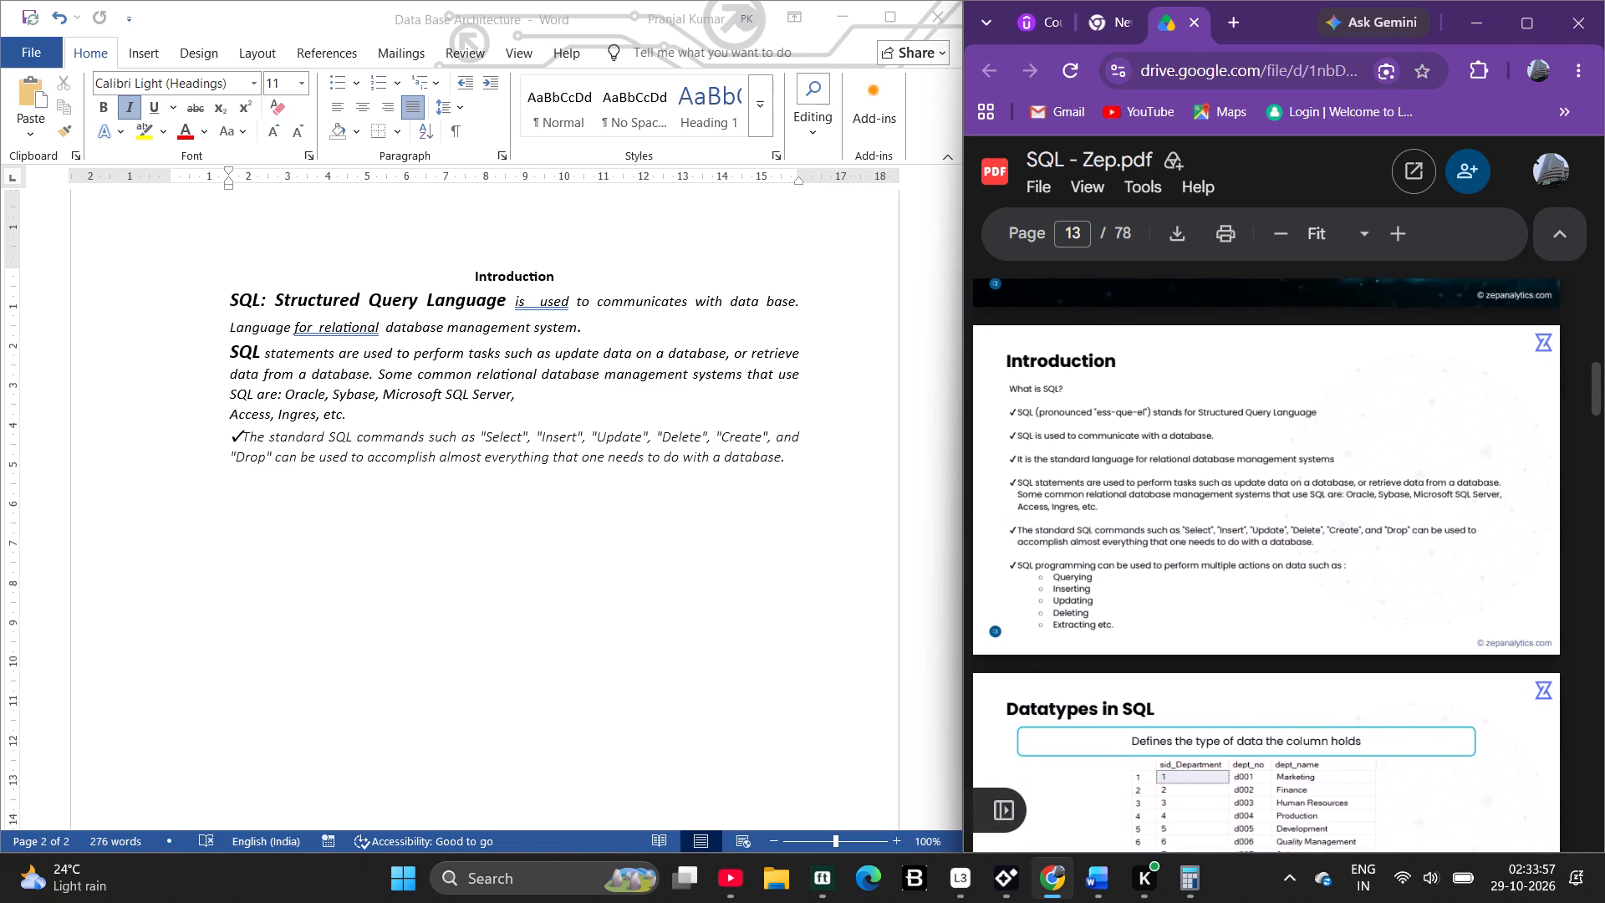
{"action": "scroll", "coordinate": [1201, 612], "scroll_direction": "down", "scroll_amount": 1}
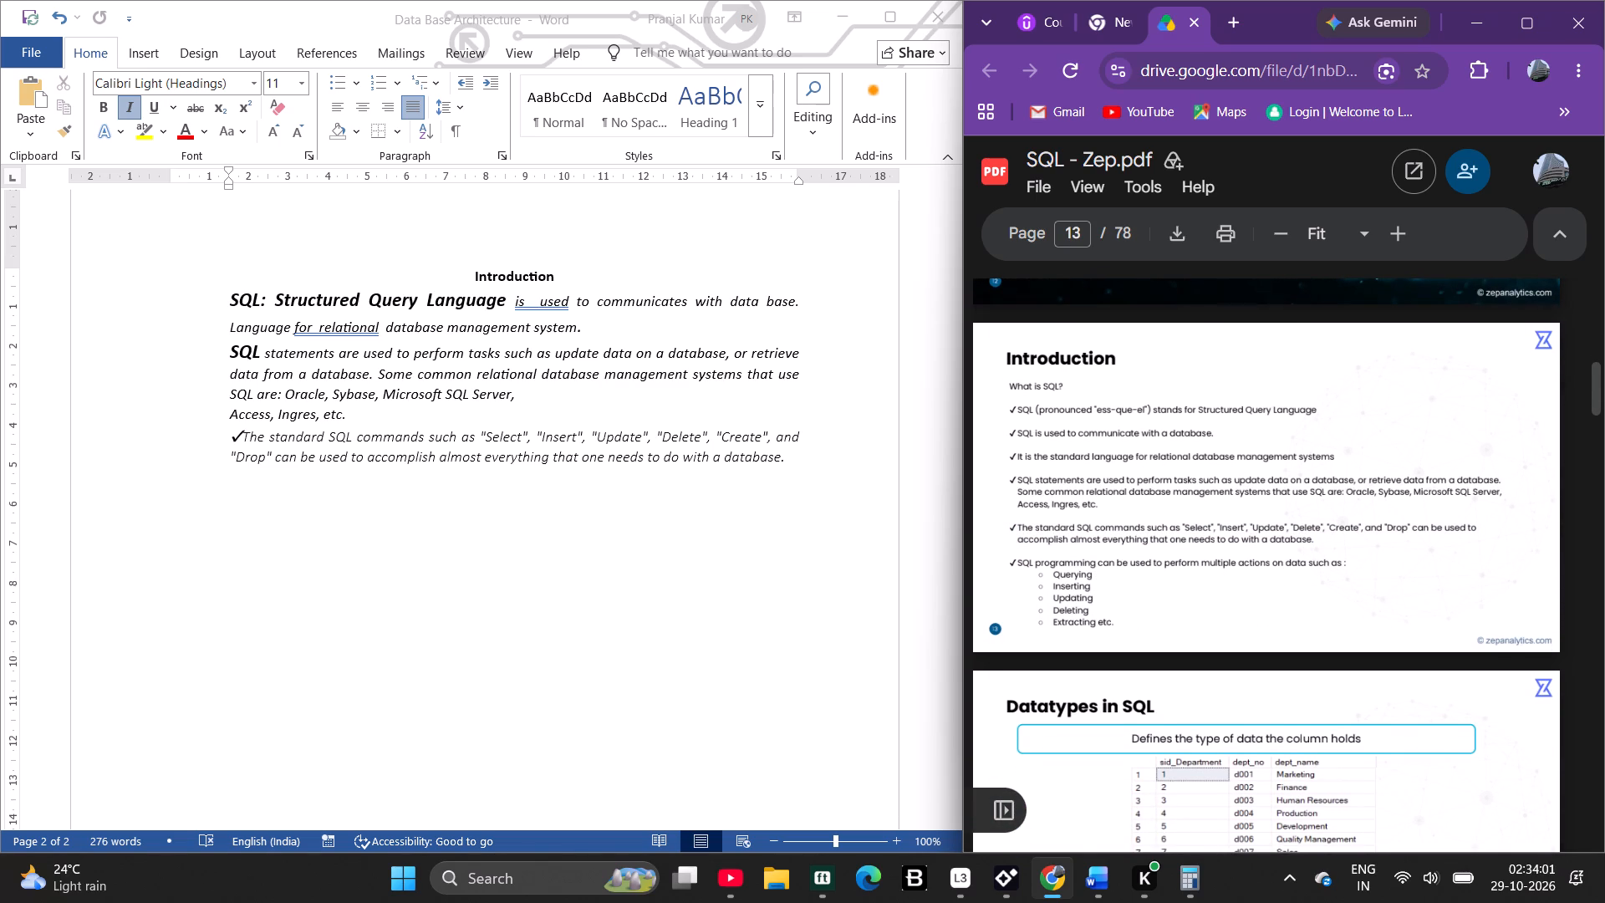
Copy the Introduction slide's text from "programming can be used" through "Extracting etc." onto a new line at the end of the Word document.
{"action": "left_click", "coordinate": [1021, 561]}
{"action": "left_click_drag", "start_coordinate": [1035, 564], "coordinate": [1113, 574]}
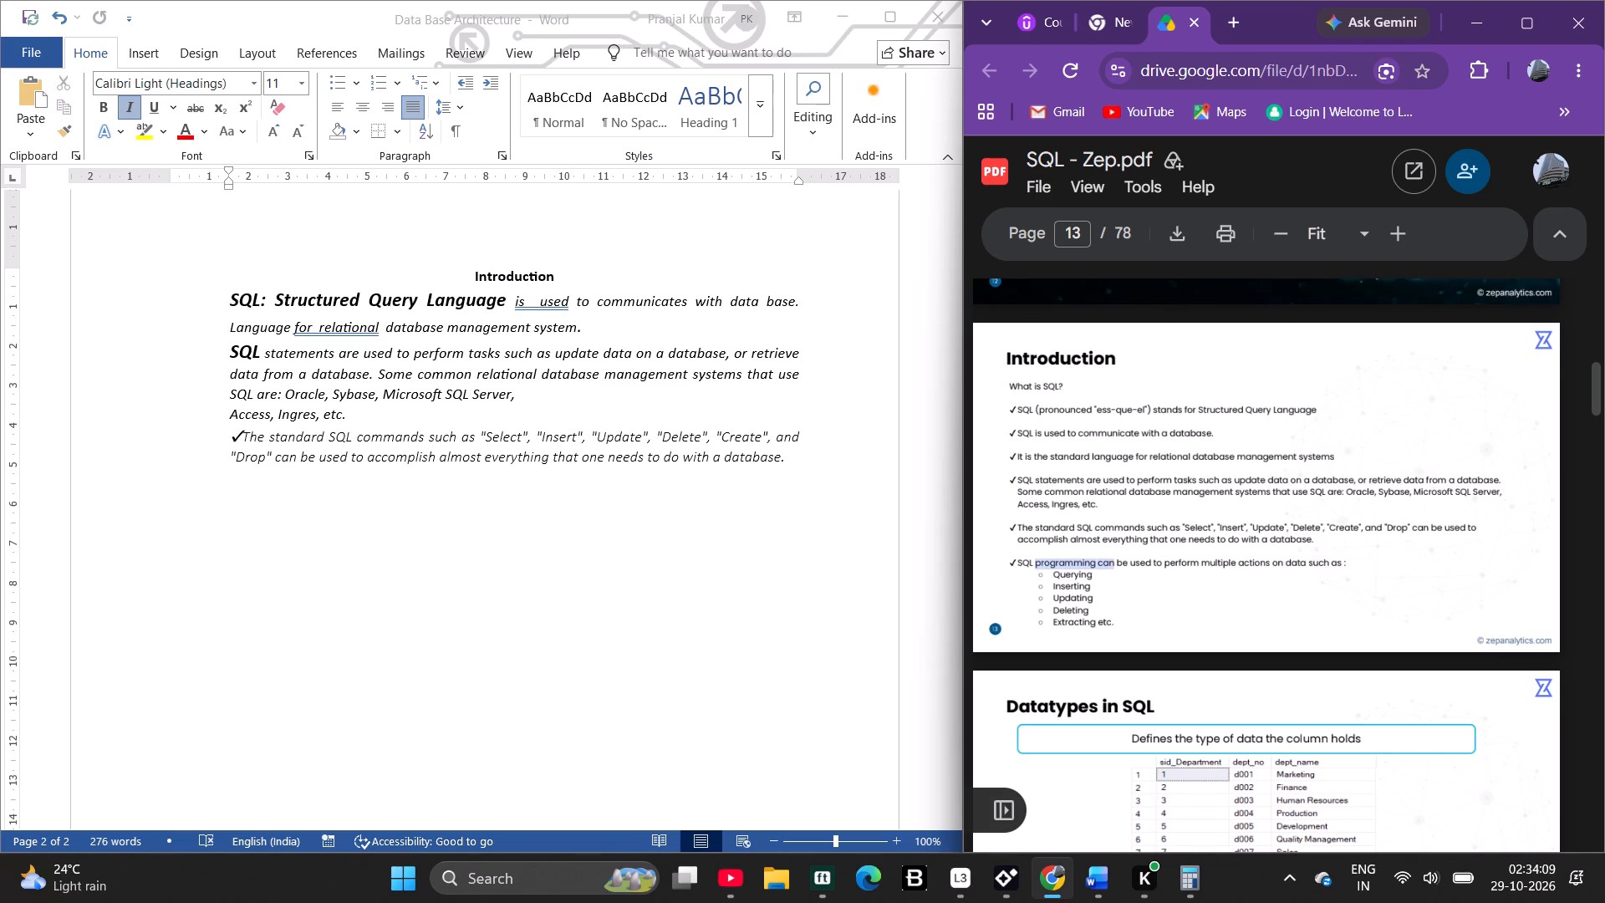
{"action": "left_click_drag", "start_coordinate": [1113, 574], "coordinate": [1131, 615]}
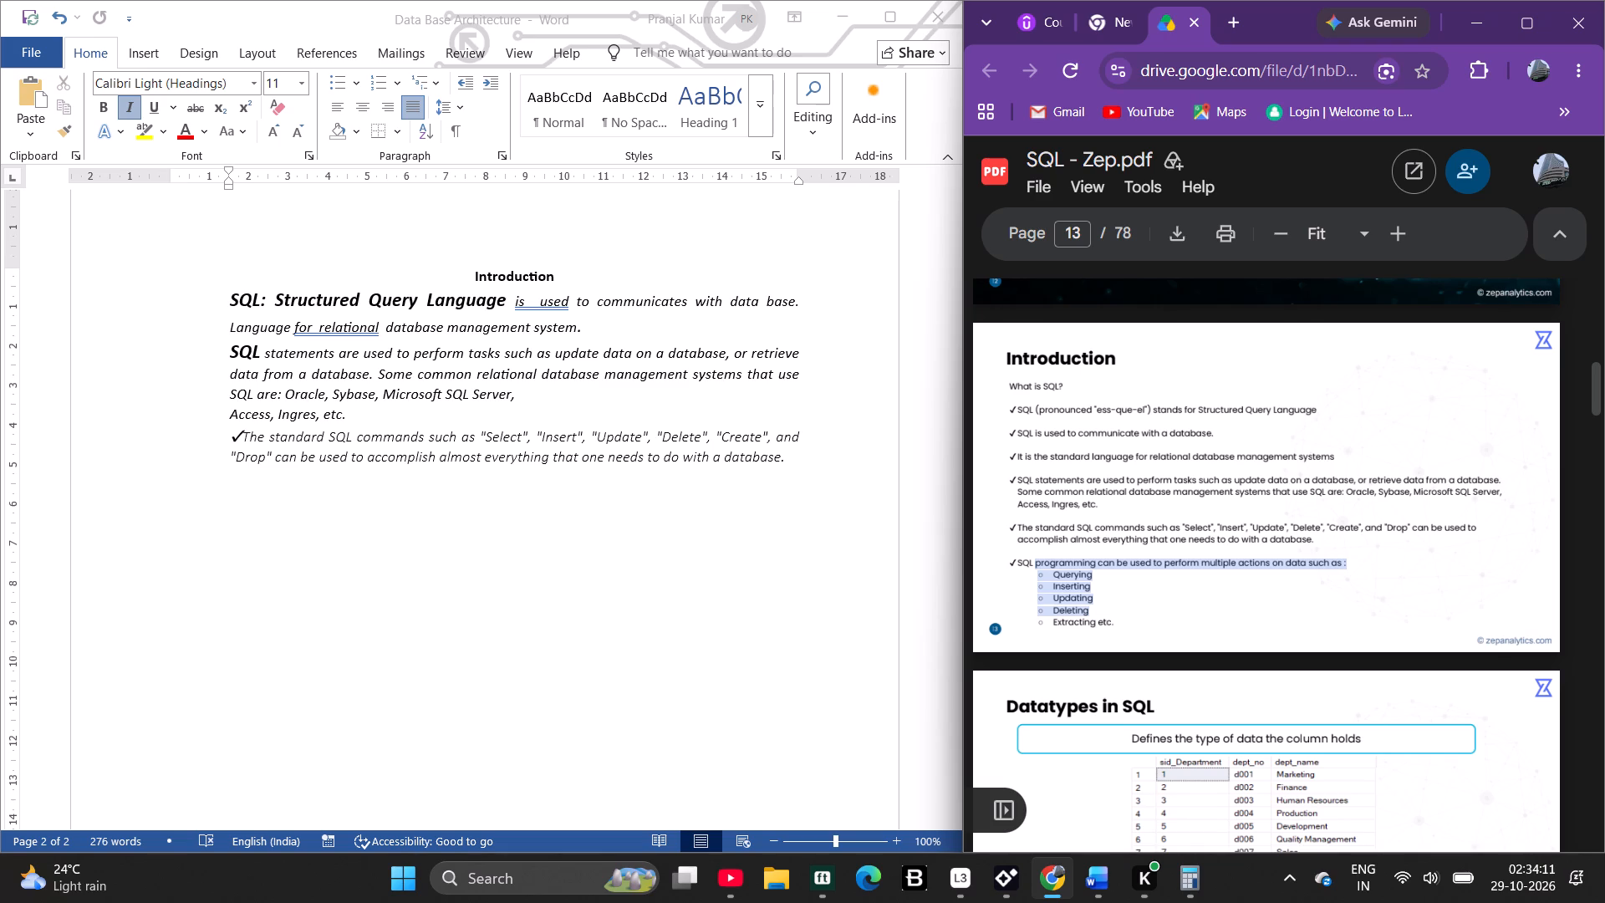
{"action": "left_click_drag", "start_coordinate": [1124, 619], "coordinate": [1052, 560]}
{"action": "key", "text": "ctrl+c"}
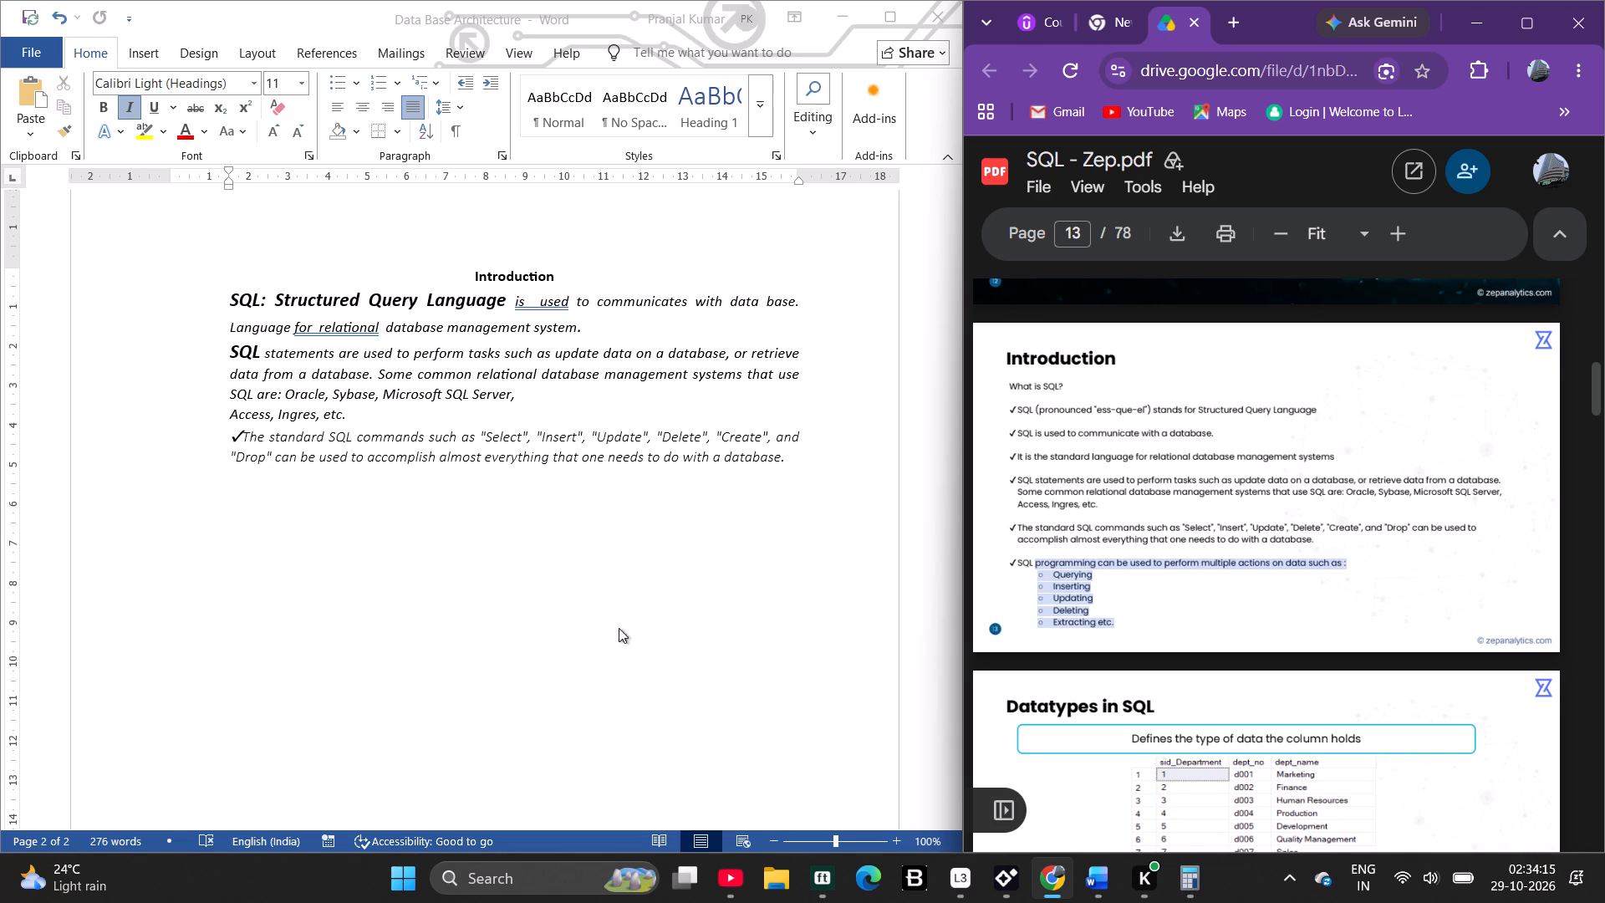
{"action": "left_click", "coordinate": [367, 508]}
{"action": "left_click", "coordinate": [367, 508]}
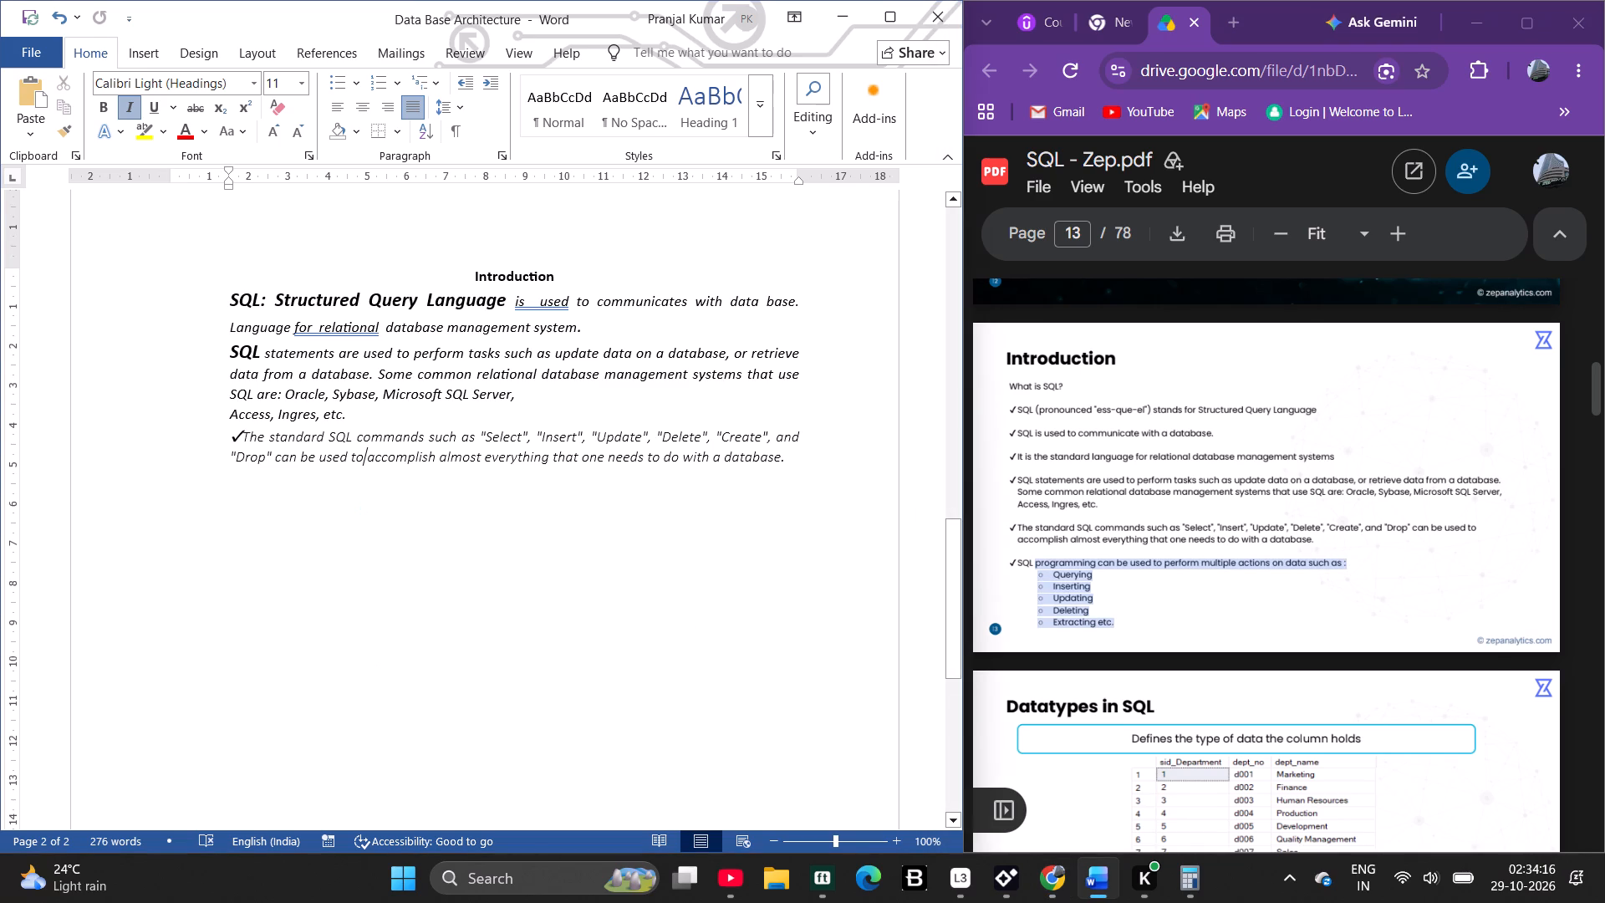
{"action": "left_click", "coordinate": [790, 468]}
{"action": "key", "text": "Return"}
{"action": "key", "text": "ctrl+v"}
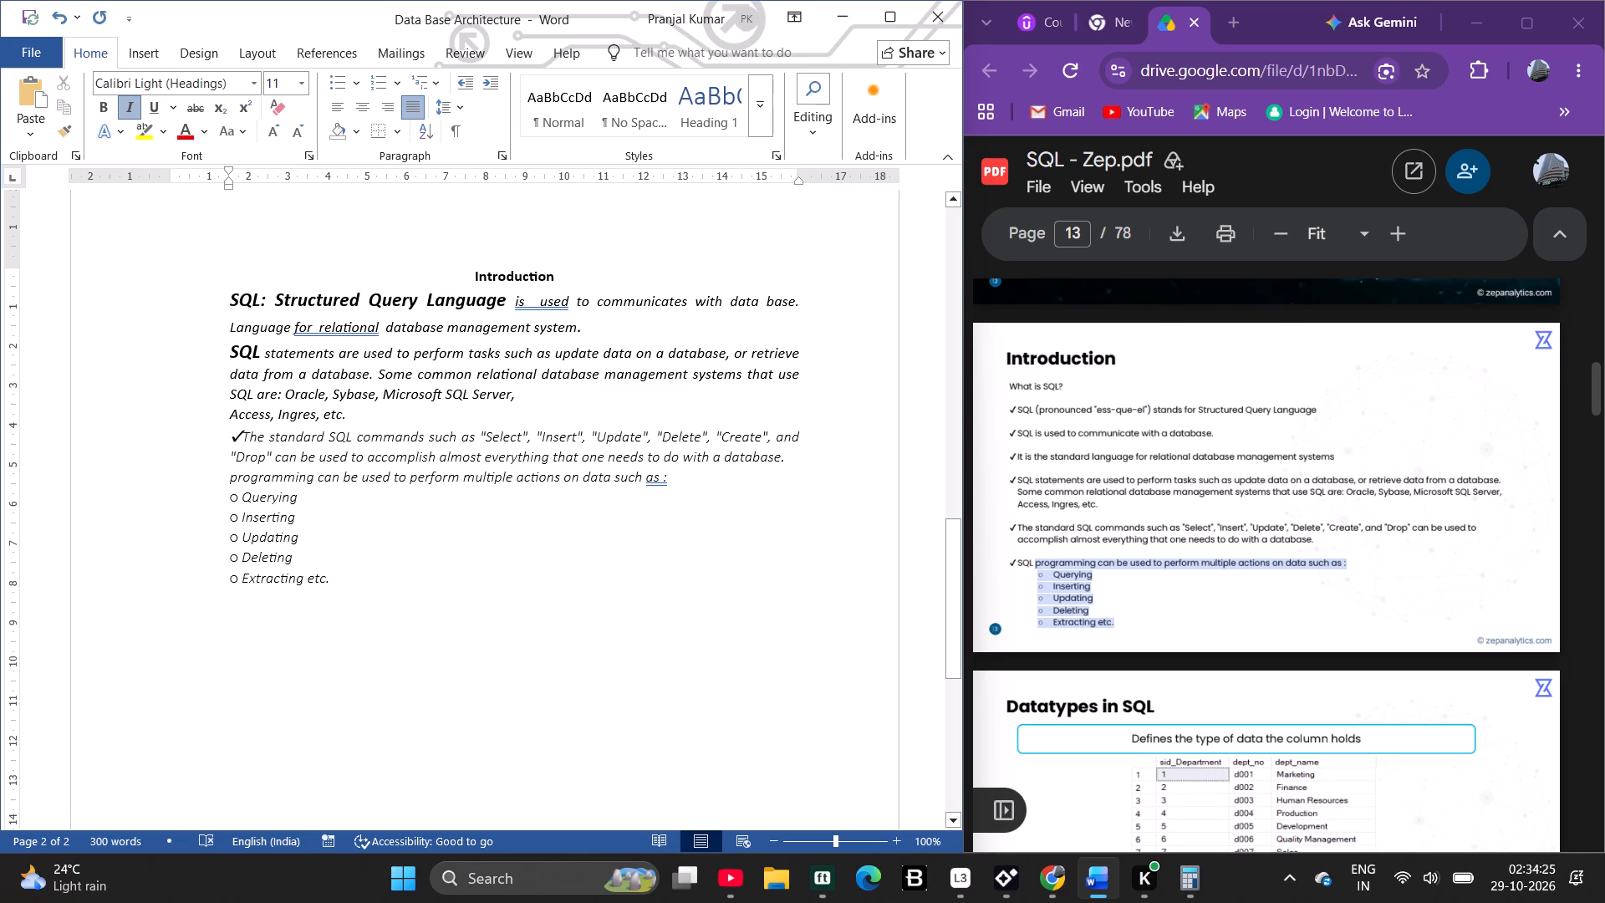
Copy the bold "SQL" from the statements paragraph and insert it, followed by a space, before "programming can be used".
{"action": "left_click_drag", "start_coordinate": [260, 355], "coordinate": [246, 358]}
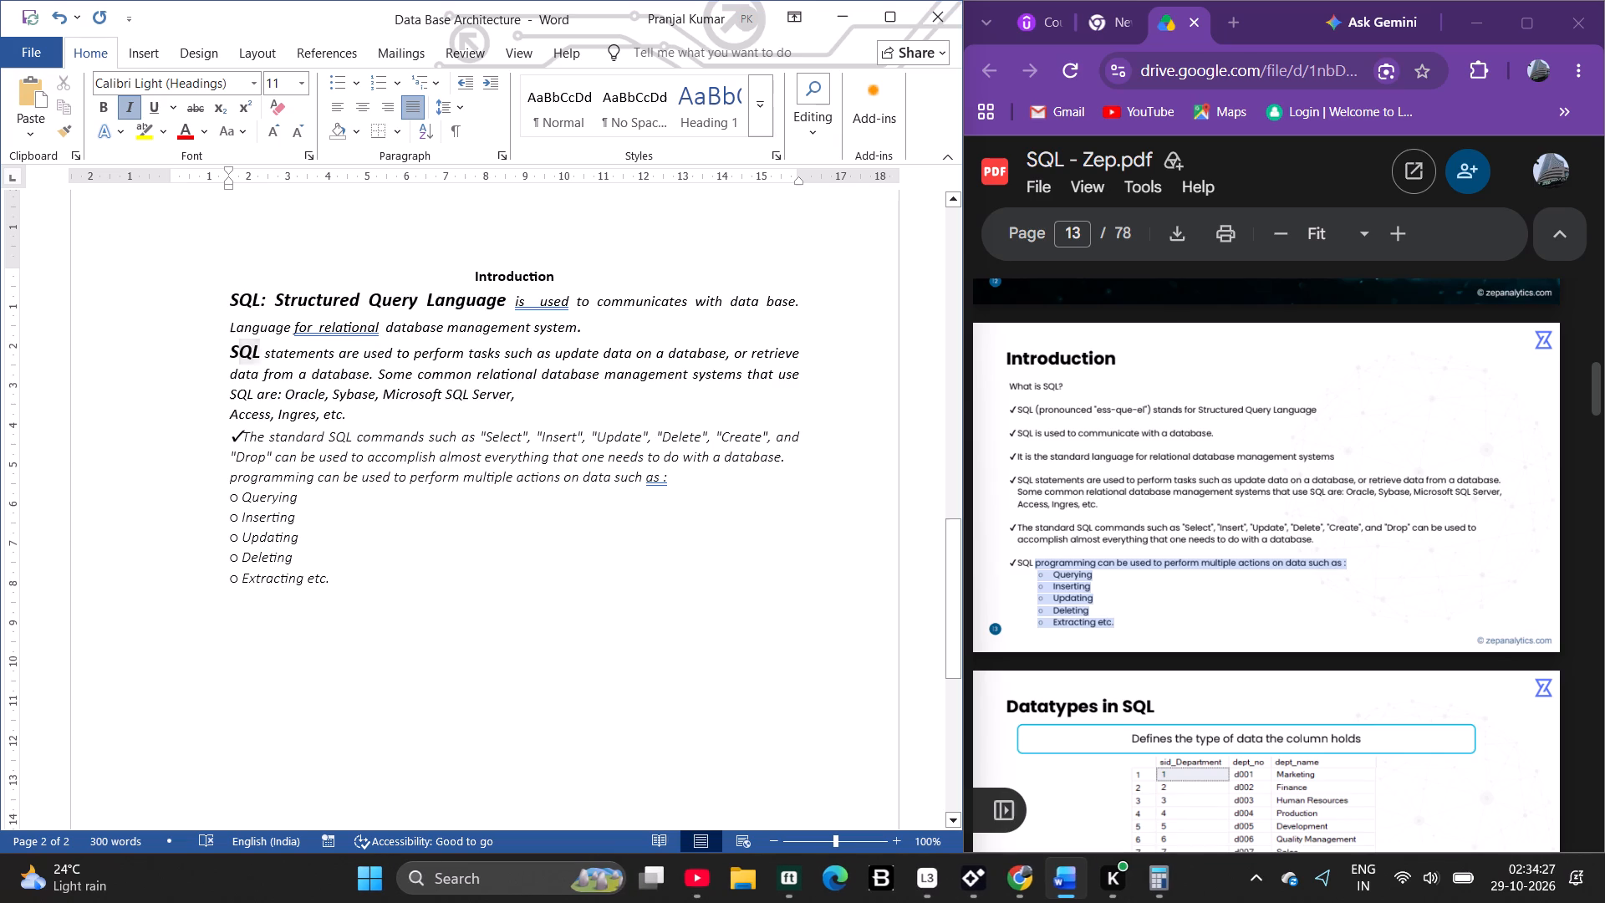
{"action": "left_click_drag", "start_coordinate": [246, 358], "coordinate": [234, 360]}
{"action": "key", "text": "ctrl+c"}
{"action": "key", "text": "ctrl+v"}
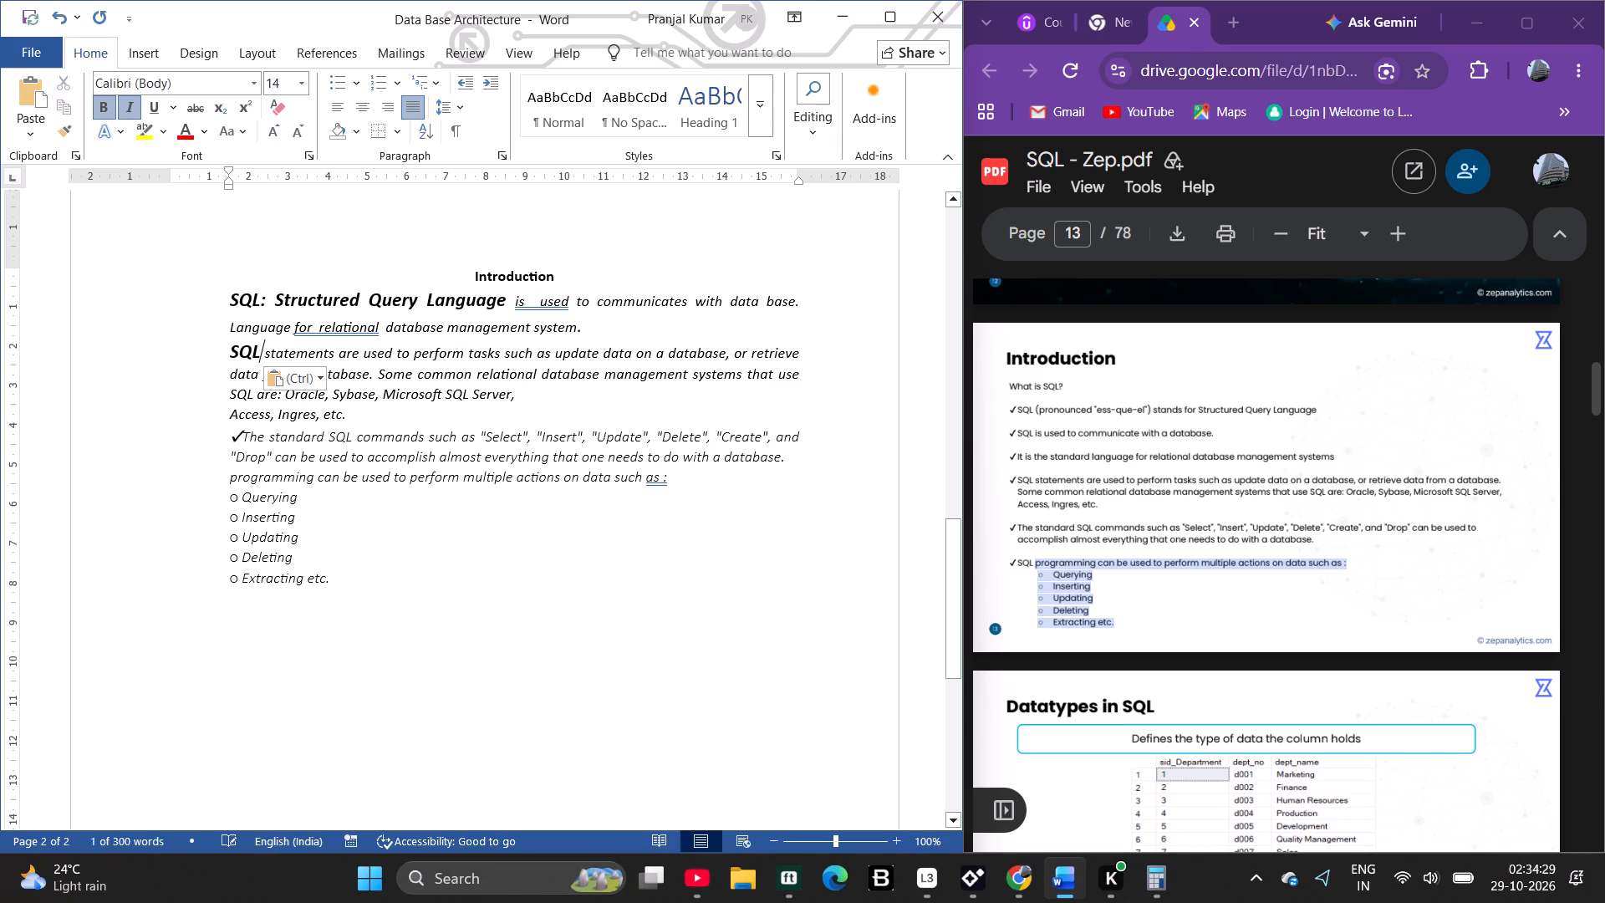
{"action": "left_click", "coordinate": [227, 478]}
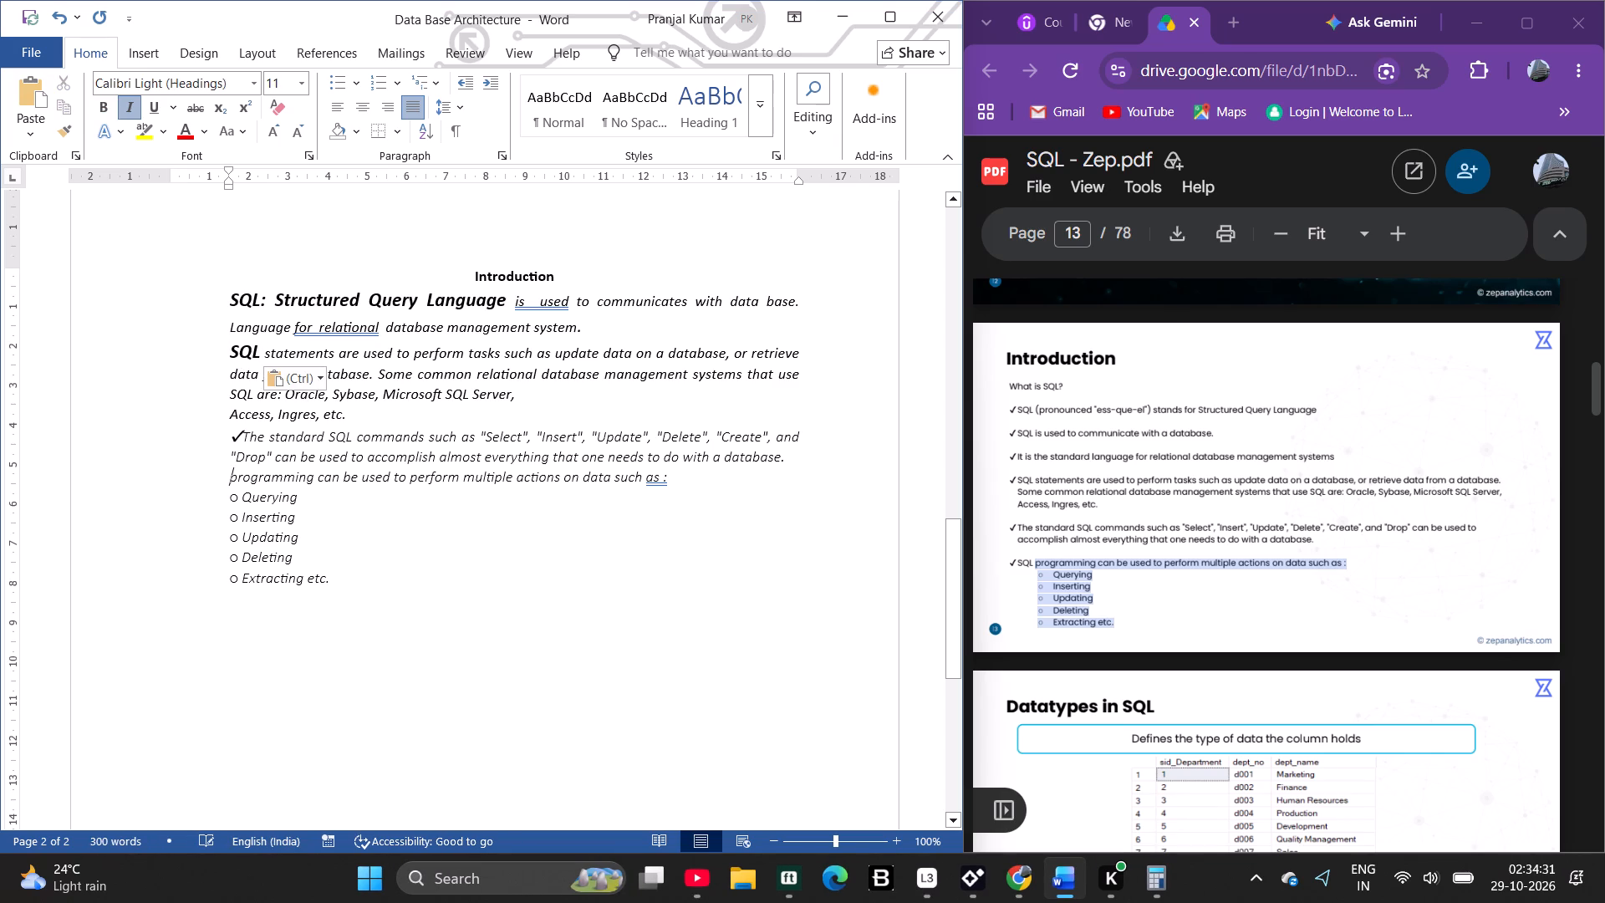
{"action": "key", "text": "ctrl+v"}
{"action": "key", "text": "space"}
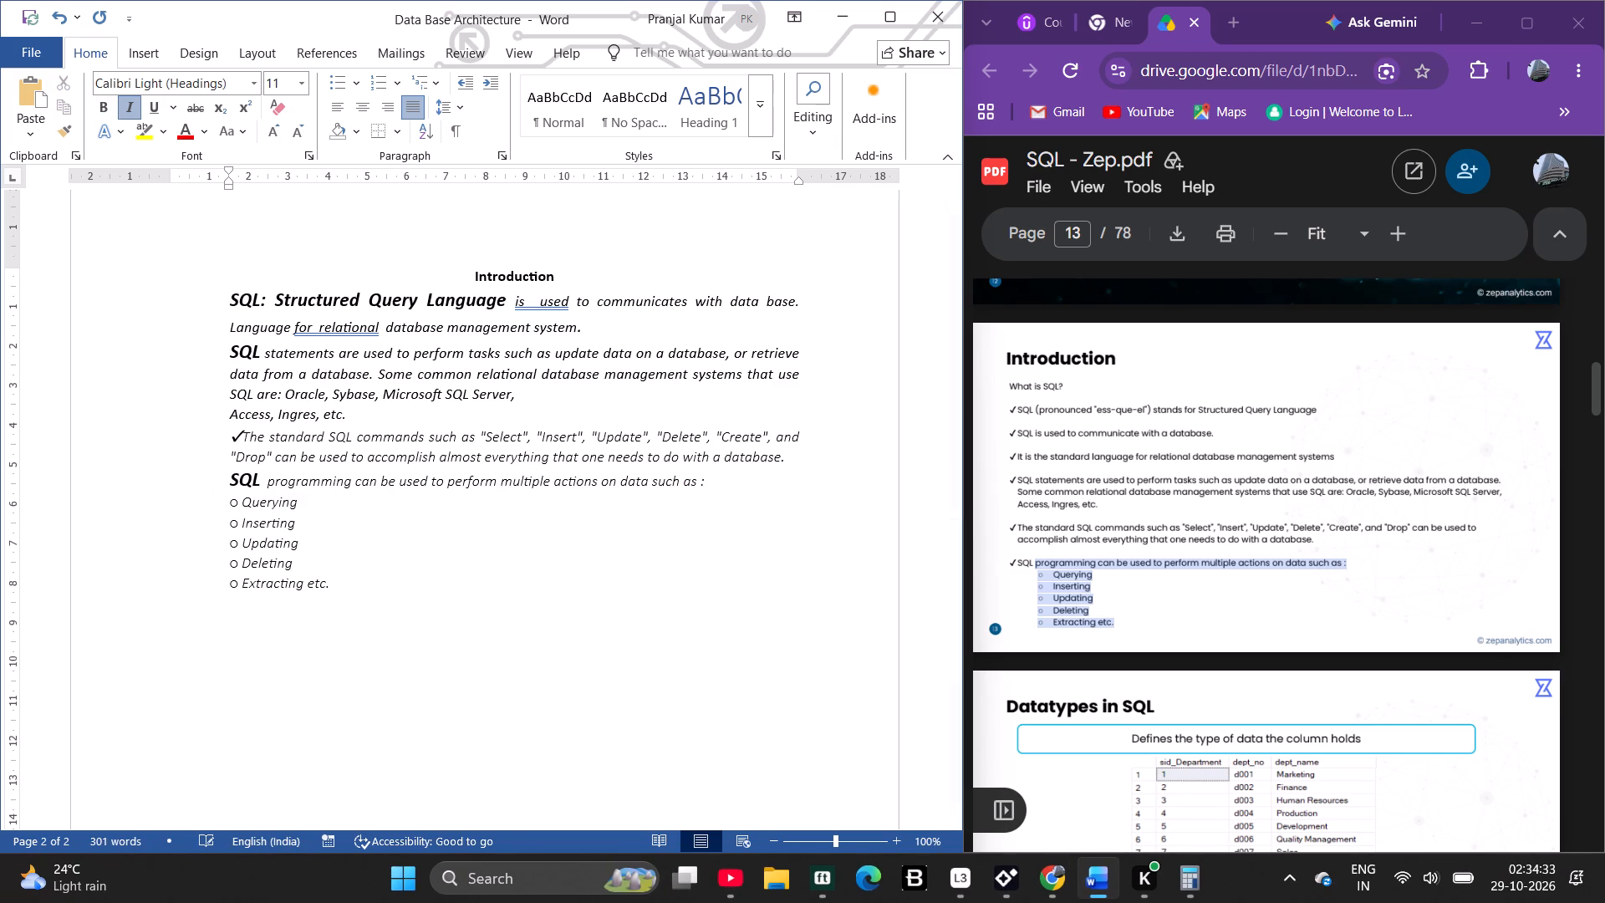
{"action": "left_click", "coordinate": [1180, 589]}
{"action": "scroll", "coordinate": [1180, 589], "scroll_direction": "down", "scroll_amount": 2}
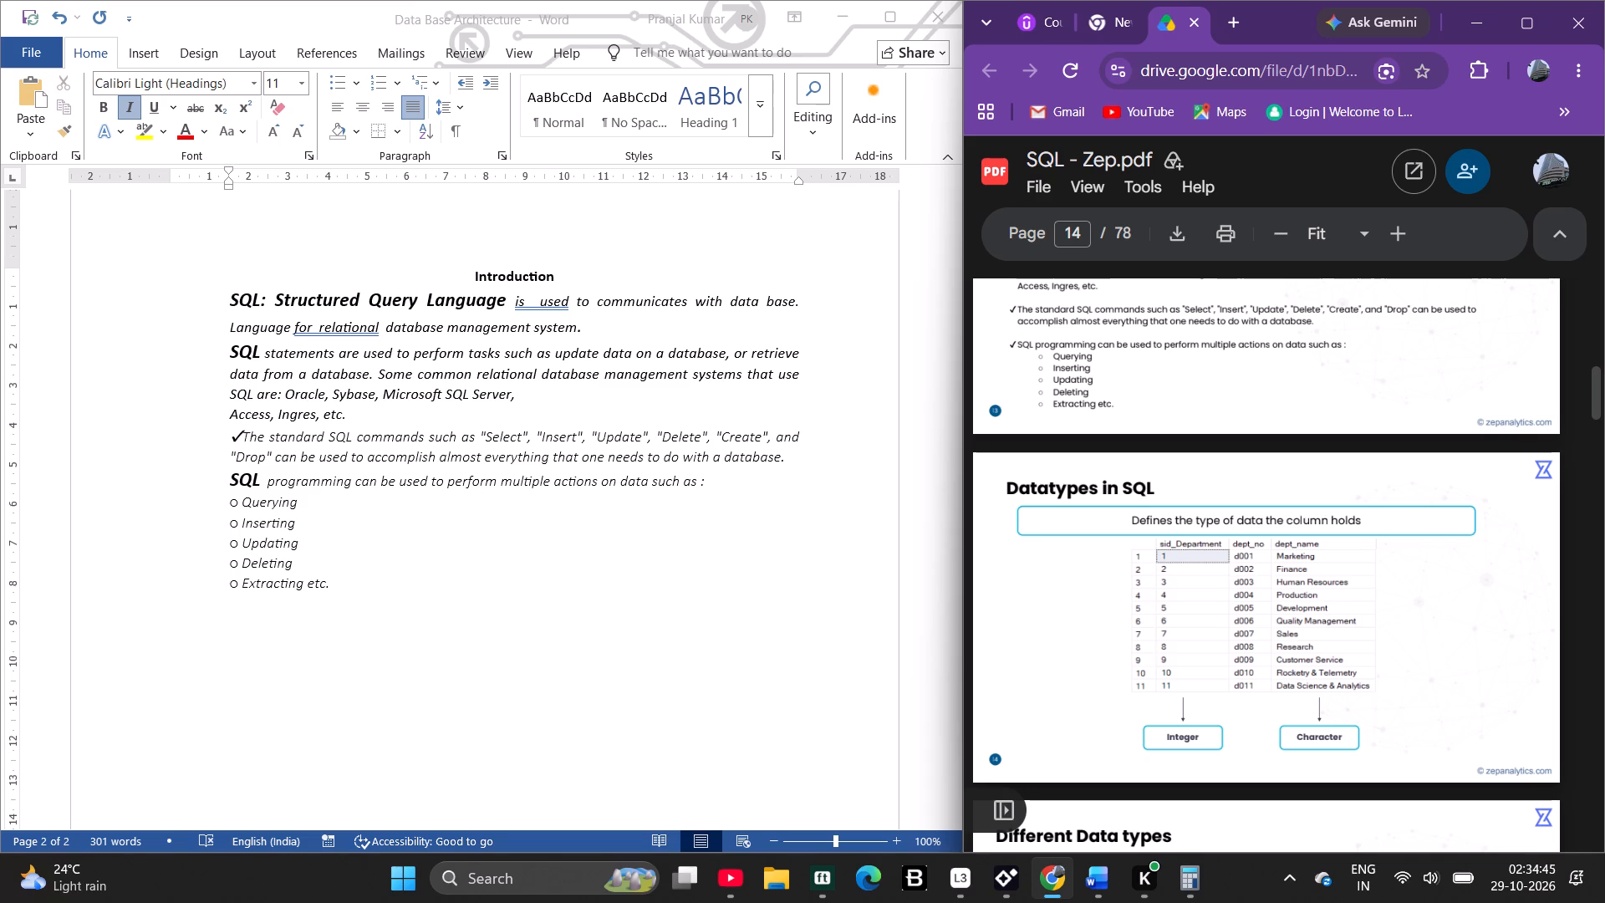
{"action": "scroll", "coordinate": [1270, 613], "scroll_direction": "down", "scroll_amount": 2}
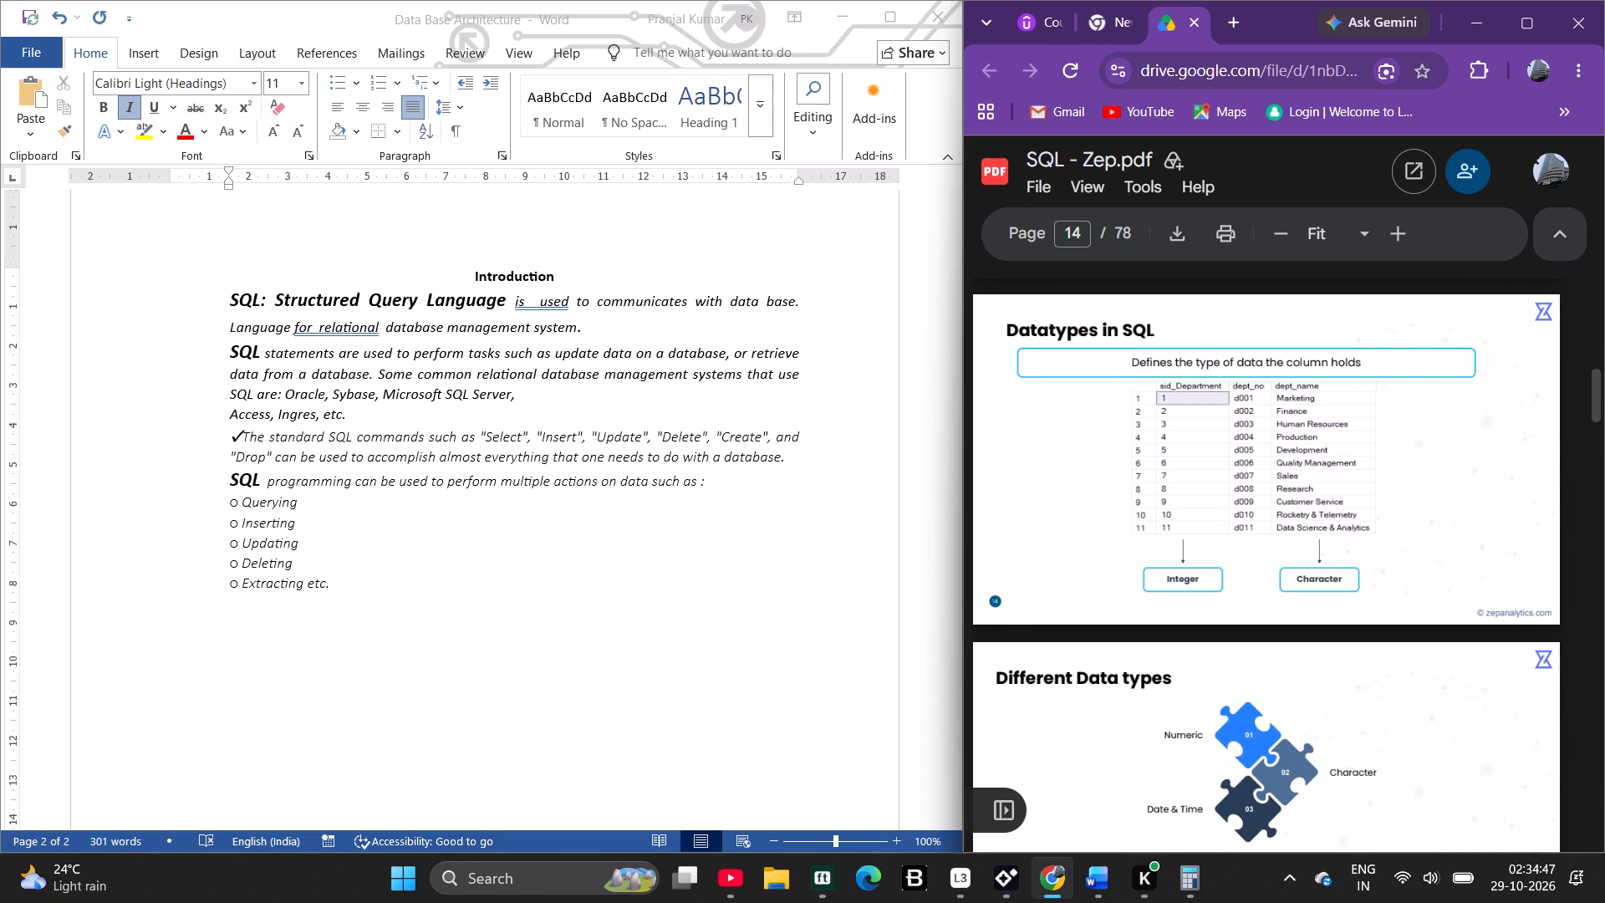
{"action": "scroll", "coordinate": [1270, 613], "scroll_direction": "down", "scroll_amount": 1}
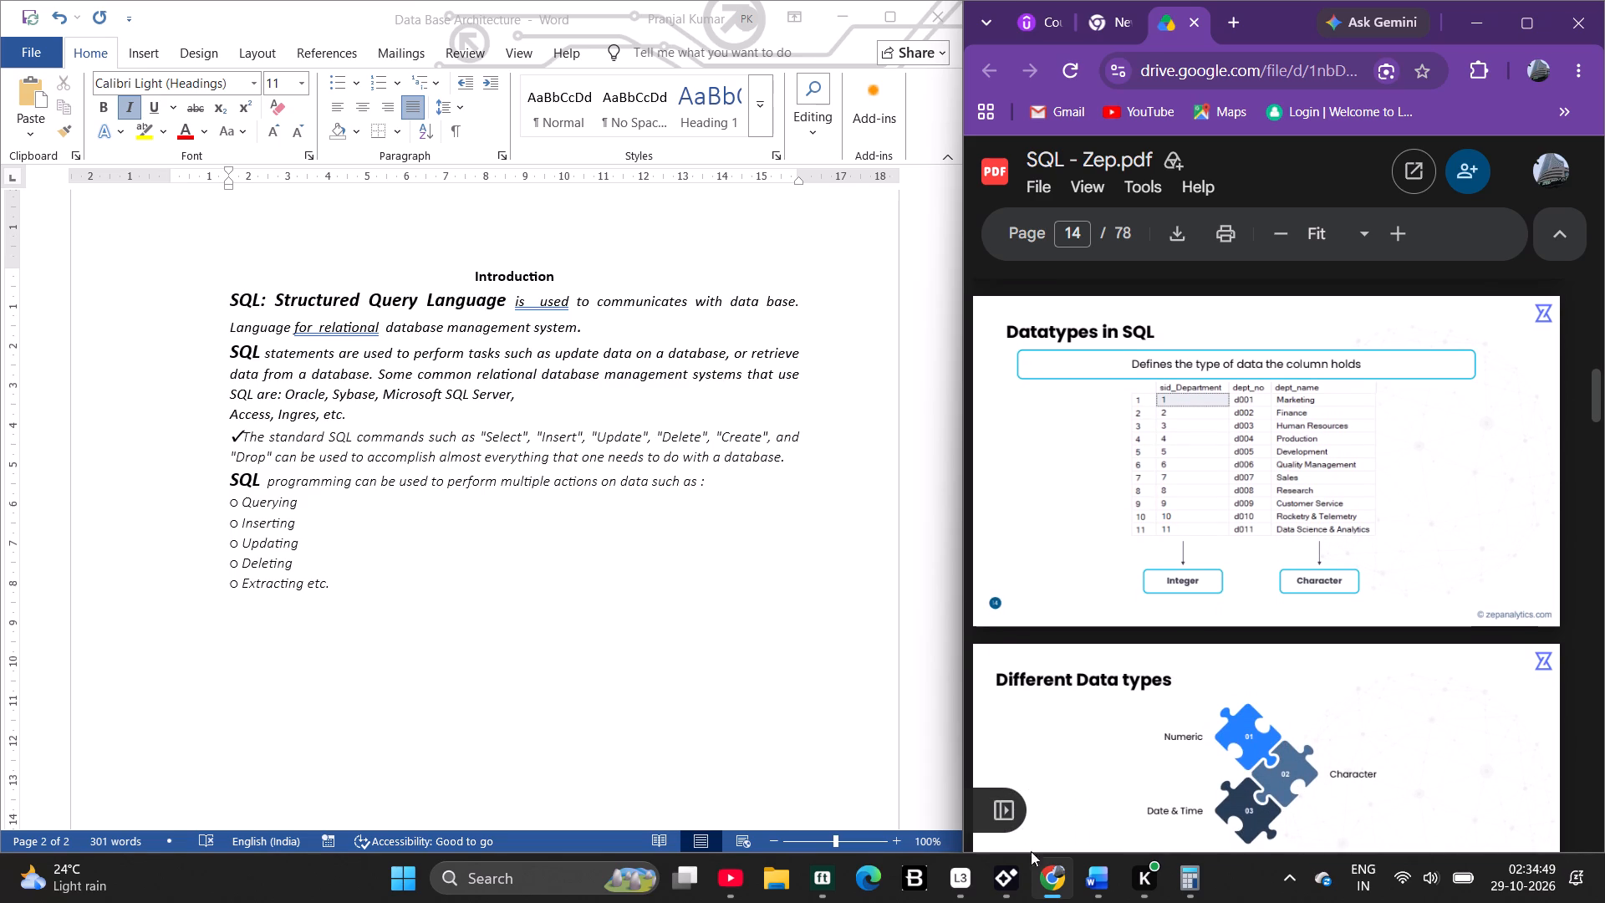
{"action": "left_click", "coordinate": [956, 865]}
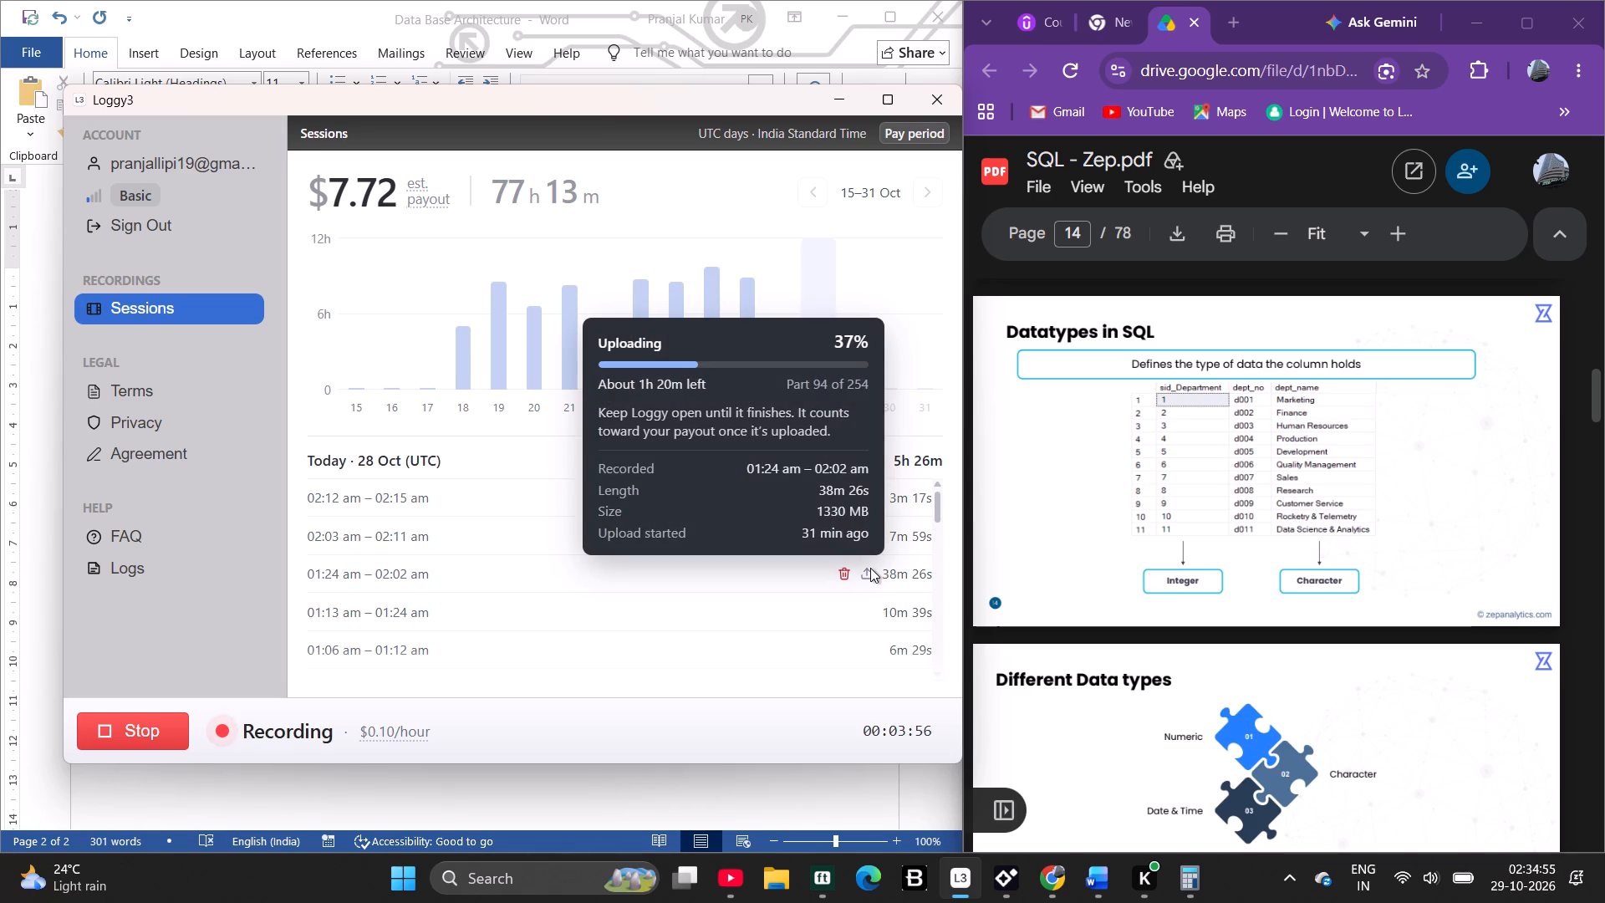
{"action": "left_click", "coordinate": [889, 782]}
Delete the extra space between "SQL" and "programming" in the newly added line.
{"action": "left_click", "coordinate": [383, 599]}
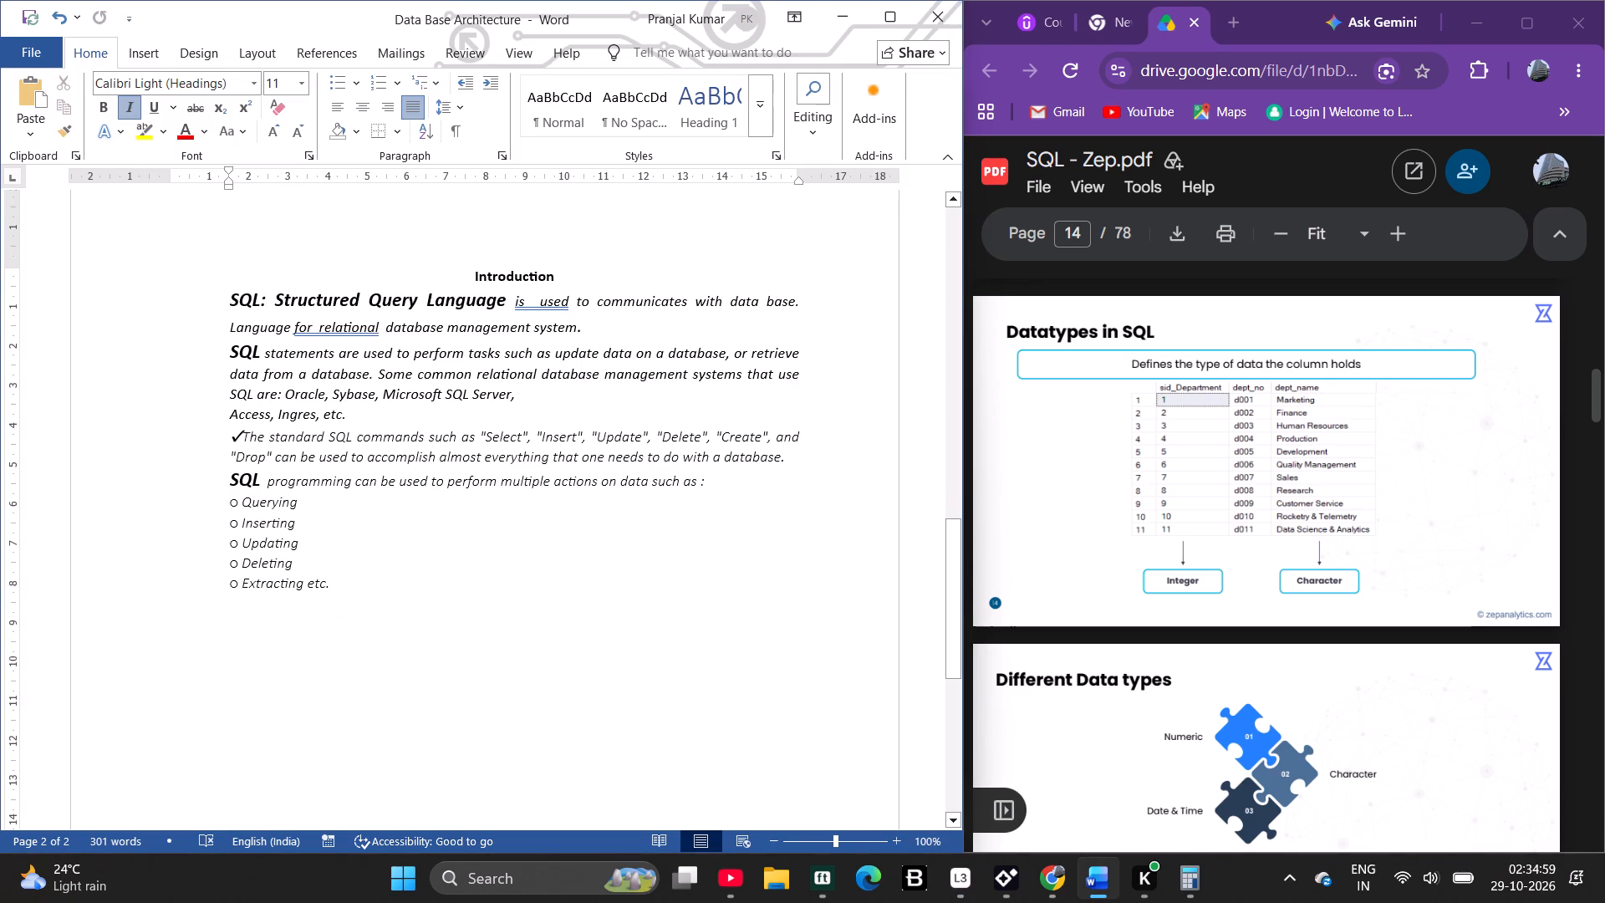
{"action": "left_click", "coordinate": [266, 486]}
{"action": "key", "text": "Left"}
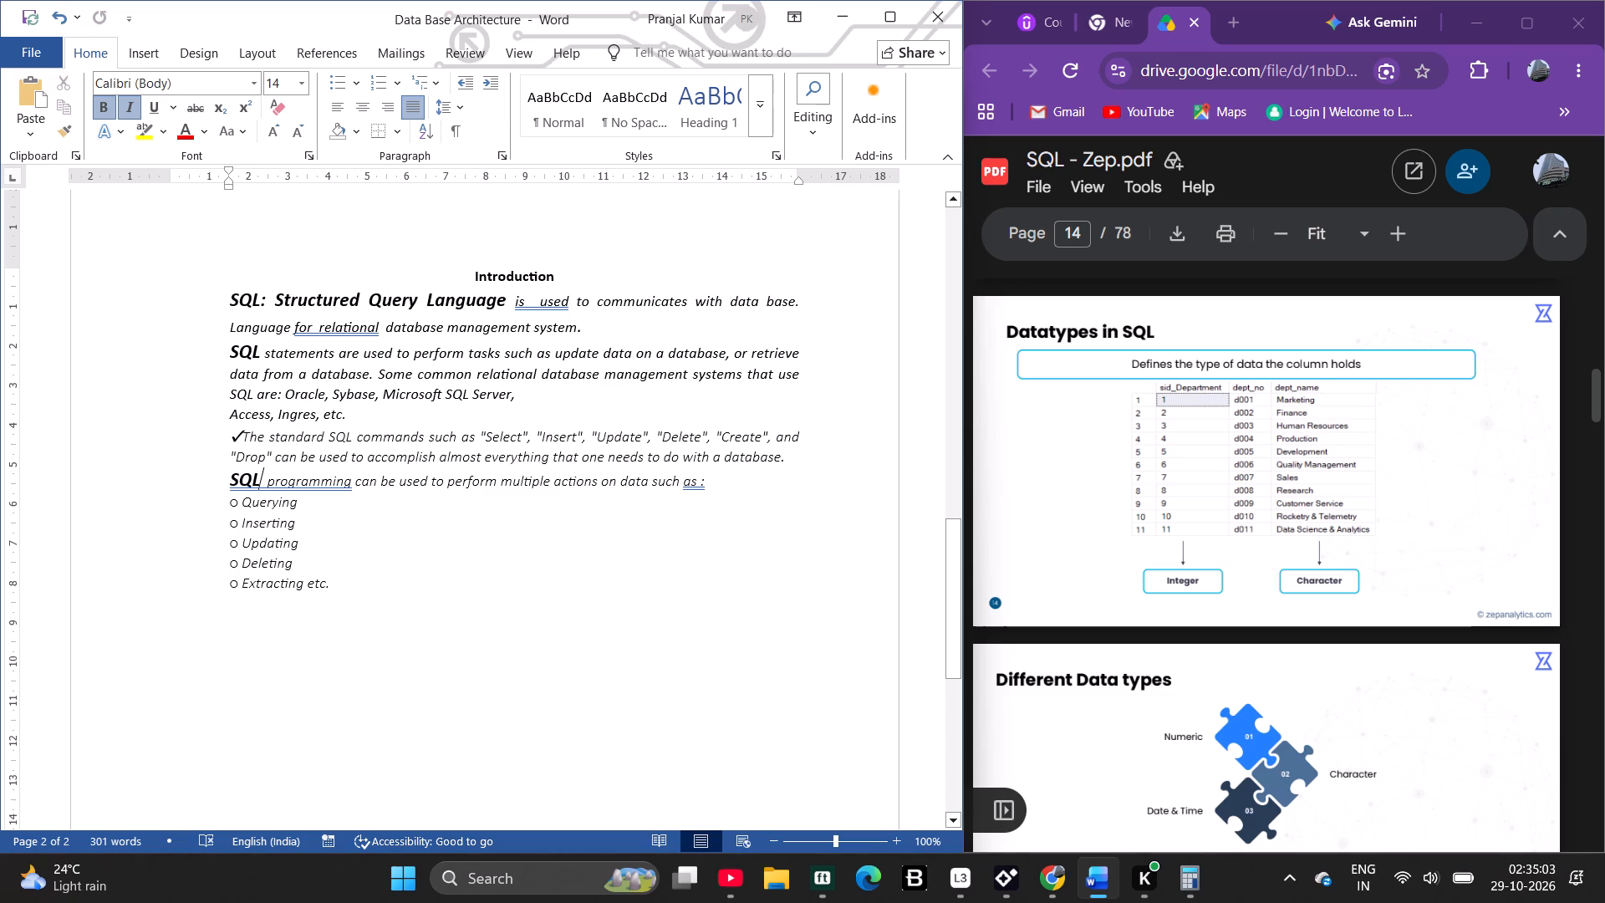
{"action": "key", "text": "Delete"}
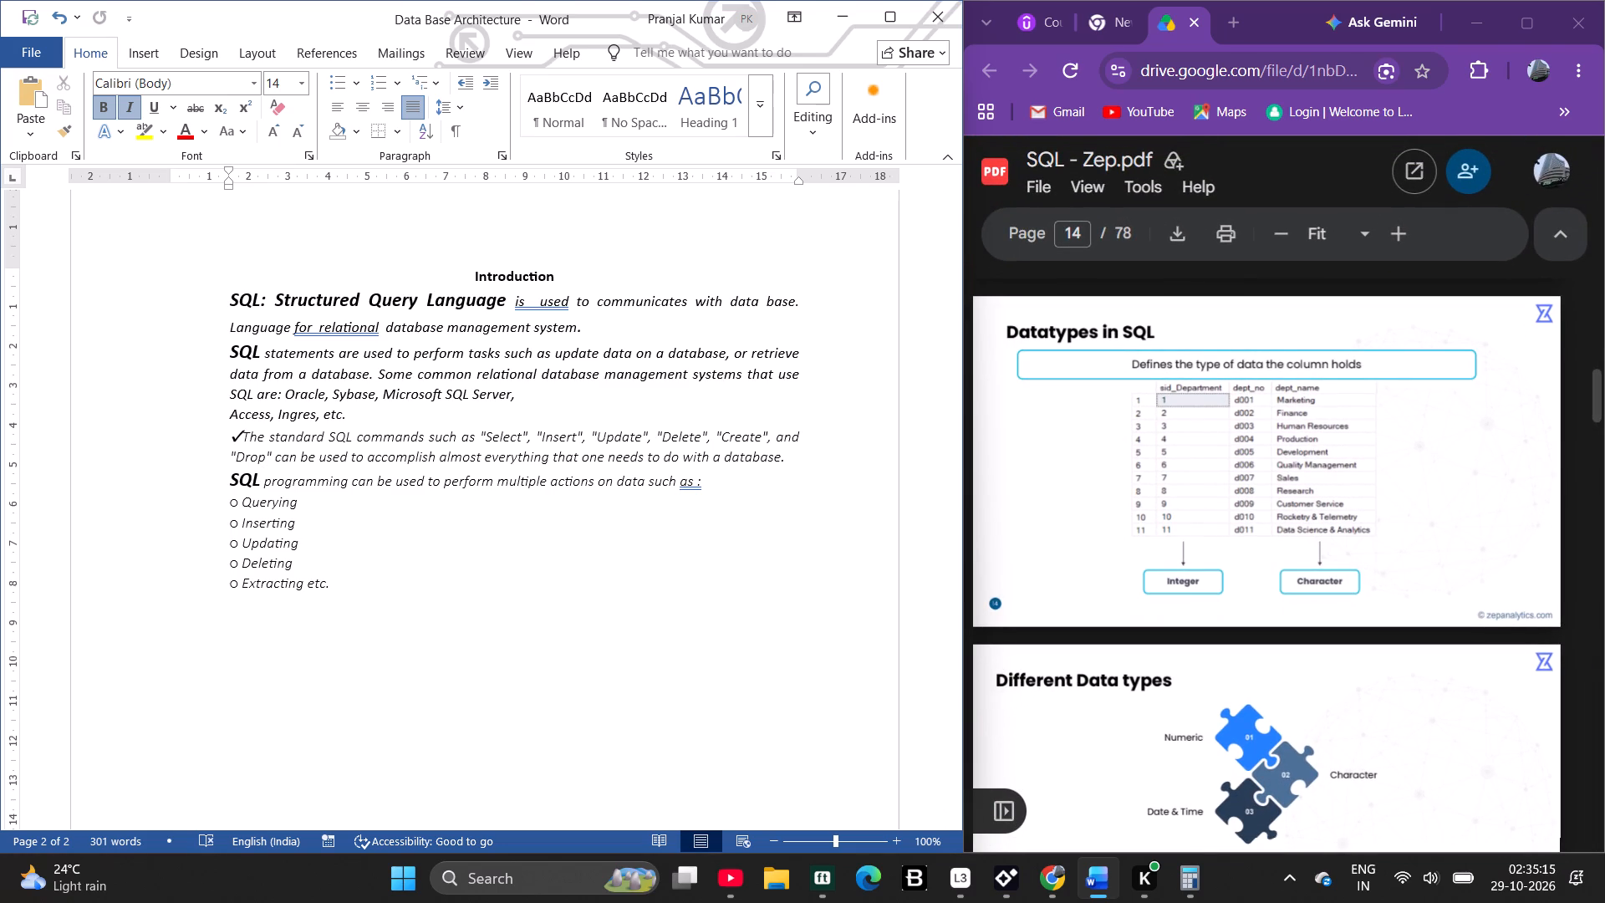
Copy the slide title "Different Data types" from PDF page 15 into the Word document, leaving a blank line below "Extracting etc.".
{"action": "scroll", "coordinate": [1272, 425], "scroll_direction": "down", "scroll_amount": 1}
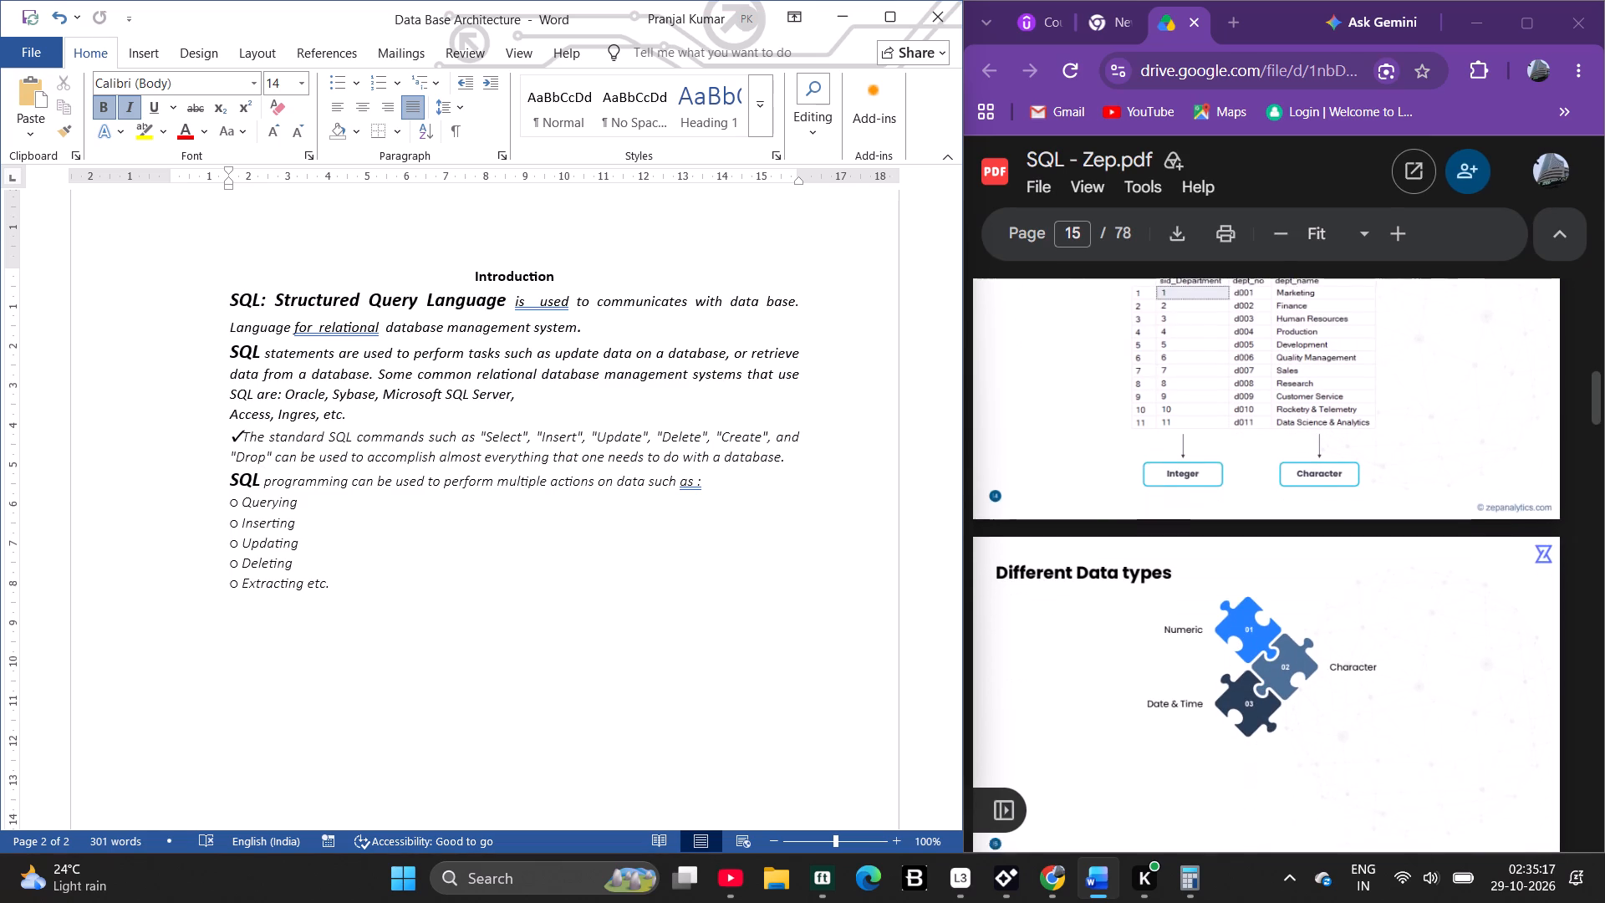
{"action": "scroll", "coordinate": [1272, 425], "scroll_direction": "down", "scroll_amount": 2}
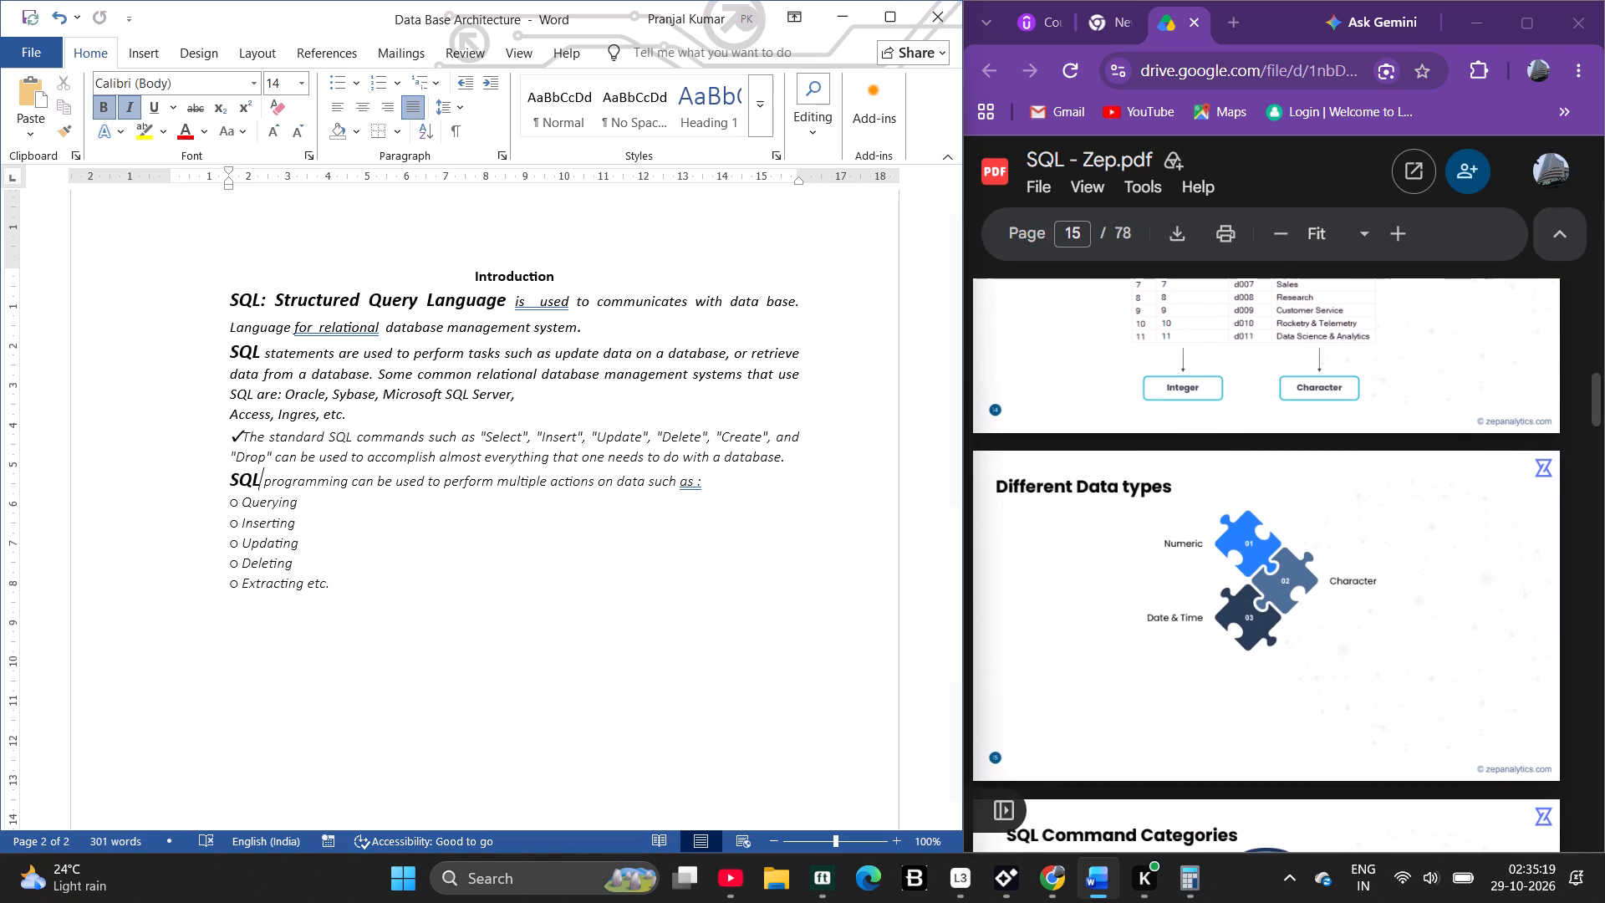
{"action": "left_click", "coordinate": [412, 625]}
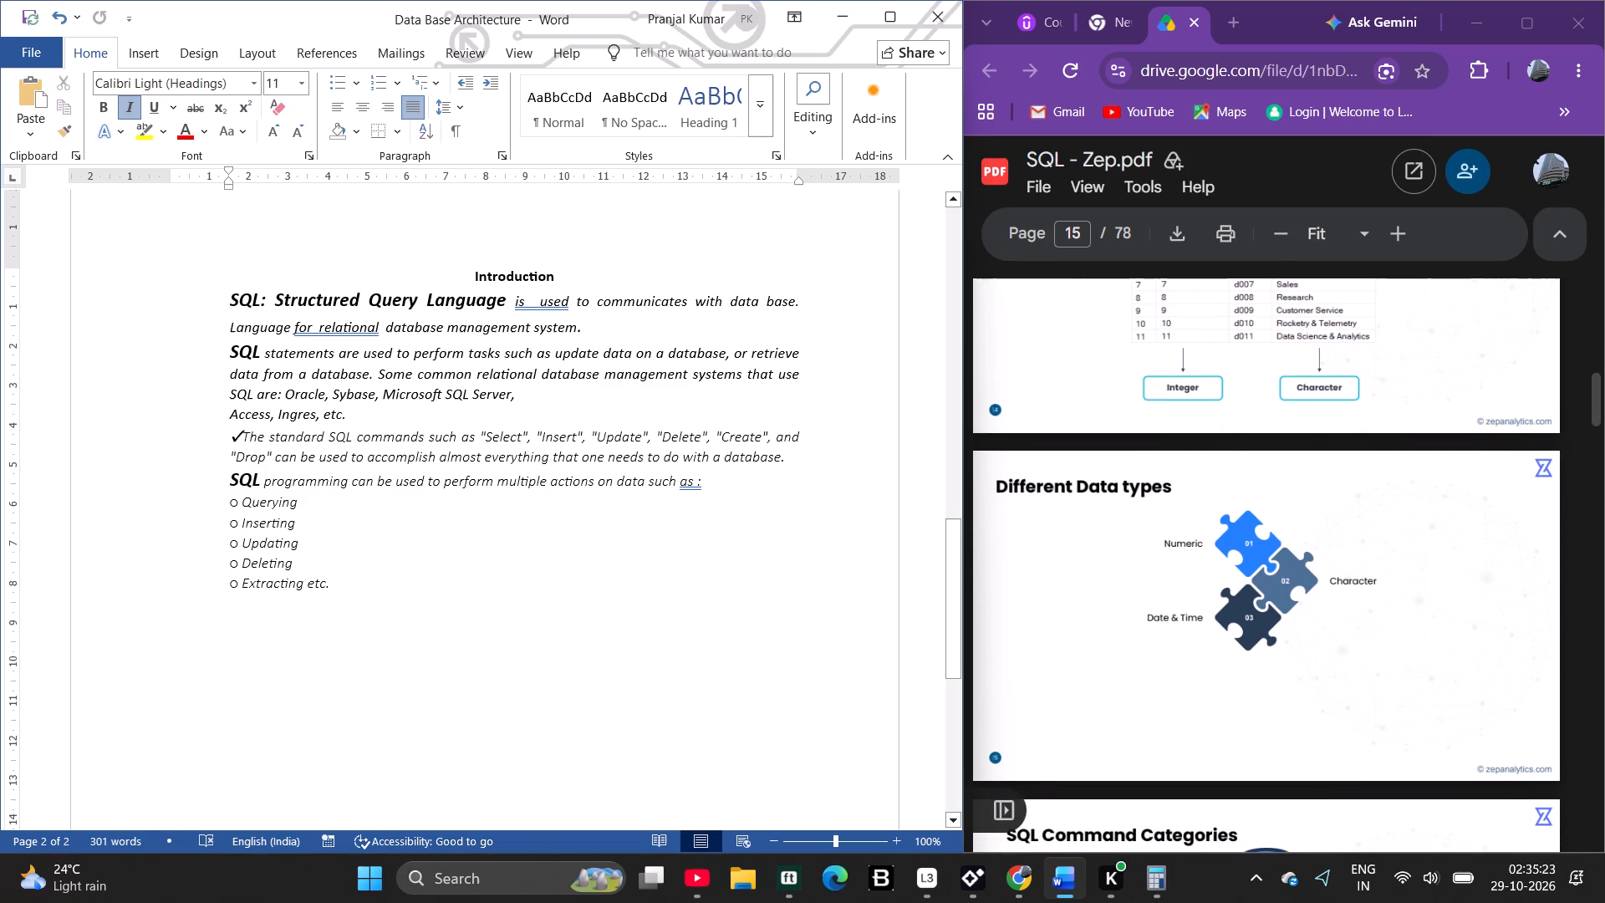
{"action": "key", "text": "Return"}
{"action": "key", "text": "Return"}
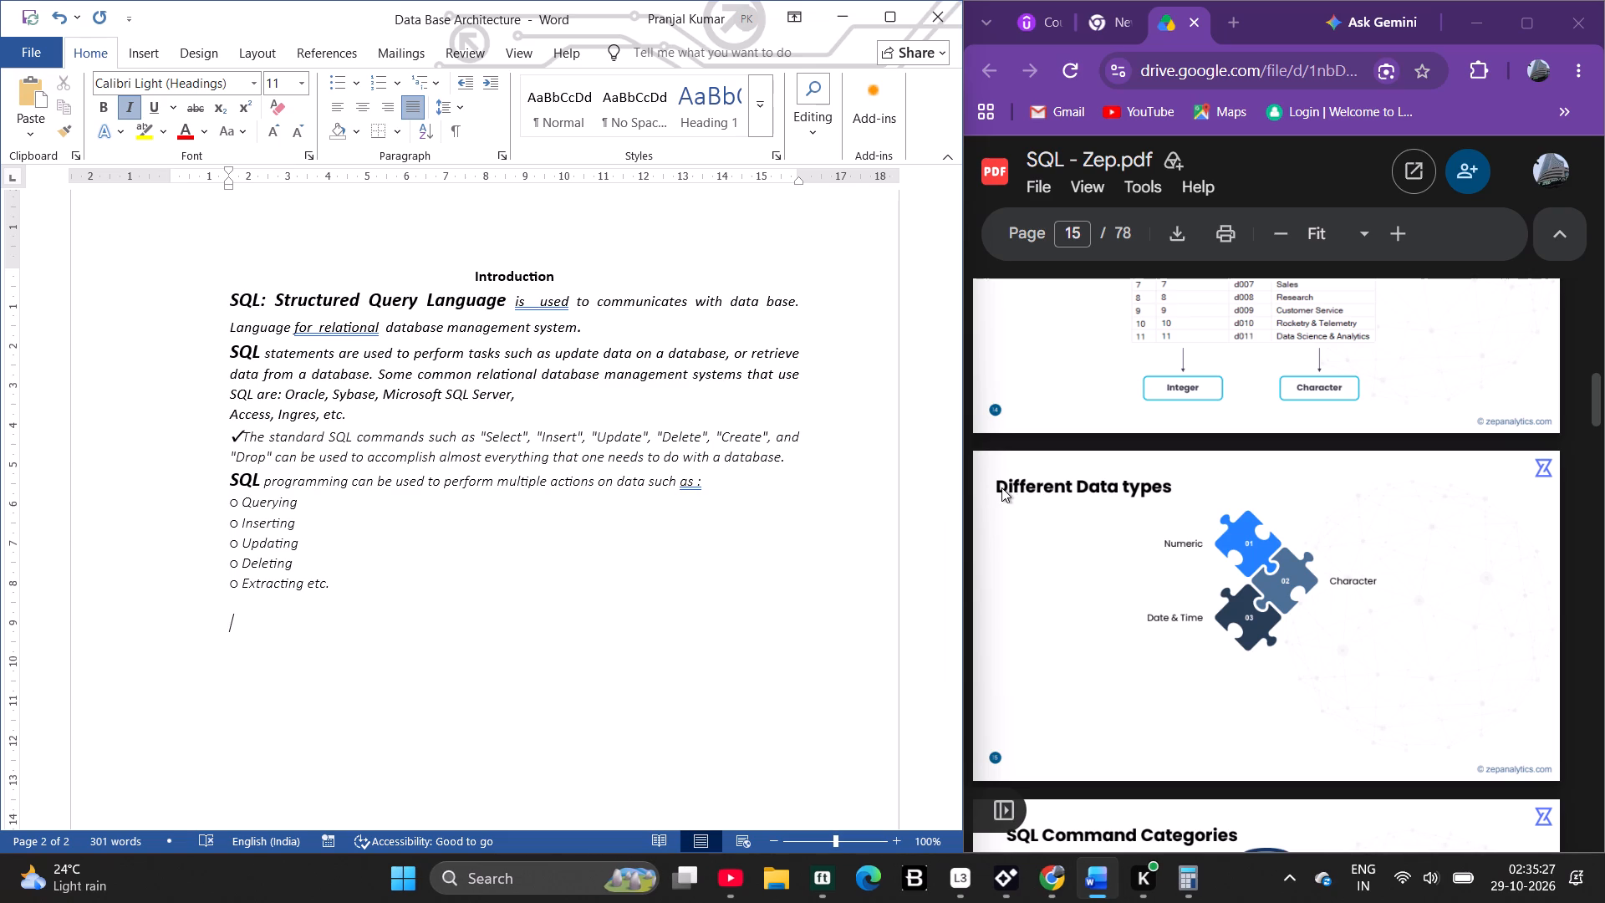
{"action": "left_click_drag", "start_coordinate": [1171, 490], "coordinate": [1168, 490]}
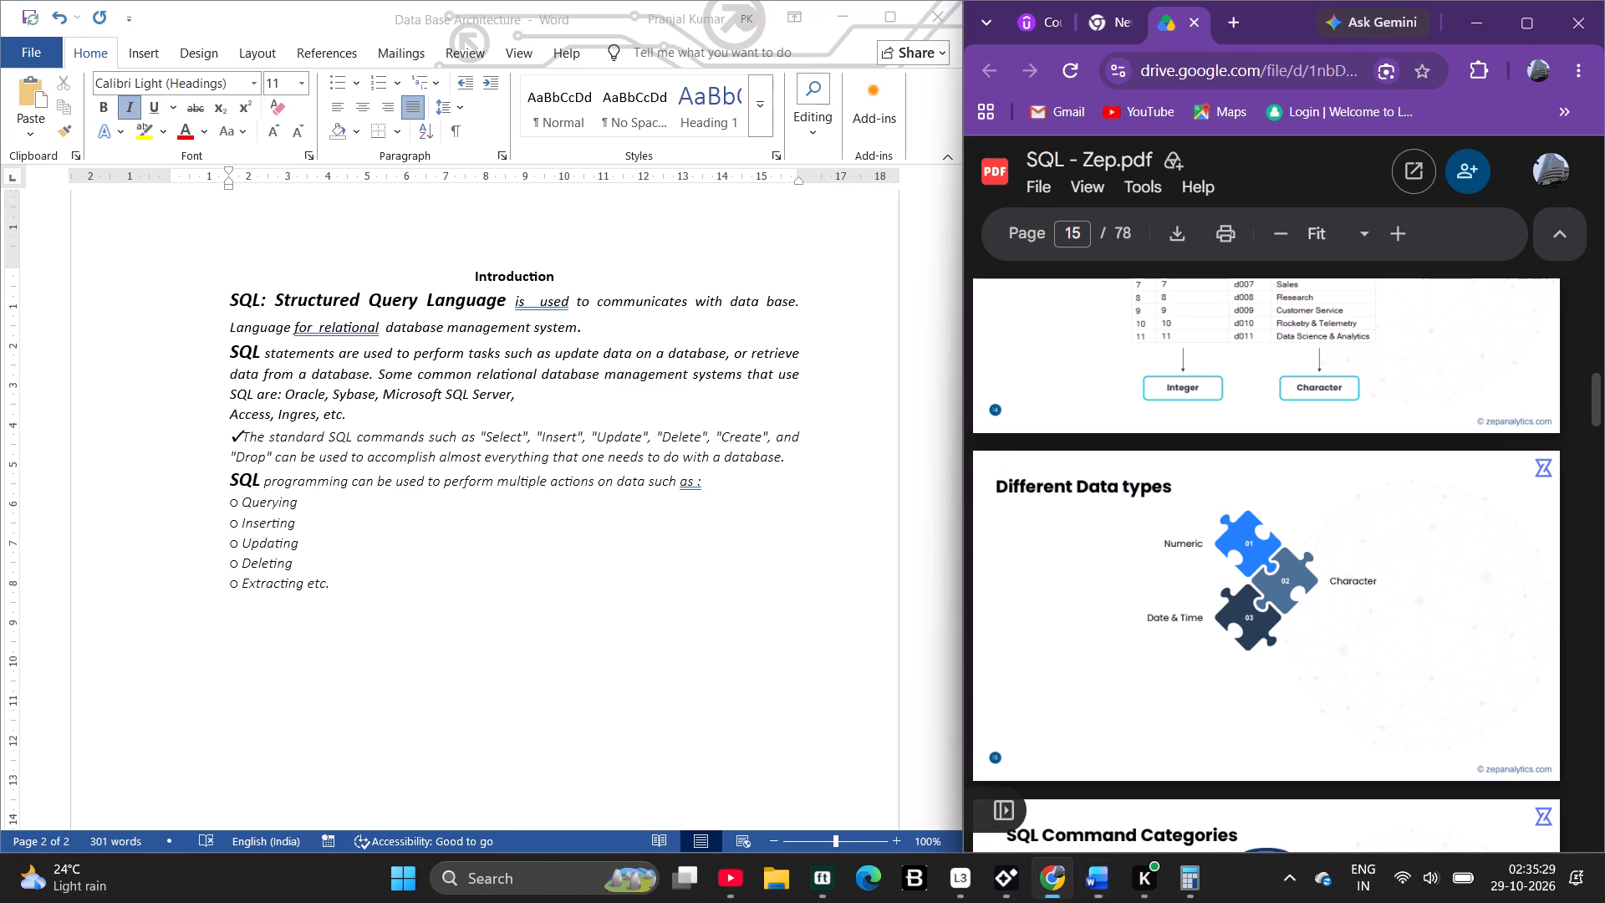
{"action": "left_click_drag", "start_coordinate": [1168, 490], "coordinate": [1038, 492]}
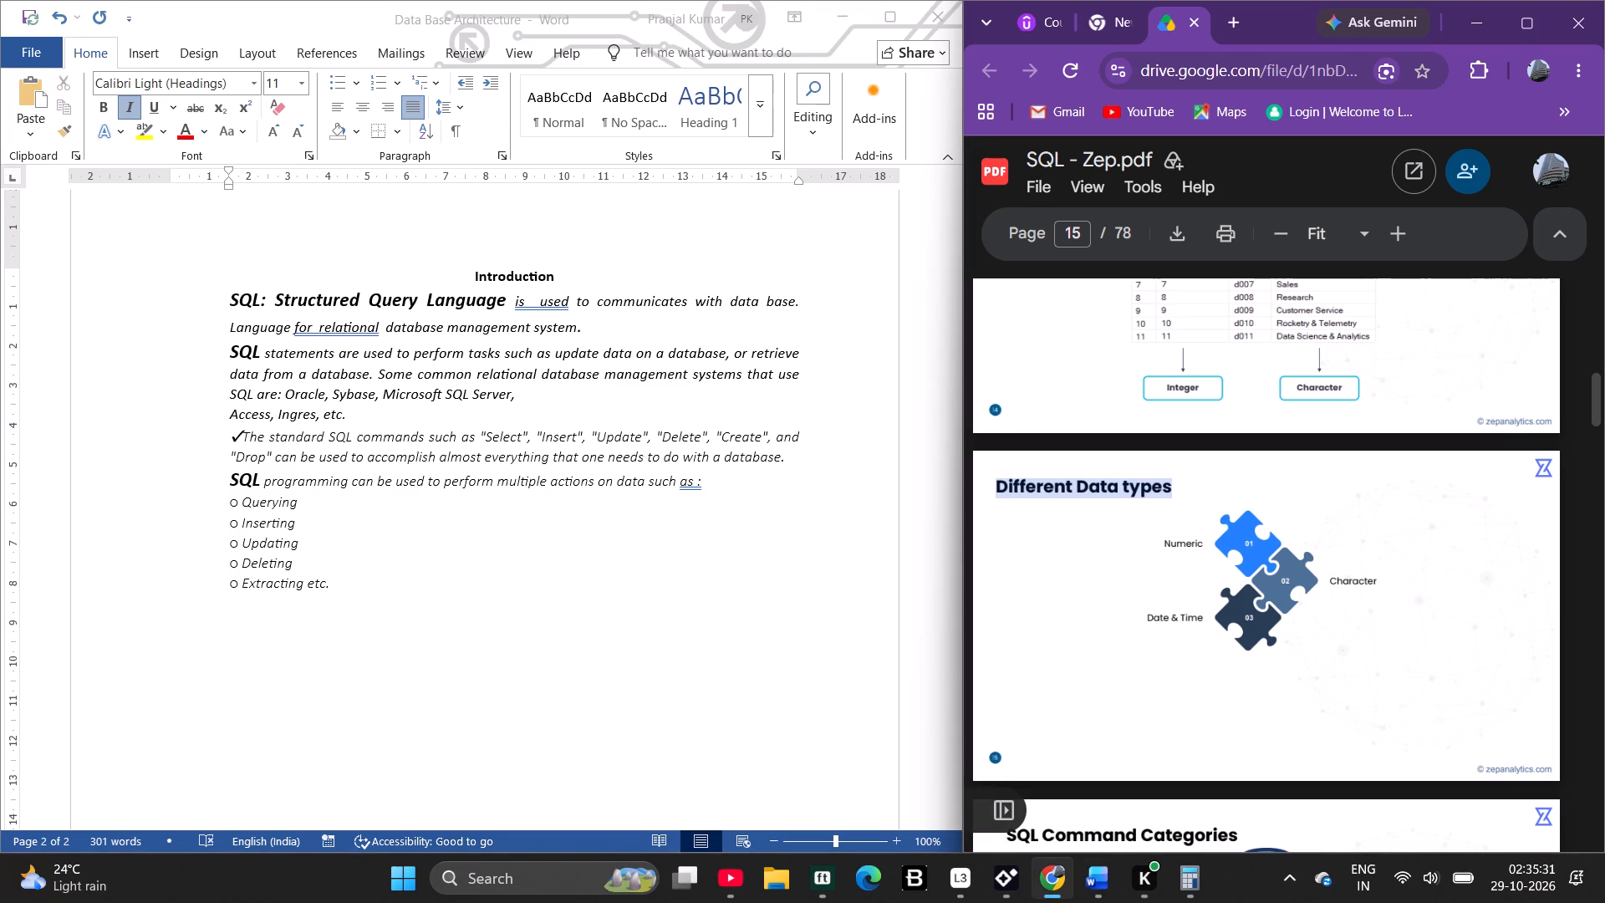
{"action": "key", "text": "ctrl+c"}
{"action": "left_click", "coordinate": [254, 651]}
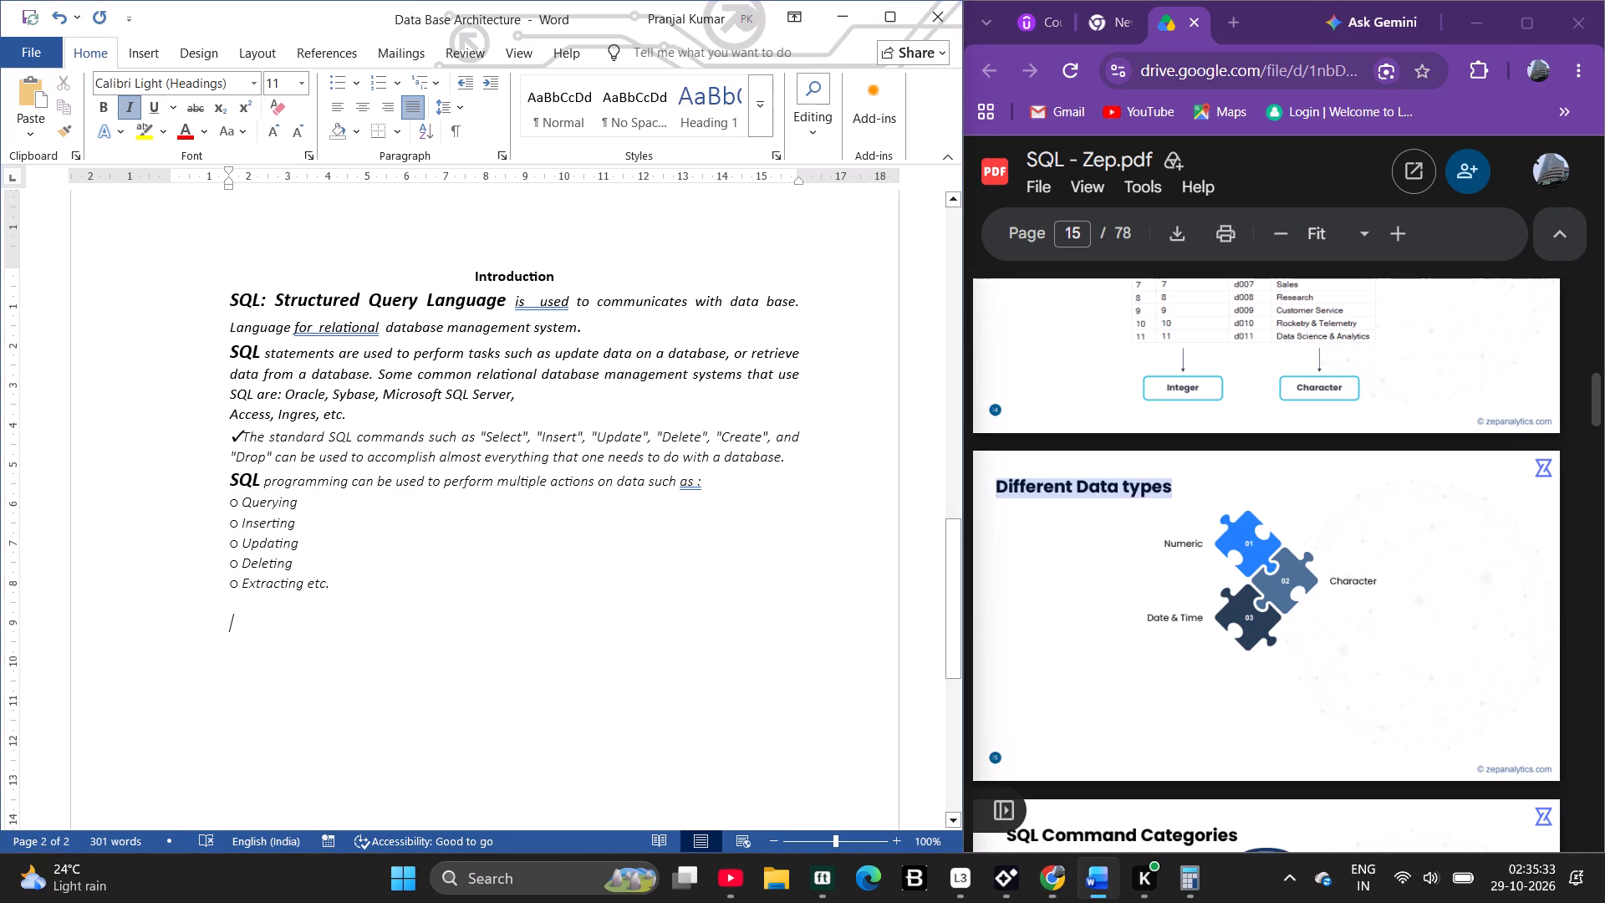
{"action": "key", "text": "ctrl+v"}
Make the pasted "Different Data types" heading bold.
{"action": "left_click_drag", "start_coordinate": [231, 620], "coordinate": [351, 623]}
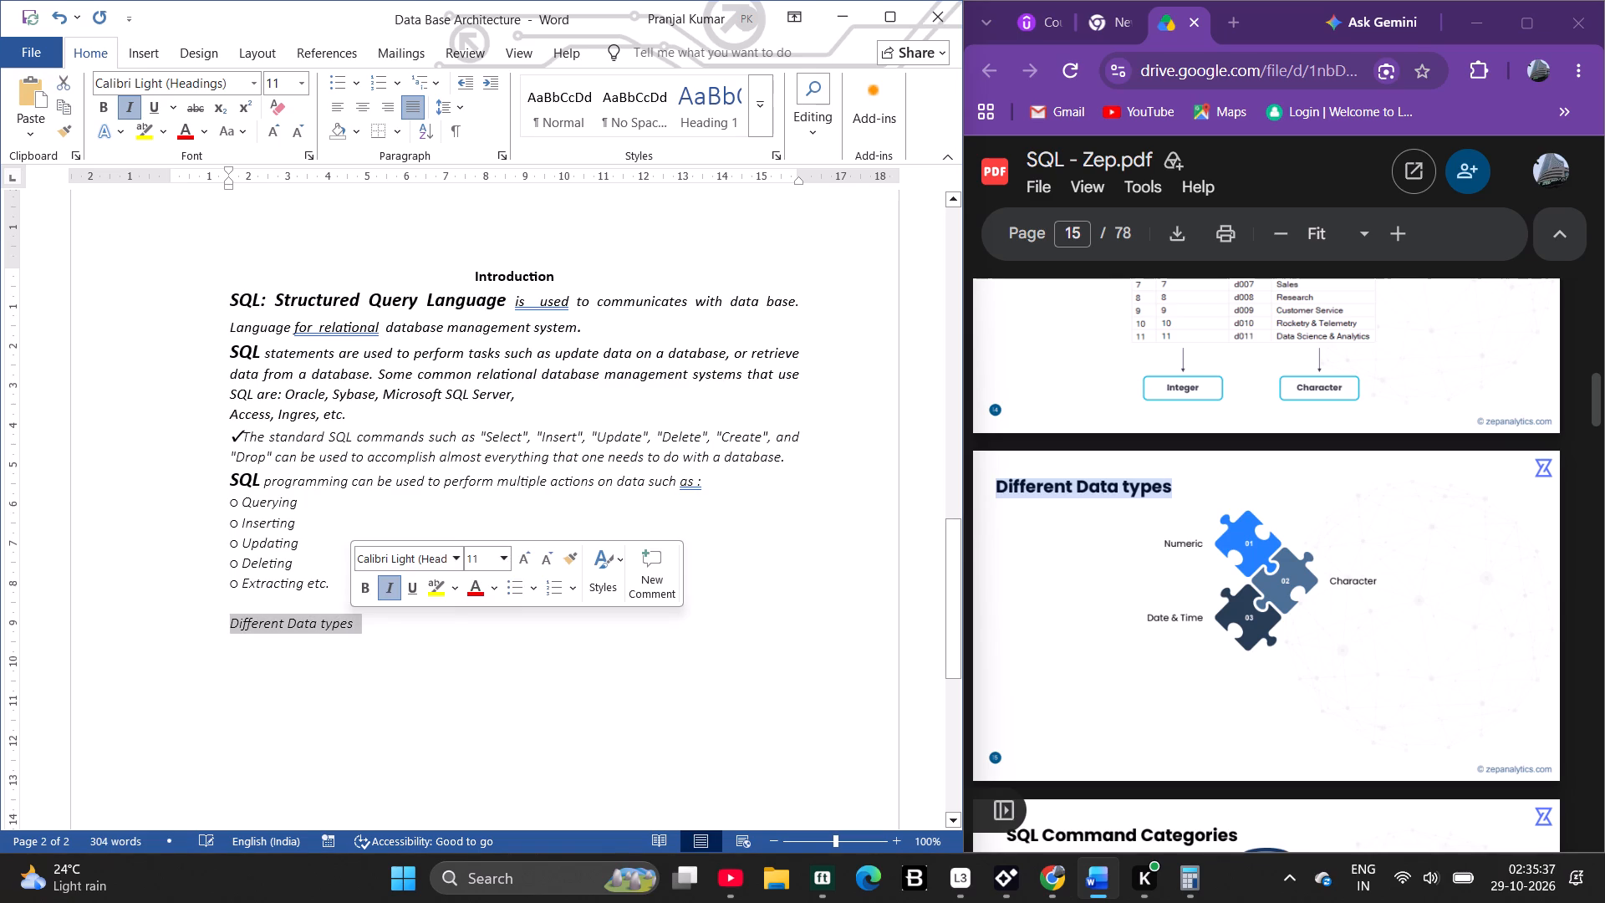
{"action": "left_click", "coordinate": [368, 592]}
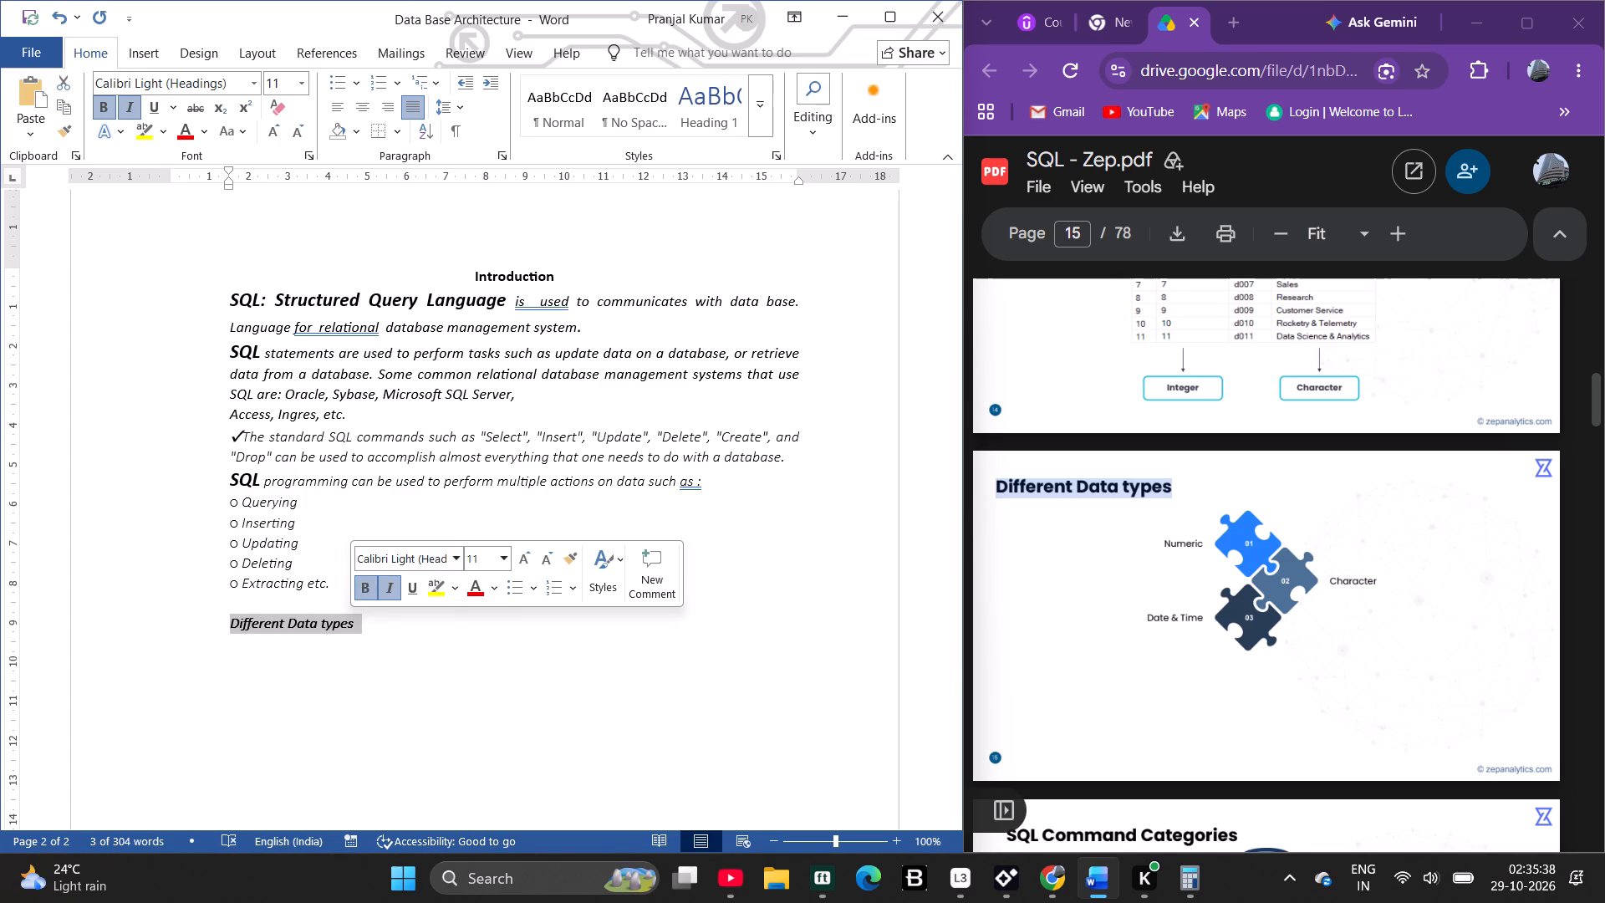
Set the "Different Data types" heading to 14 pt and add a colon at its end.
{"action": "left_click", "coordinate": [502, 559]}
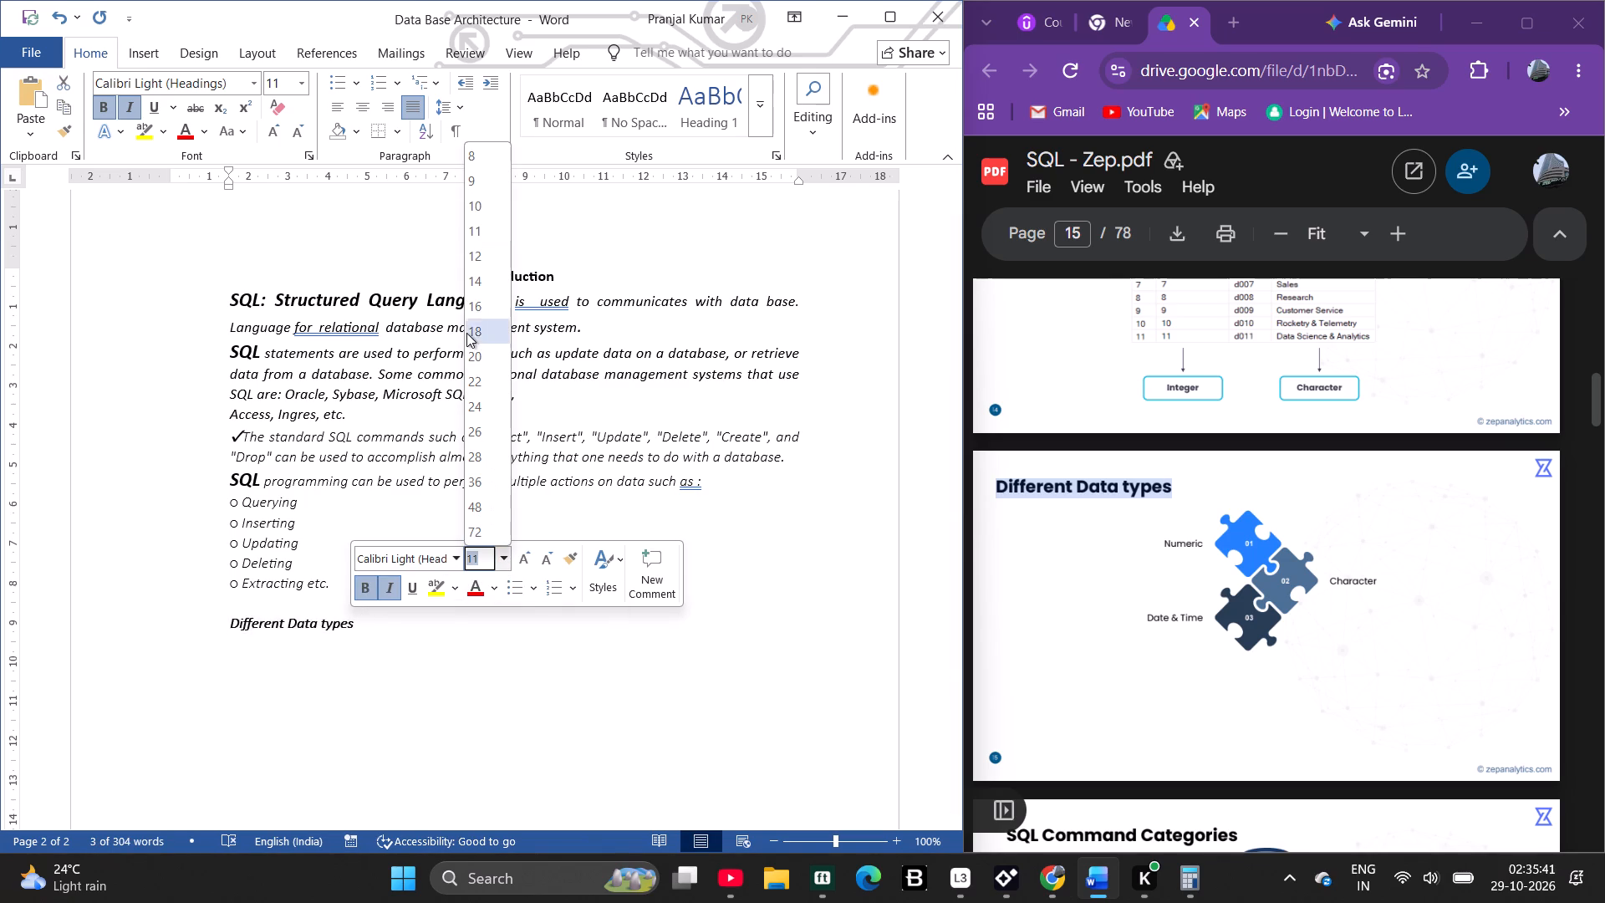
{"action": "left_click", "coordinate": [481, 288]}
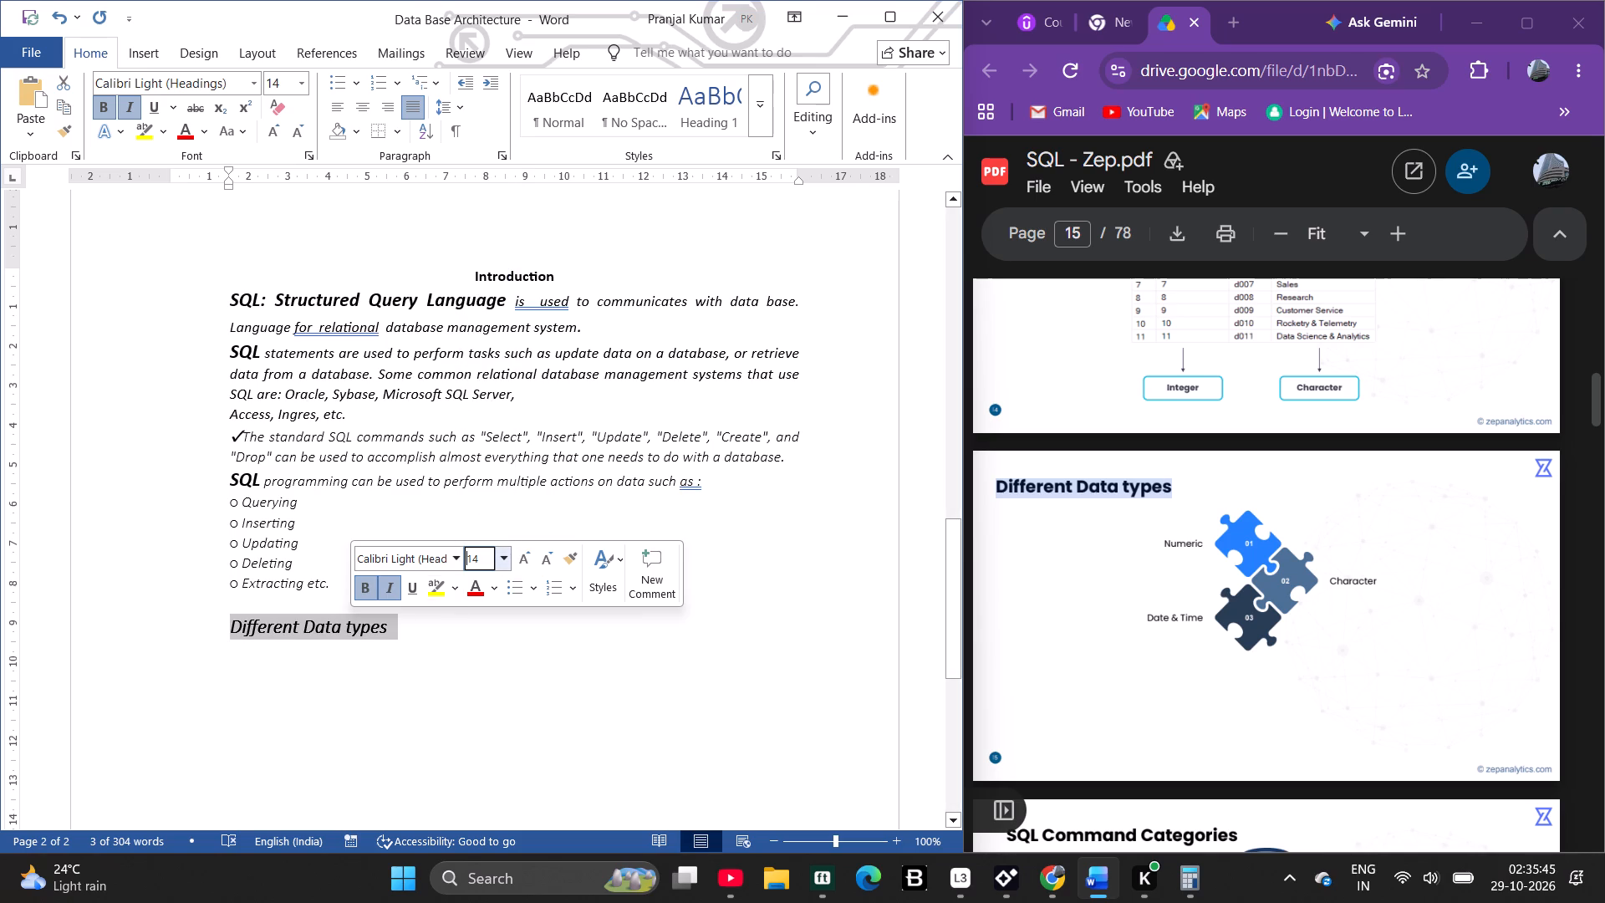
{"action": "left_click", "coordinate": [431, 626]}
{"action": "key", "text": "shift+colon"}
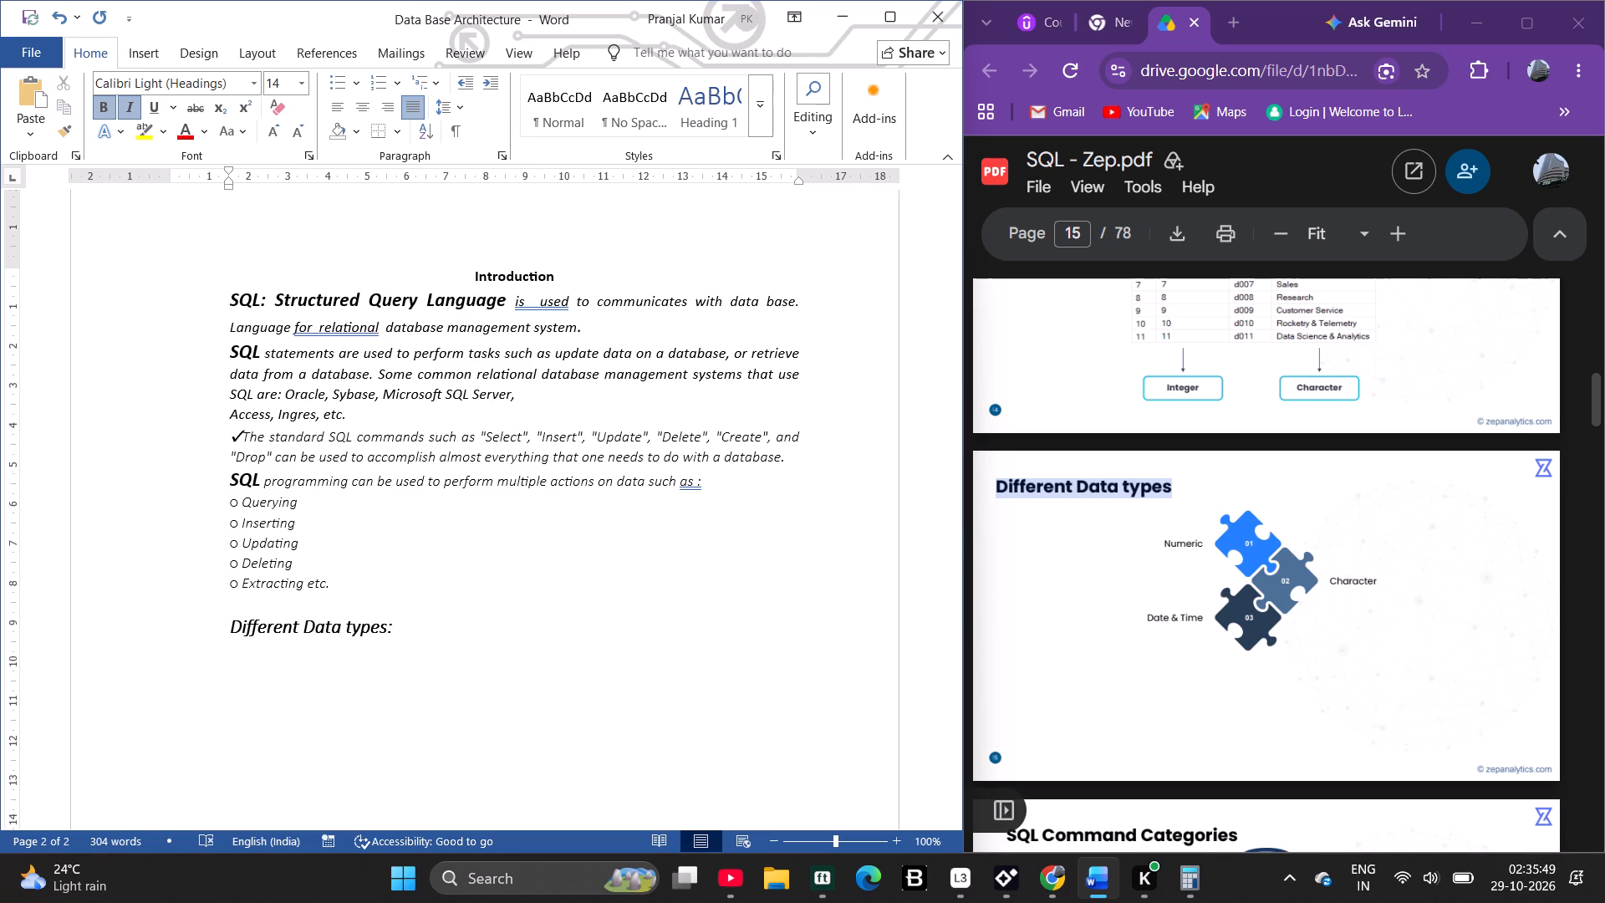
Copy "Numeric" from PDF page 15 and paste it below the "Different Data types:" heading as item 1 of a numbered list.
{"action": "left_click_drag", "start_coordinate": [1164, 544], "coordinate": [1181, 544]}
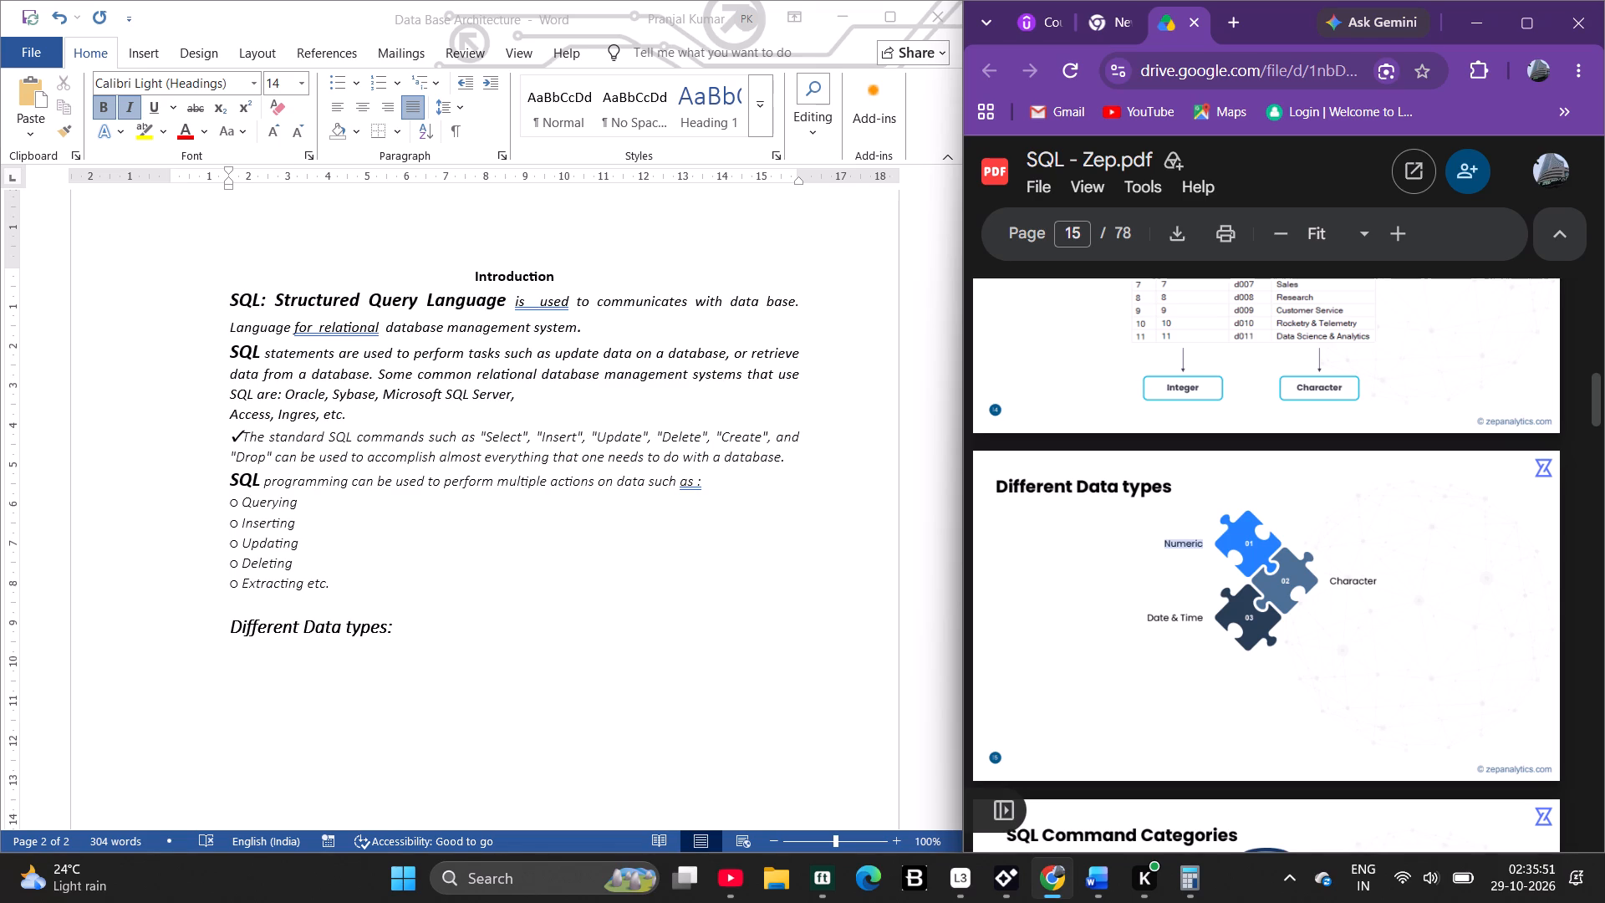
{"action": "key", "text": "ctrl+c"}
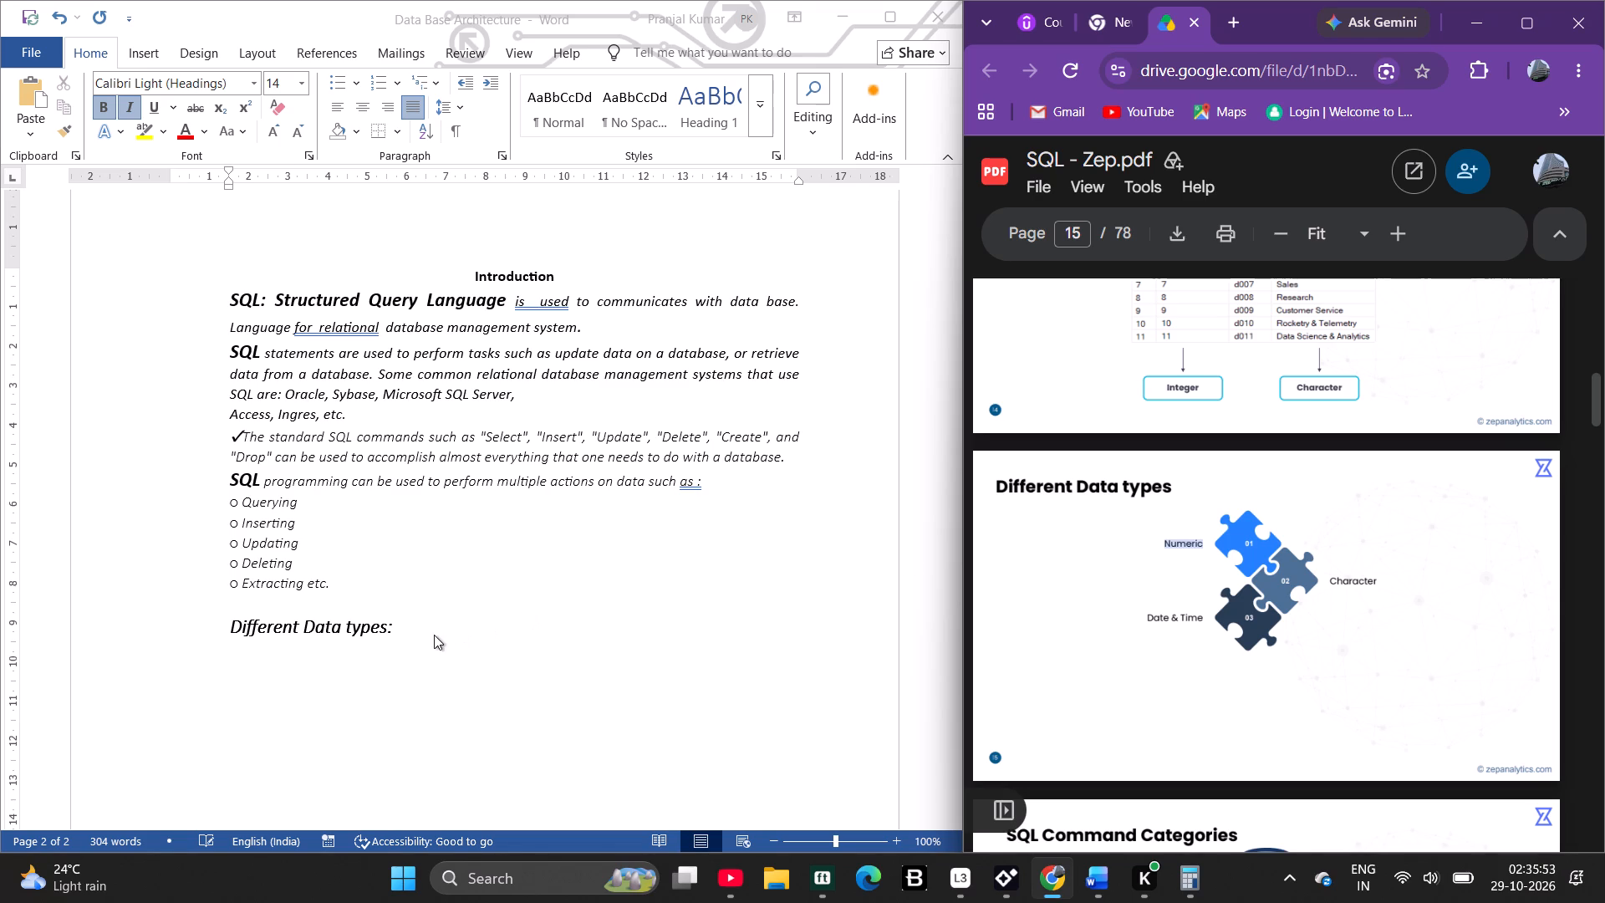
{"action": "left_click", "coordinate": [434, 635]}
{"action": "key", "text": "Return"}
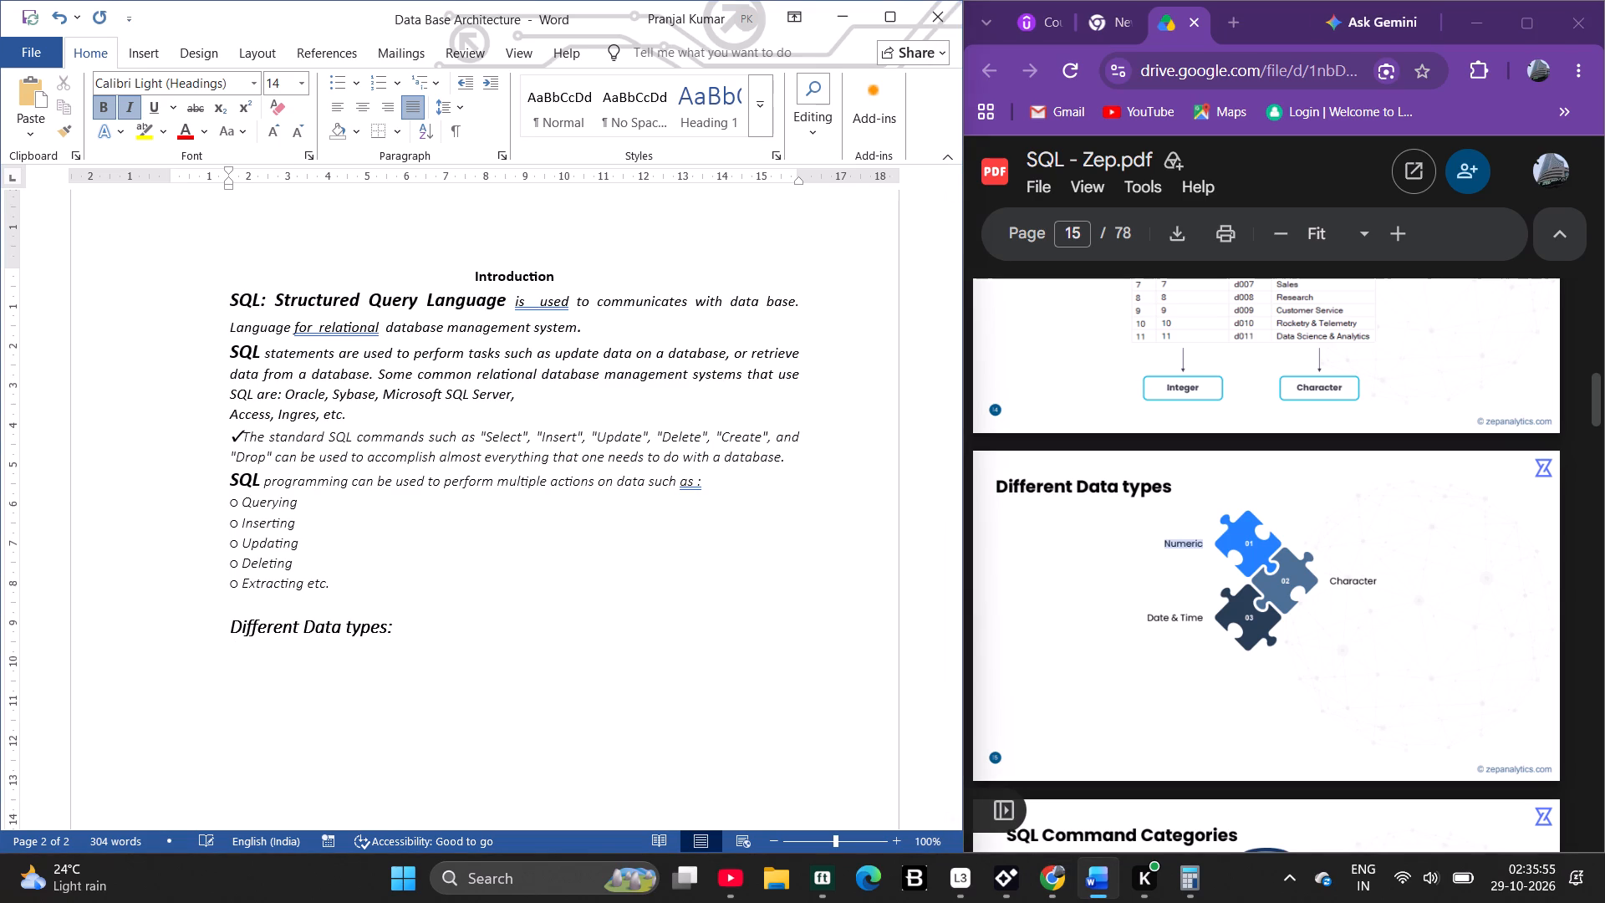
{"action": "key", "text": "2"}
{"action": "key", "text": "Left"}
{"action": "key", "text": "Delete"}
{"action": "type", "text": "1."}
{"action": "key", "text": "space"}
{"action": "key", "text": "ctrl+v"}
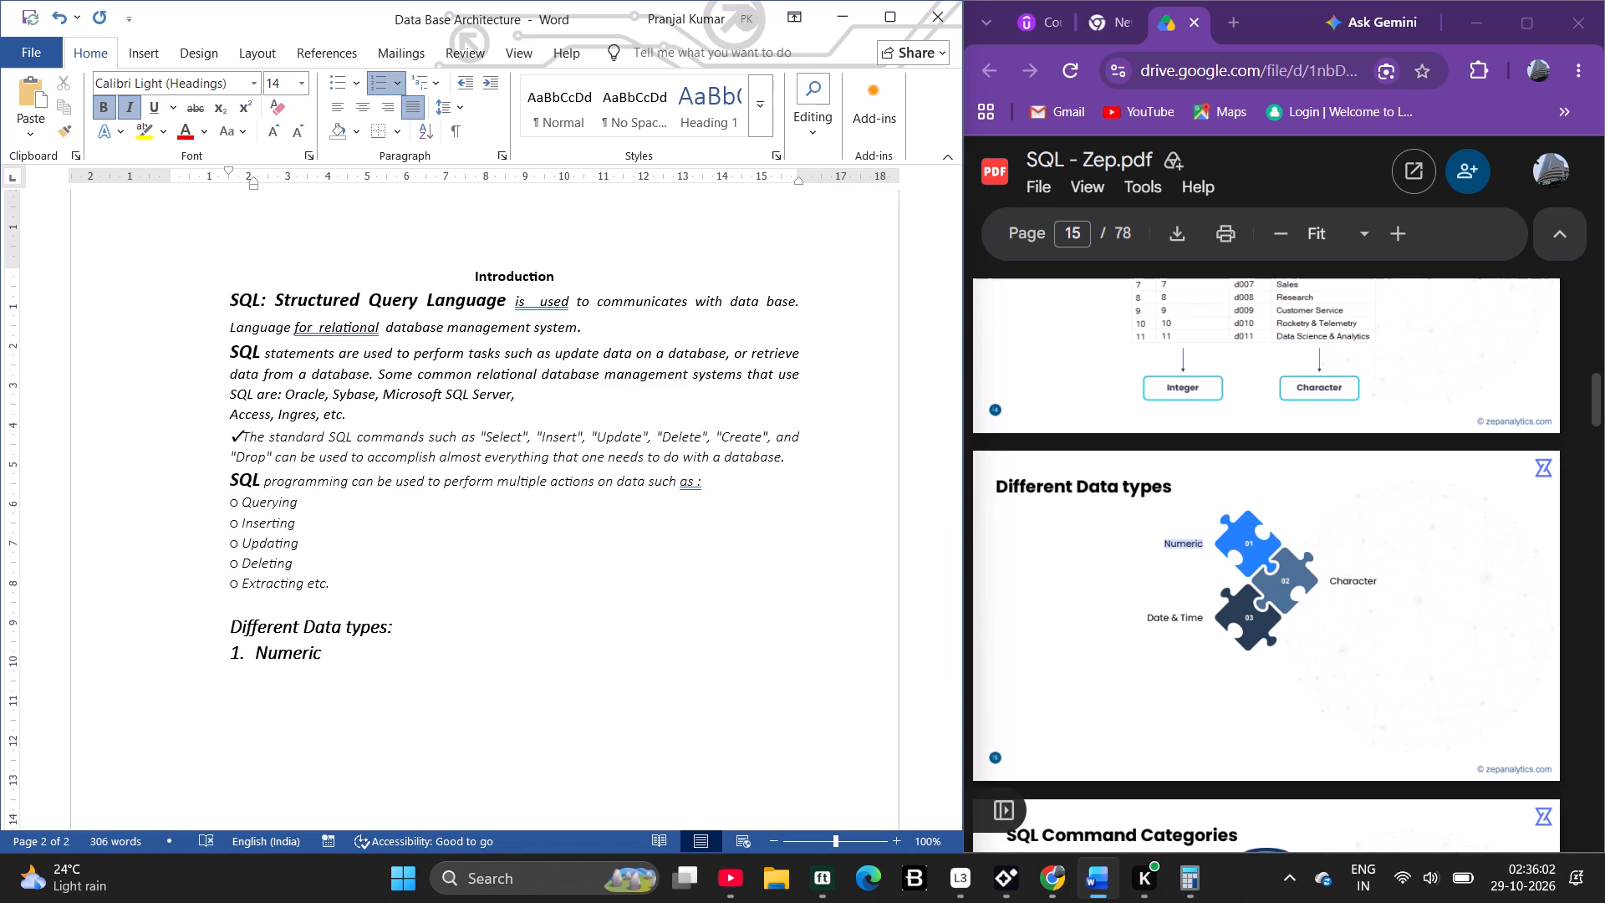
Add "Character", copied from the same PDF slide, as item 2 of the numbered list.
{"action": "key", "text": "Return"}
{"action": "left_click_drag", "start_coordinate": [1333, 583], "coordinate": [1345, 582]}
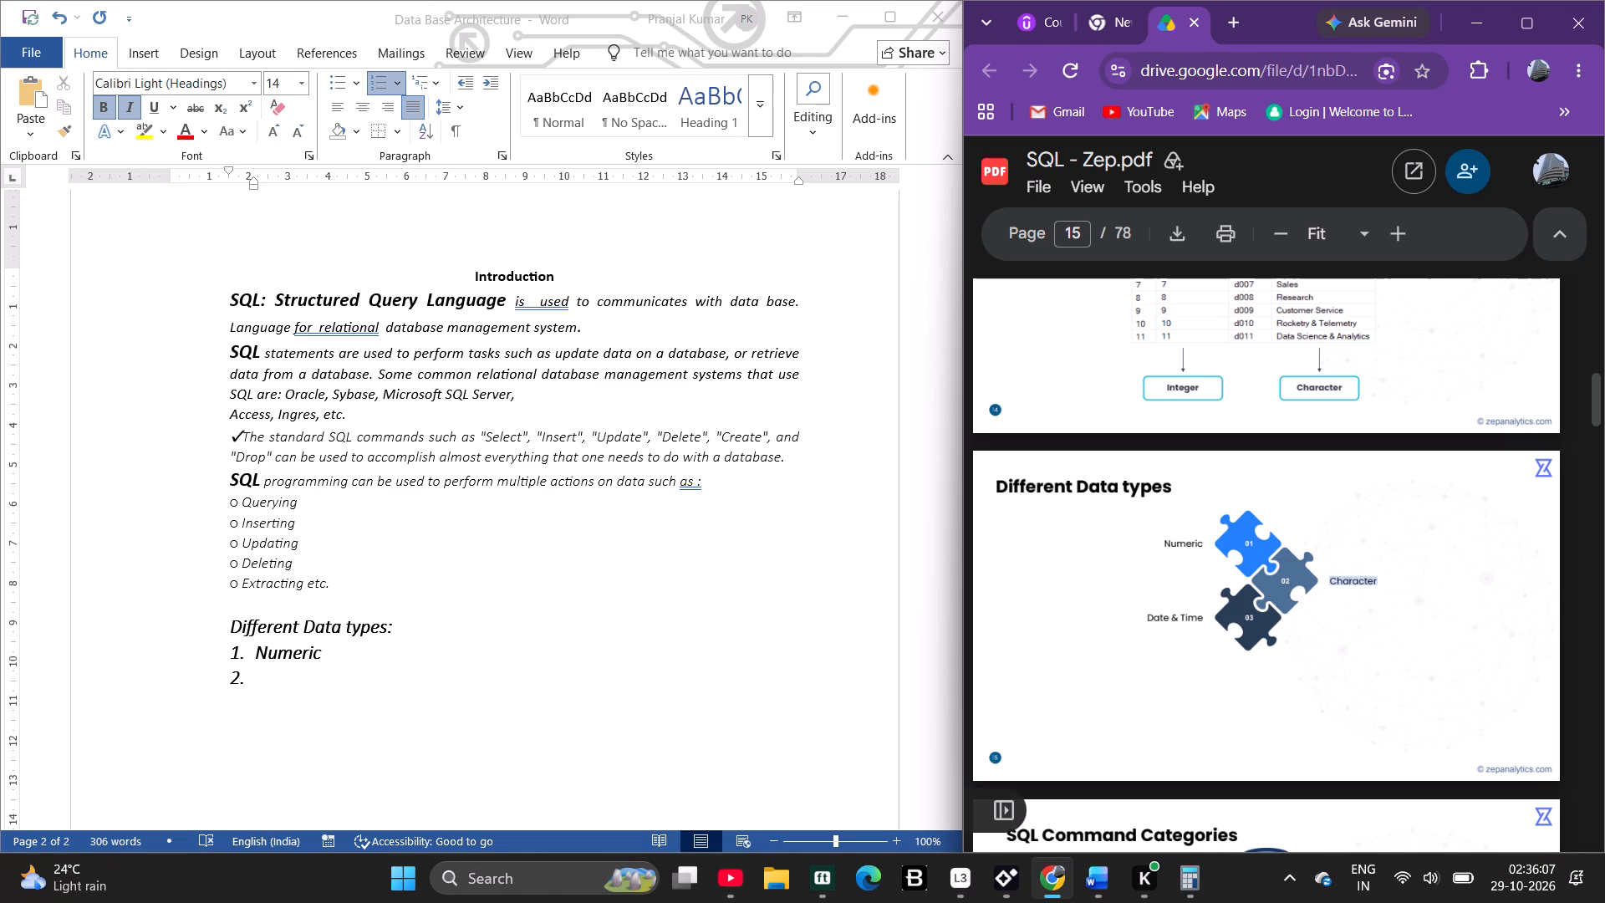
{"action": "left_click_drag", "start_coordinate": [1345, 582], "coordinate": [1358, 579]}
{"action": "key", "text": "ctrl+c"}
{"action": "key", "text": "ctrl+c"}
{"action": "left_click", "coordinate": [285, 678]}
{"action": "key", "text": "ctrl+v"}
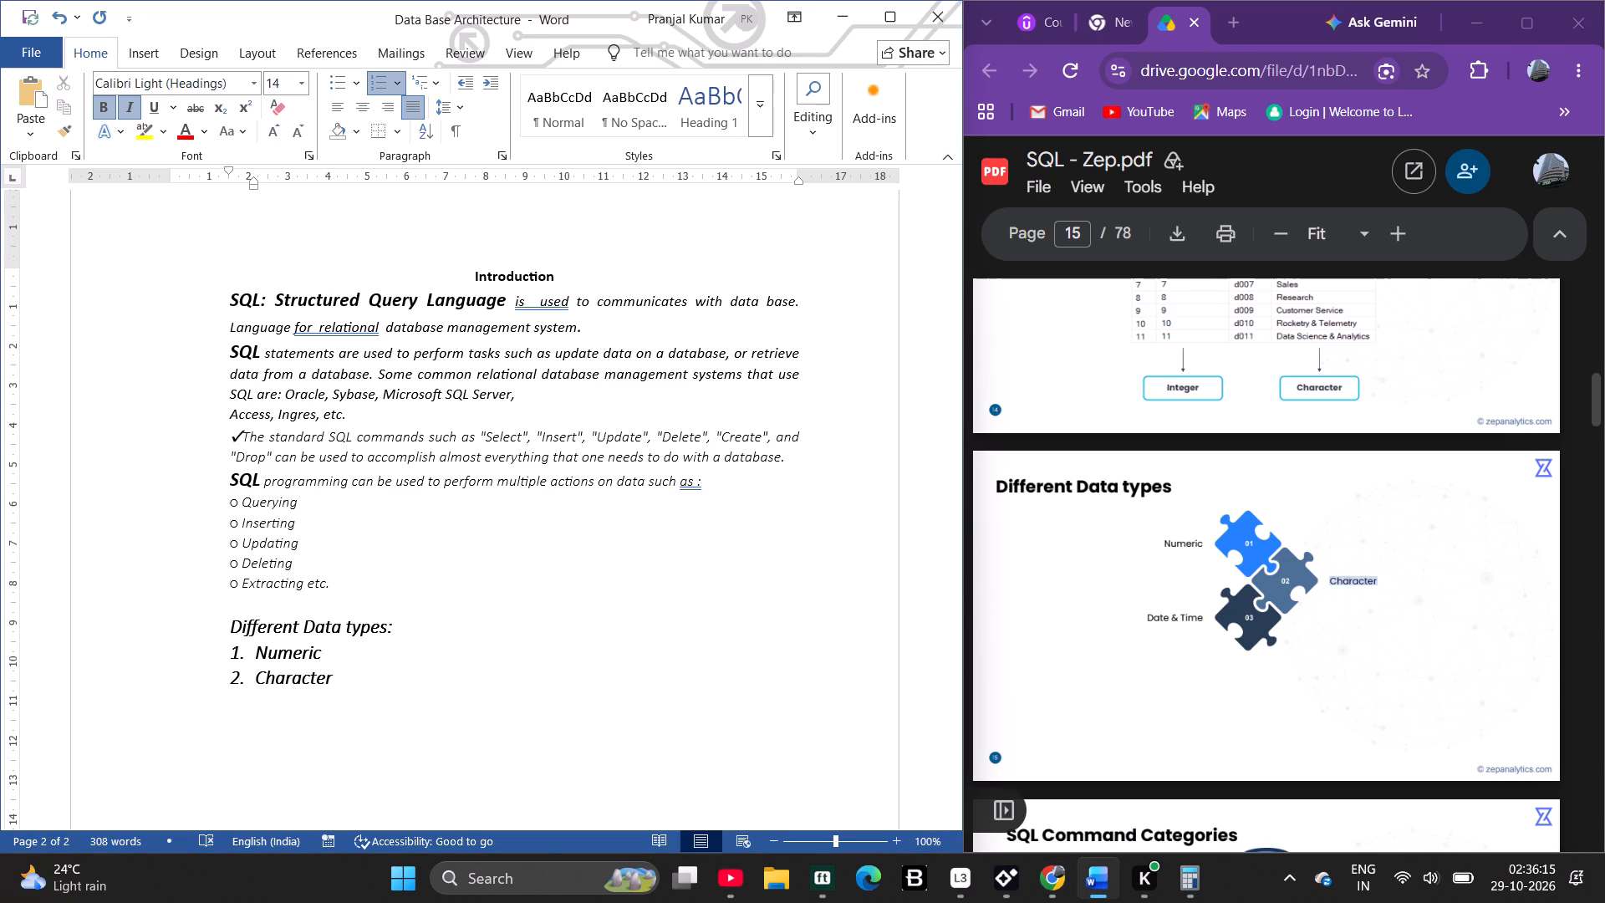
Add "Date & Time", copied from the same PDF slide, as item 3 of the numbered list.
{"action": "left_click_drag", "start_coordinate": [1149, 620], "coordinate": [1195, 620]}
{"action": "key", "text": "ctrl+c"}
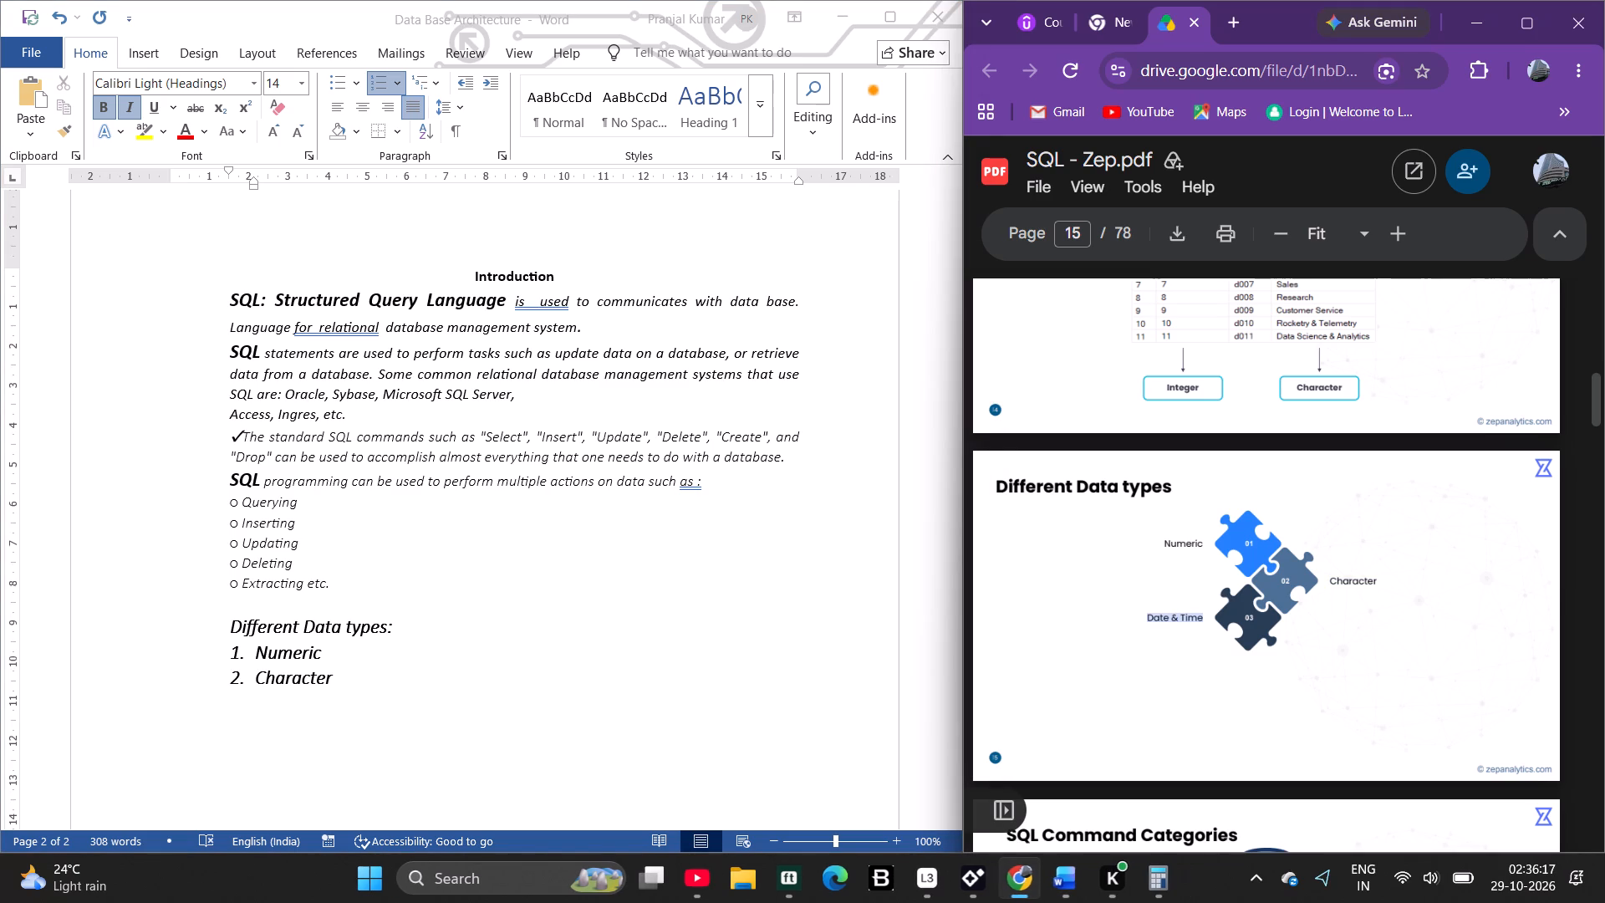
{"action": "left_click", "coordinate": [340, 671]}
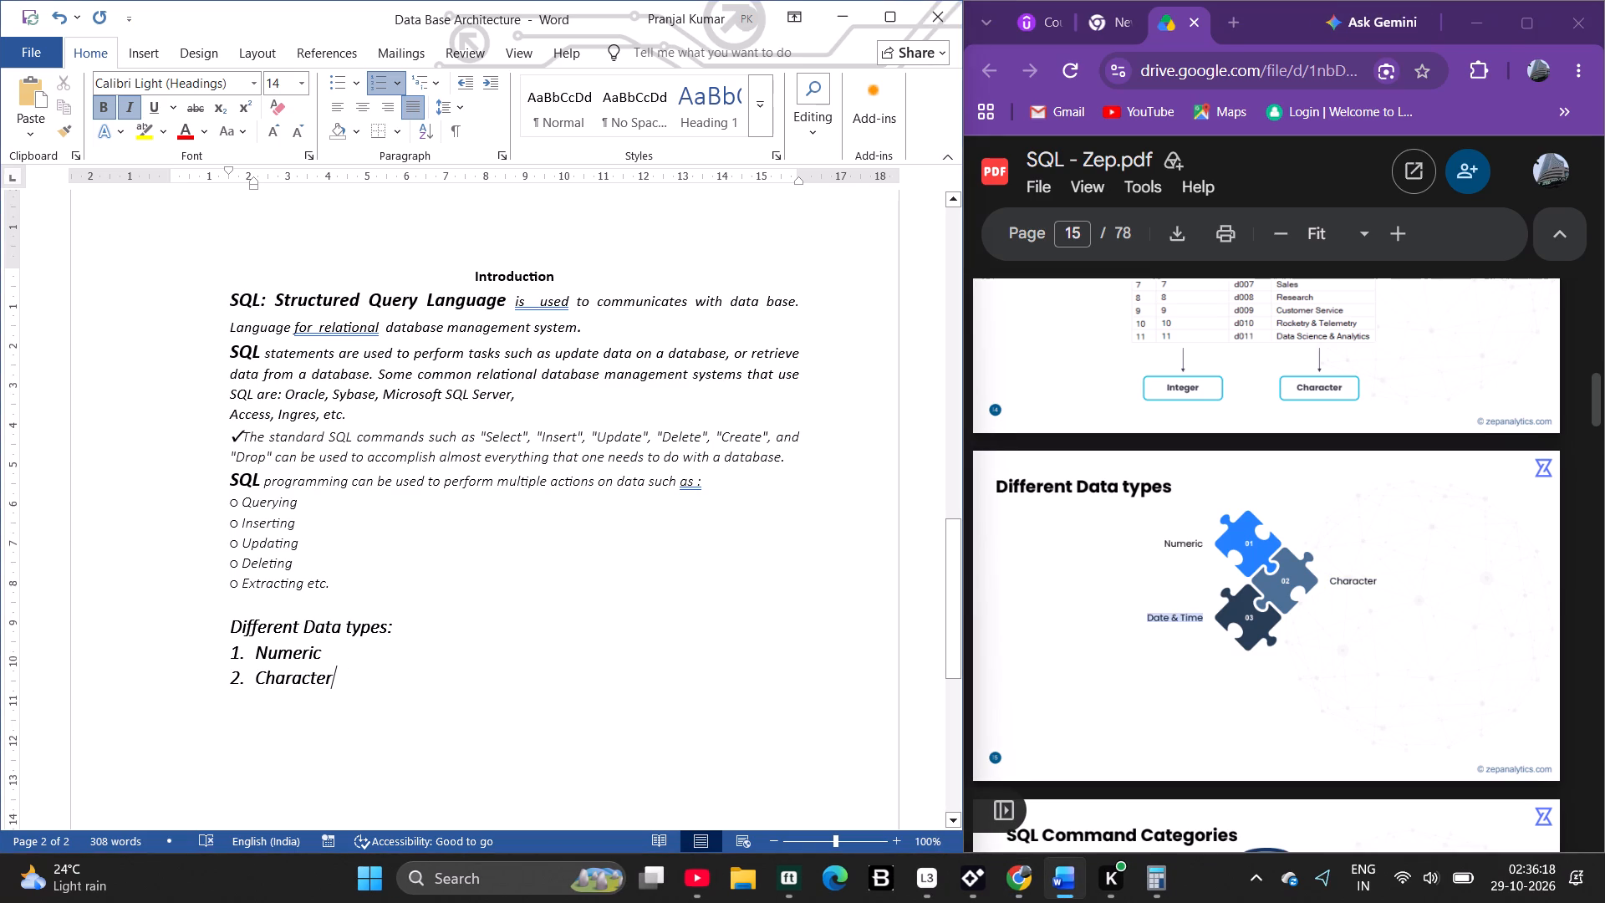
{"action": "key", "text": "Return"}
{"action": "key", "text": "ctrl+v"}
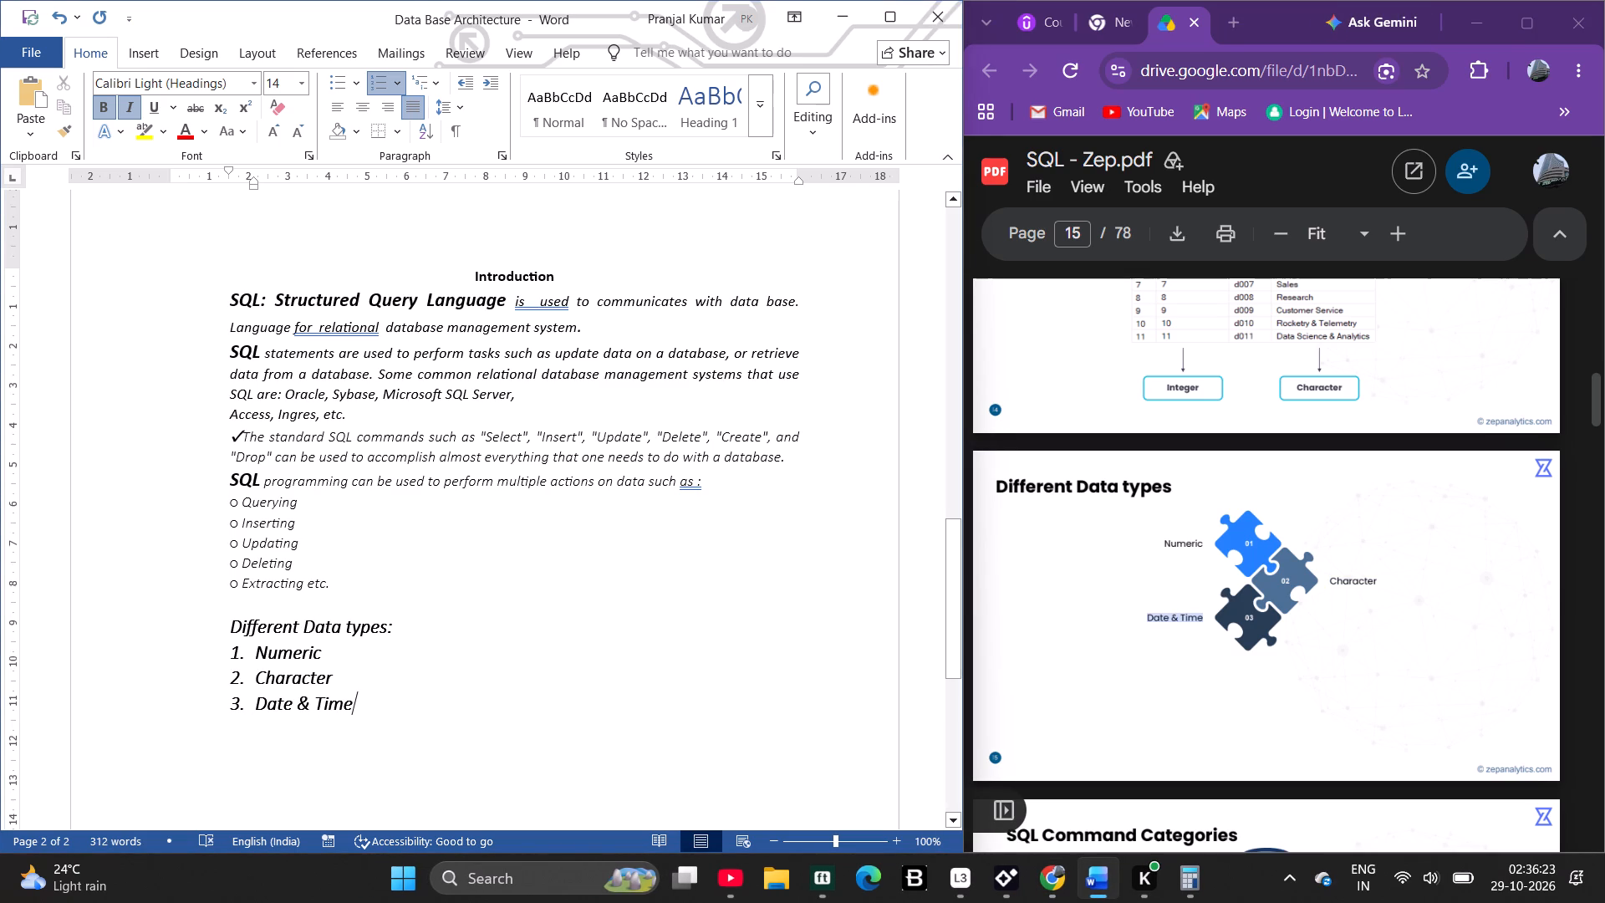
Capture a rectangular screen snip of the "SQL Command Categories" diagram on PDF page 16, including its title.
{"action": "scroll", "coordinate": [1119, 605], "scroll_direction": "down", "scroll_amount": 2}
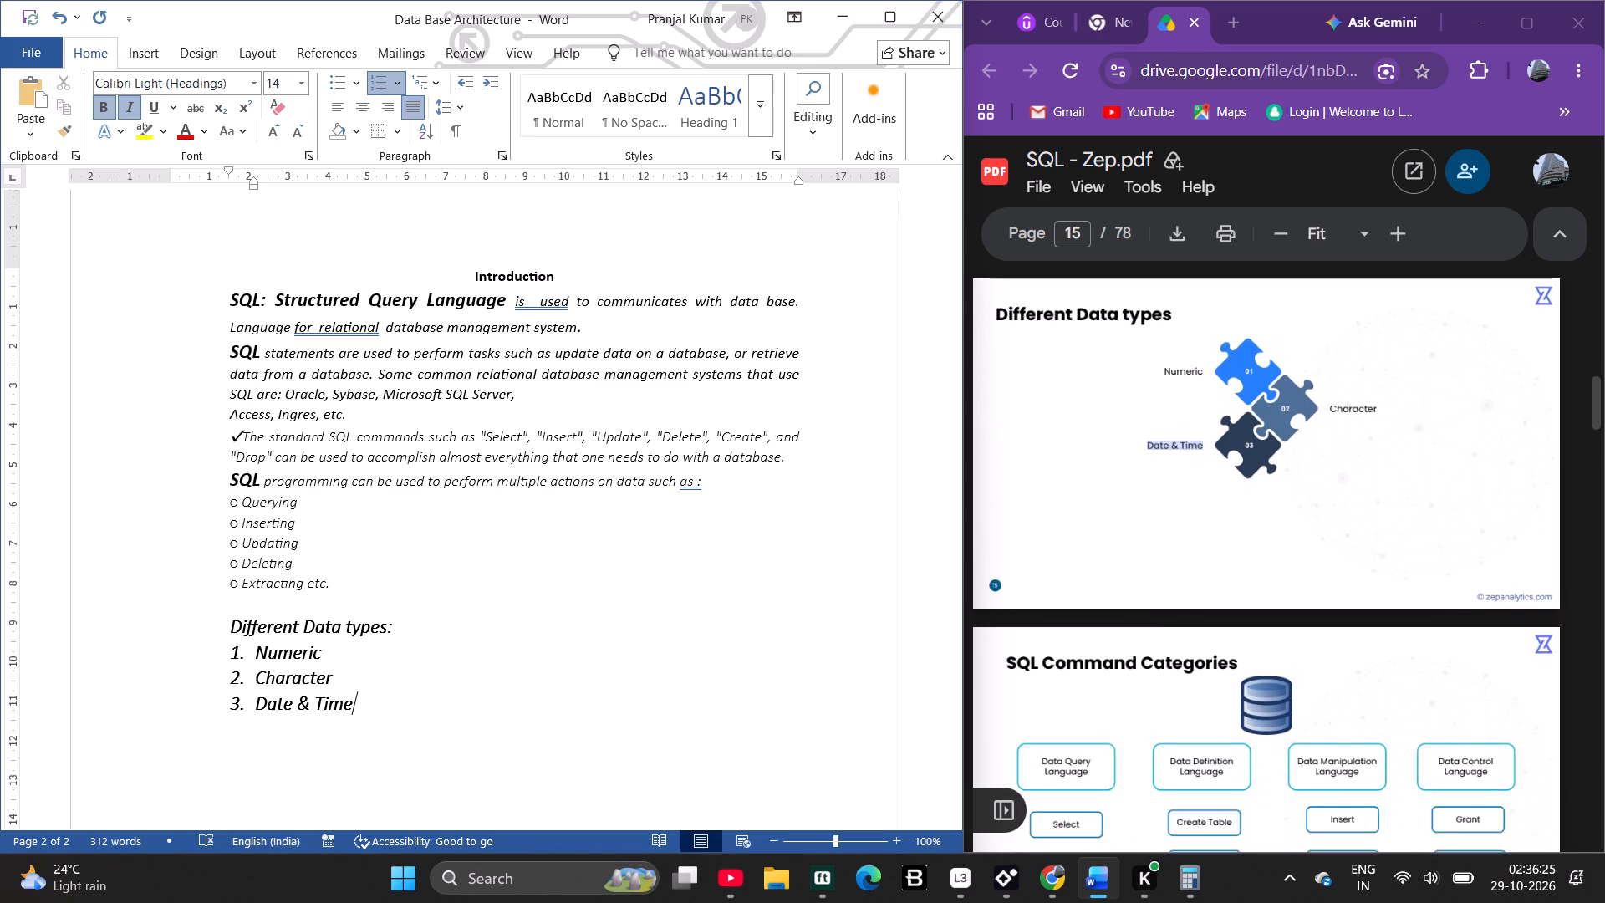
{"action": "scroll", "coordinate": [1119, 605], "scroll_direction": "down", "scroll_amount": 3}
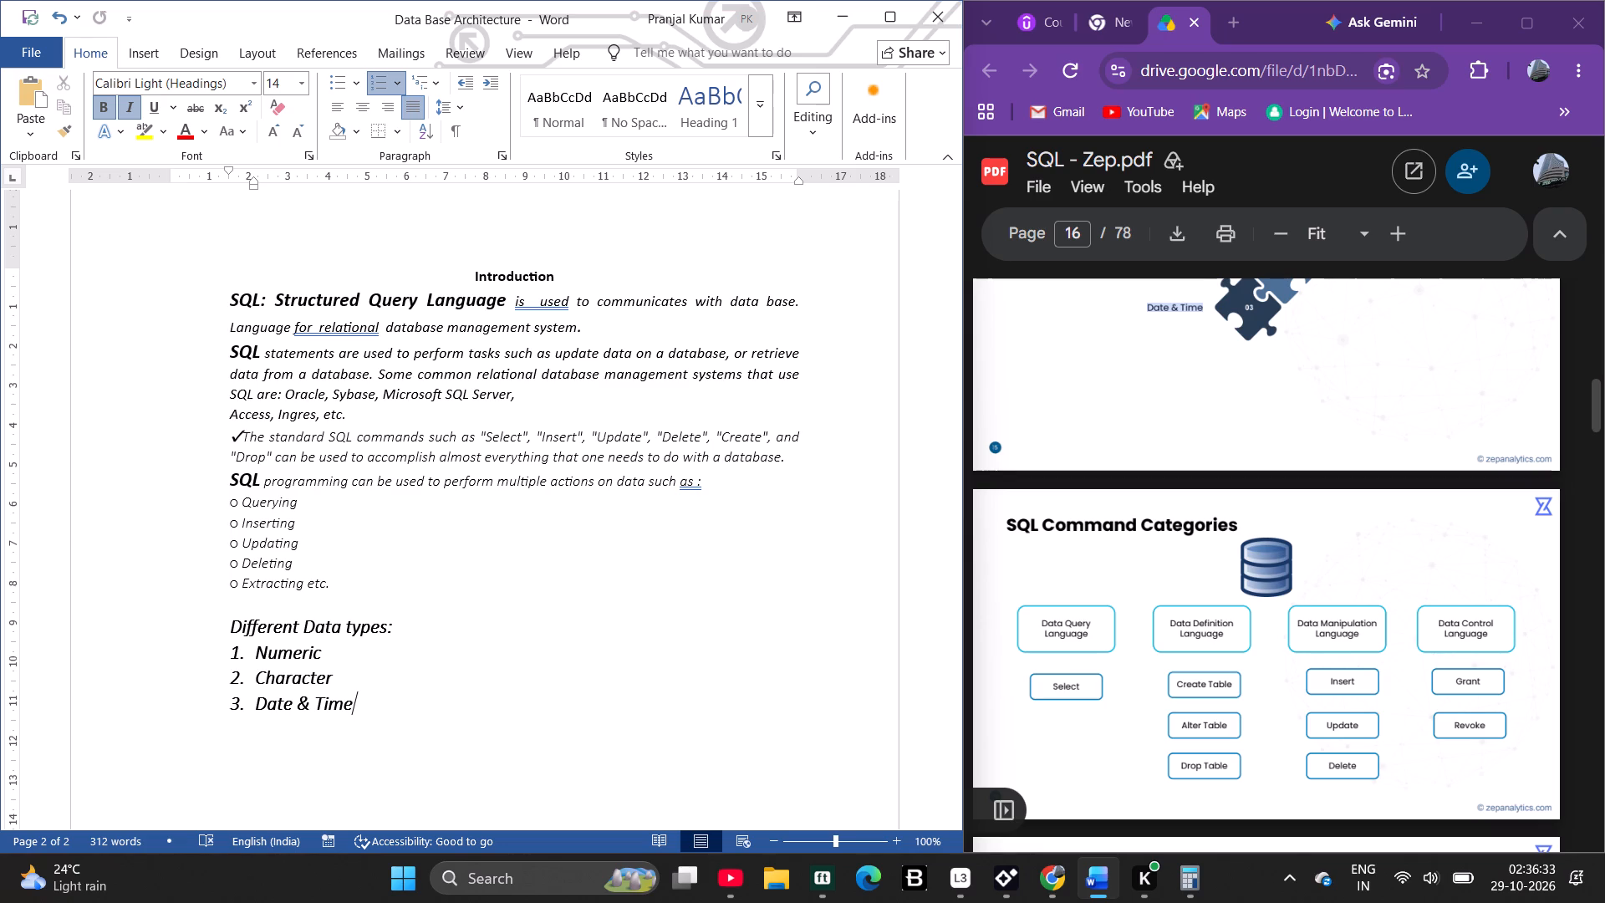
{"action": "scroll", "coordinate": [1119, 605], "scroll_direction": "down", "scroll_amount": 1}
{"action": "scroll", "coordinate": [639, 610], "scroll_direction": "down", "scroll_amount": 1}
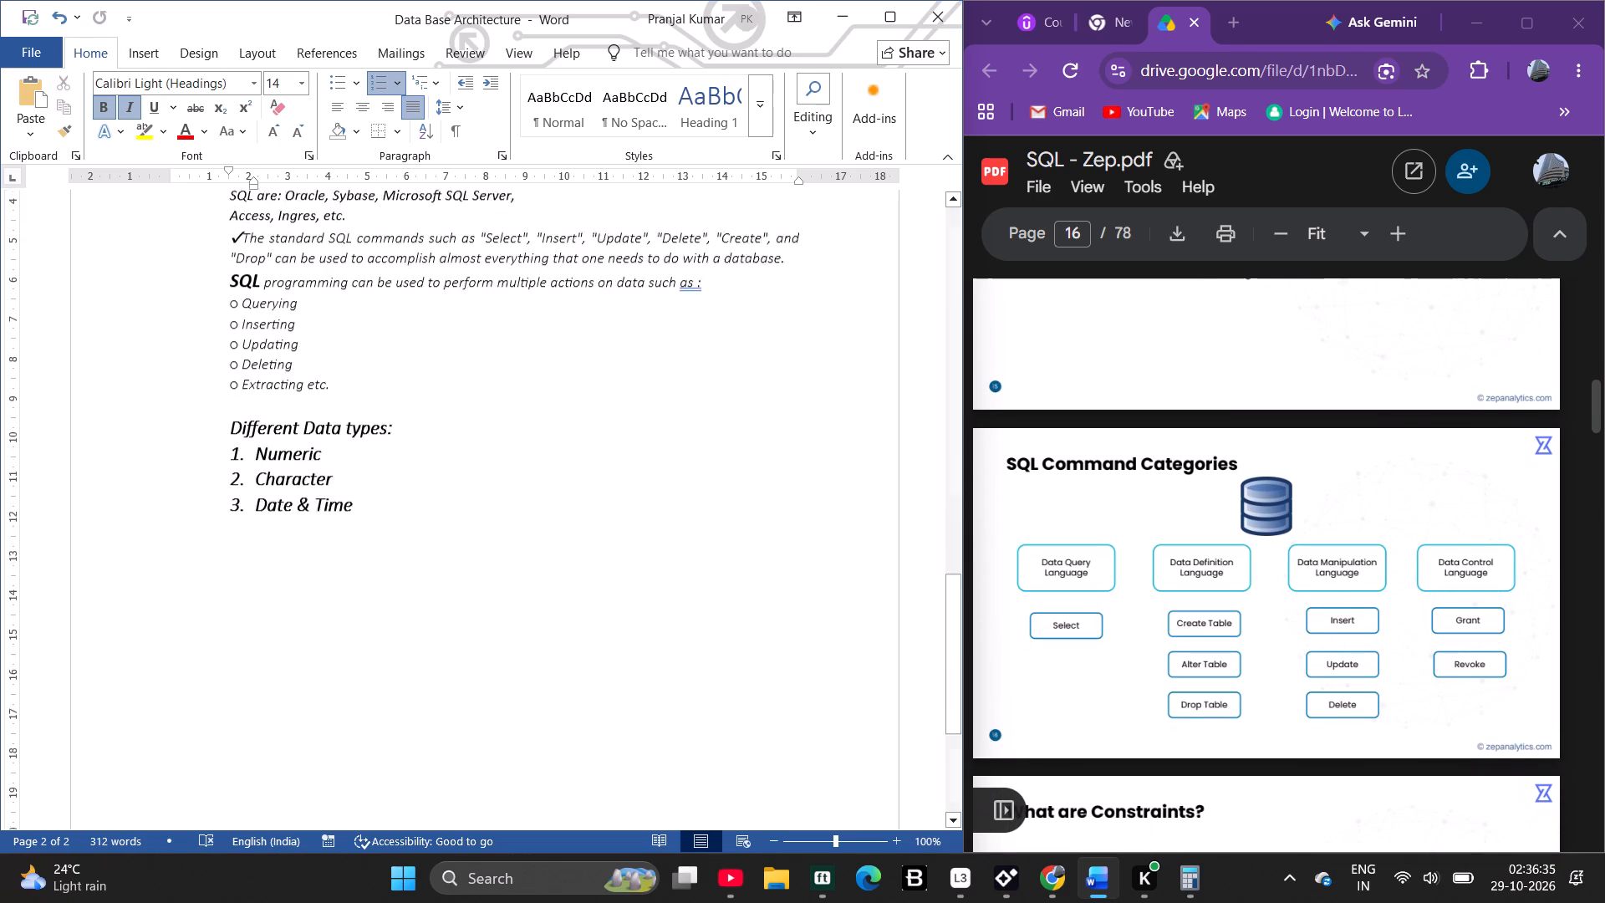
{"action": "scroll", "coordinate": [639, 610], "scroll_direction": "down", "scroll_amount": 1}
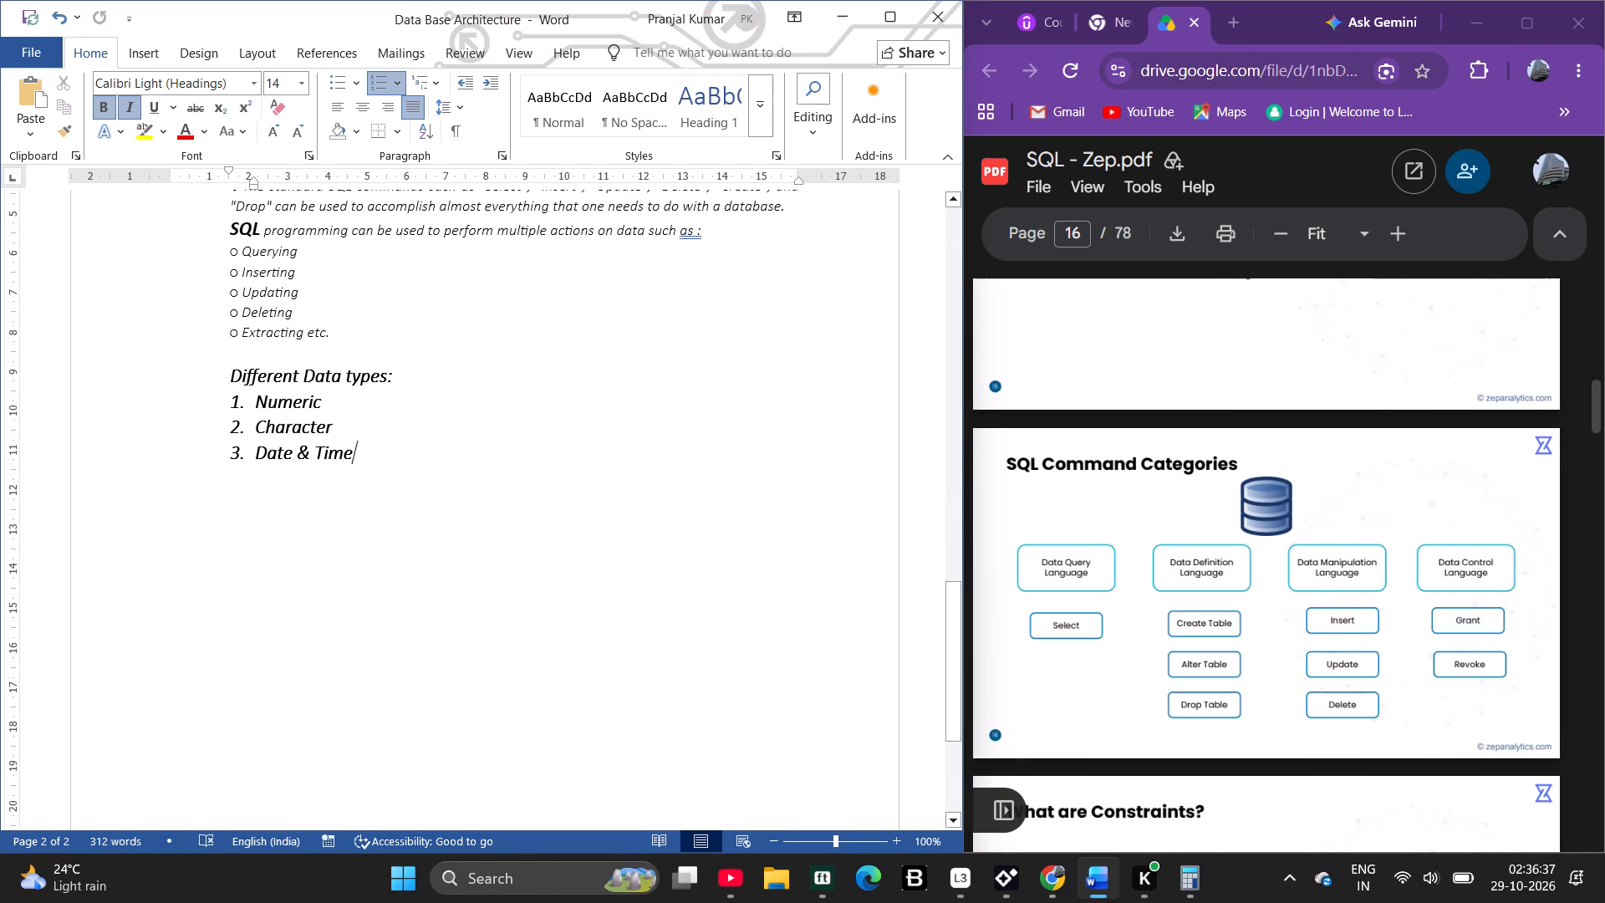
{"action": "key", "text": "Delete"}
{"action": "key", "text": "Delete"}
{"action": "key", "text": "Delete"}
{"action": "key", "text": "Delete"}
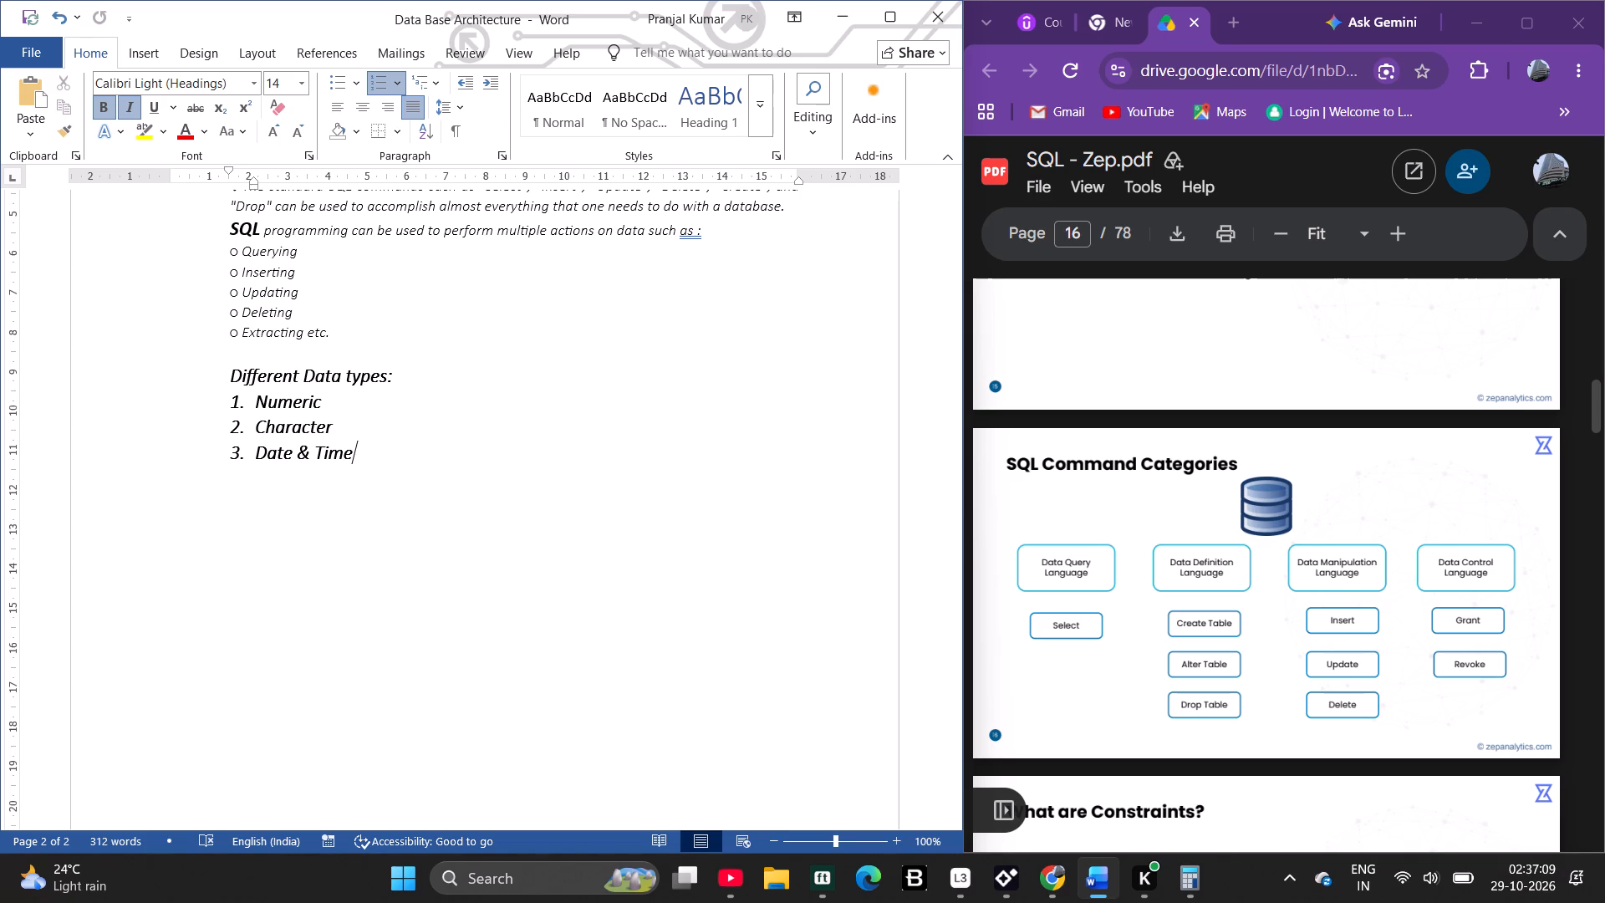
{"action": "key", "text": "shift+super+s"}
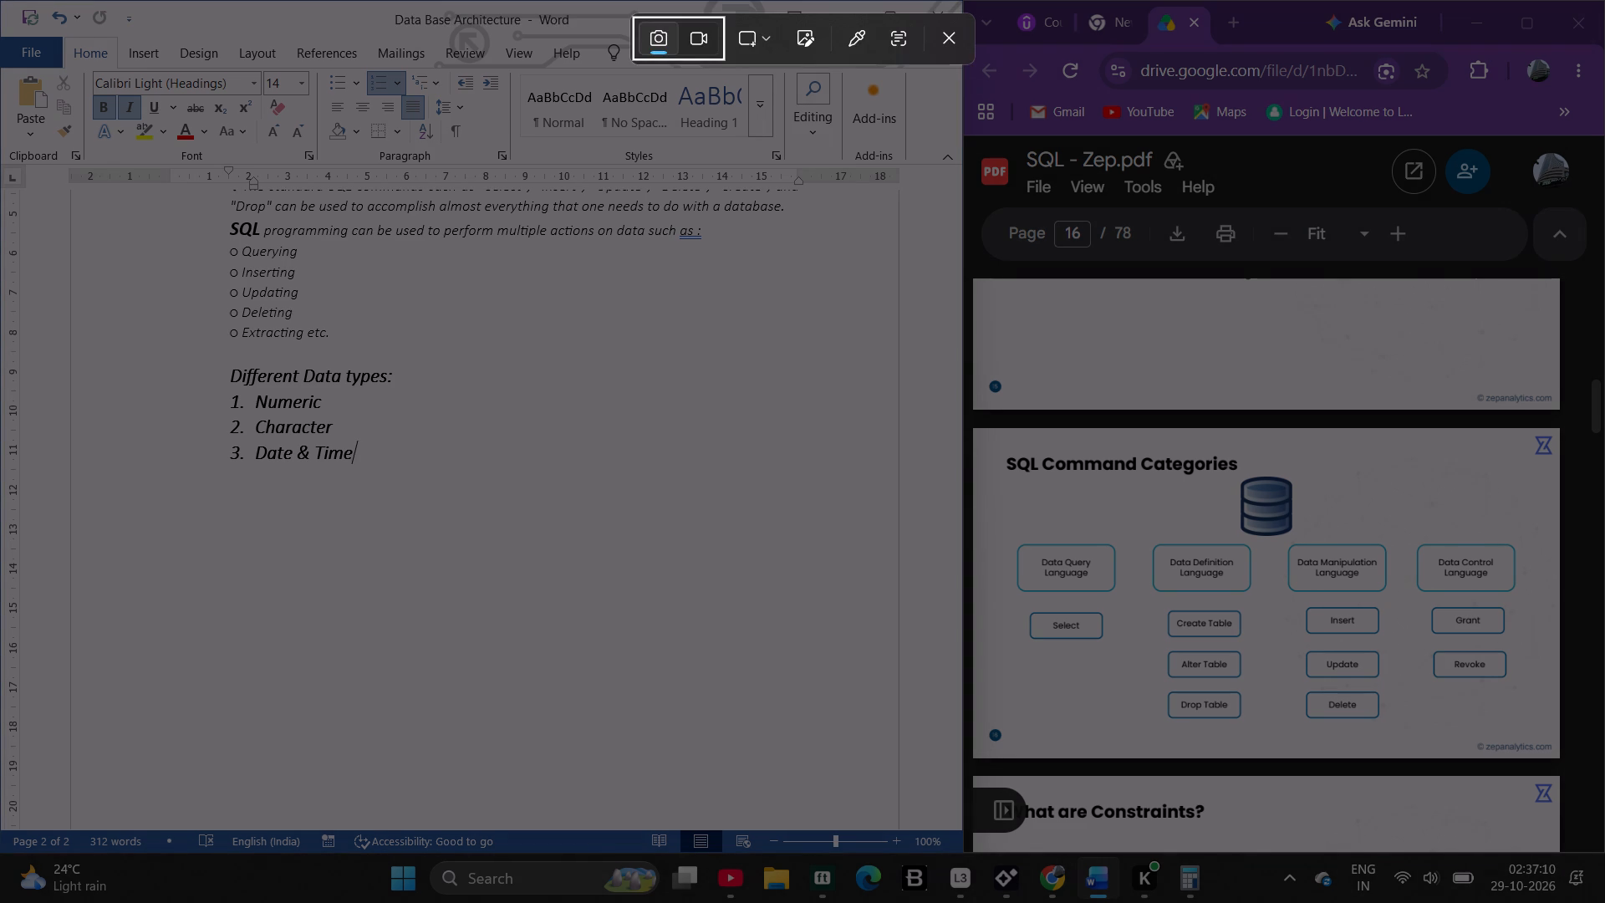
{"action": "left_click_drag", "start_coordinate": [998, 449], "coordinate": [1582, 720]}
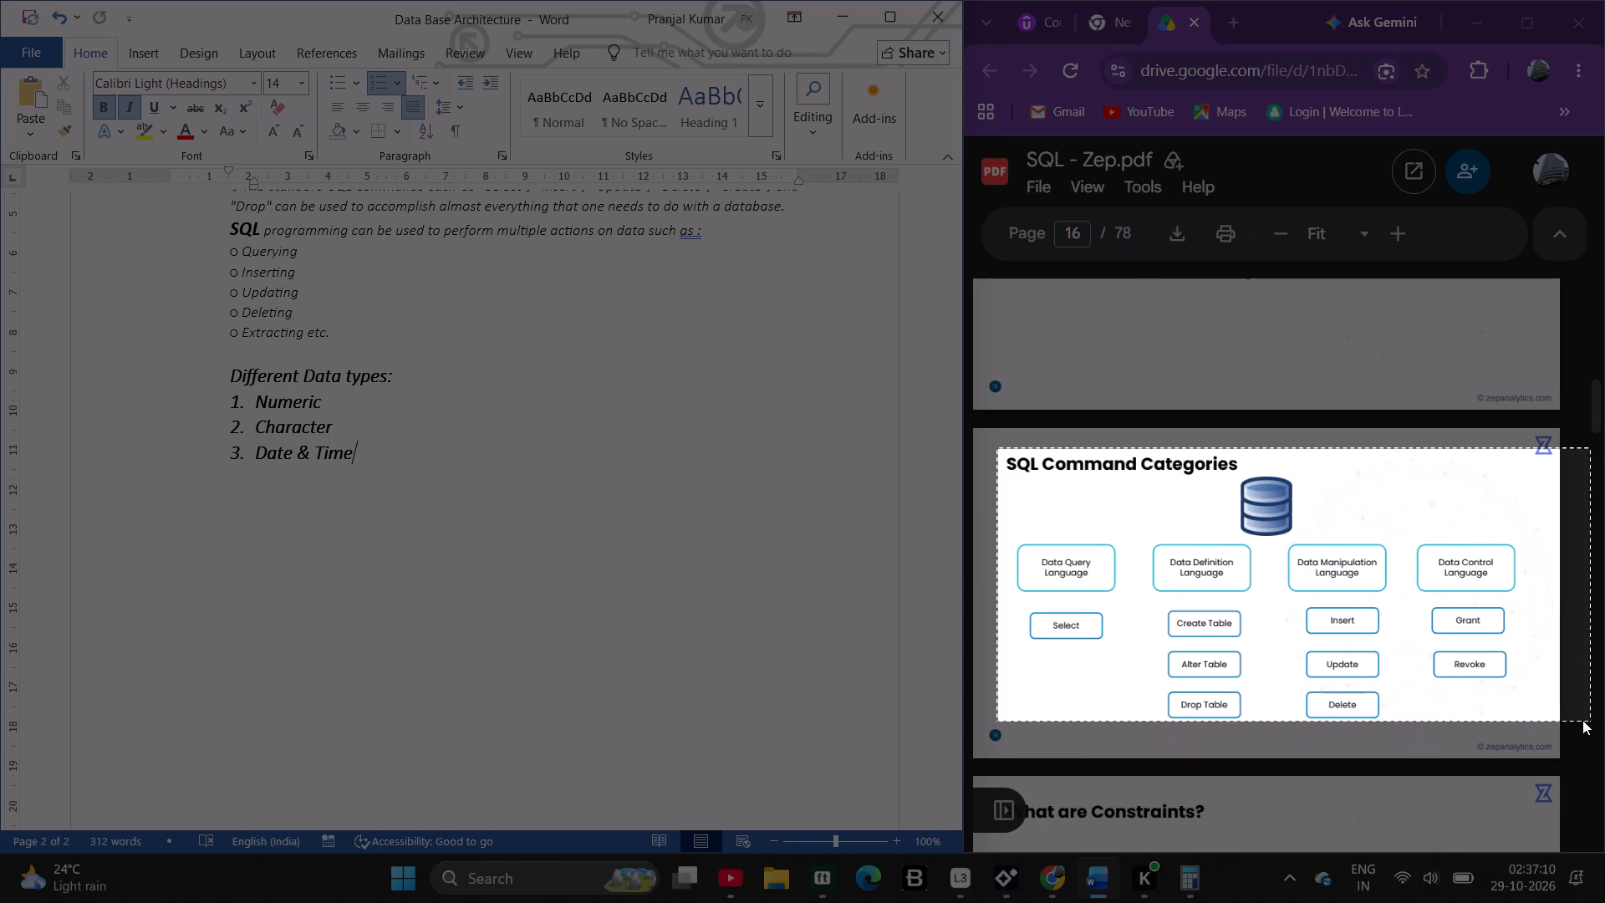
{"action": "left_click_drag", "start_coordinate": [1582, 720], "coordinate": [1541, 723]}
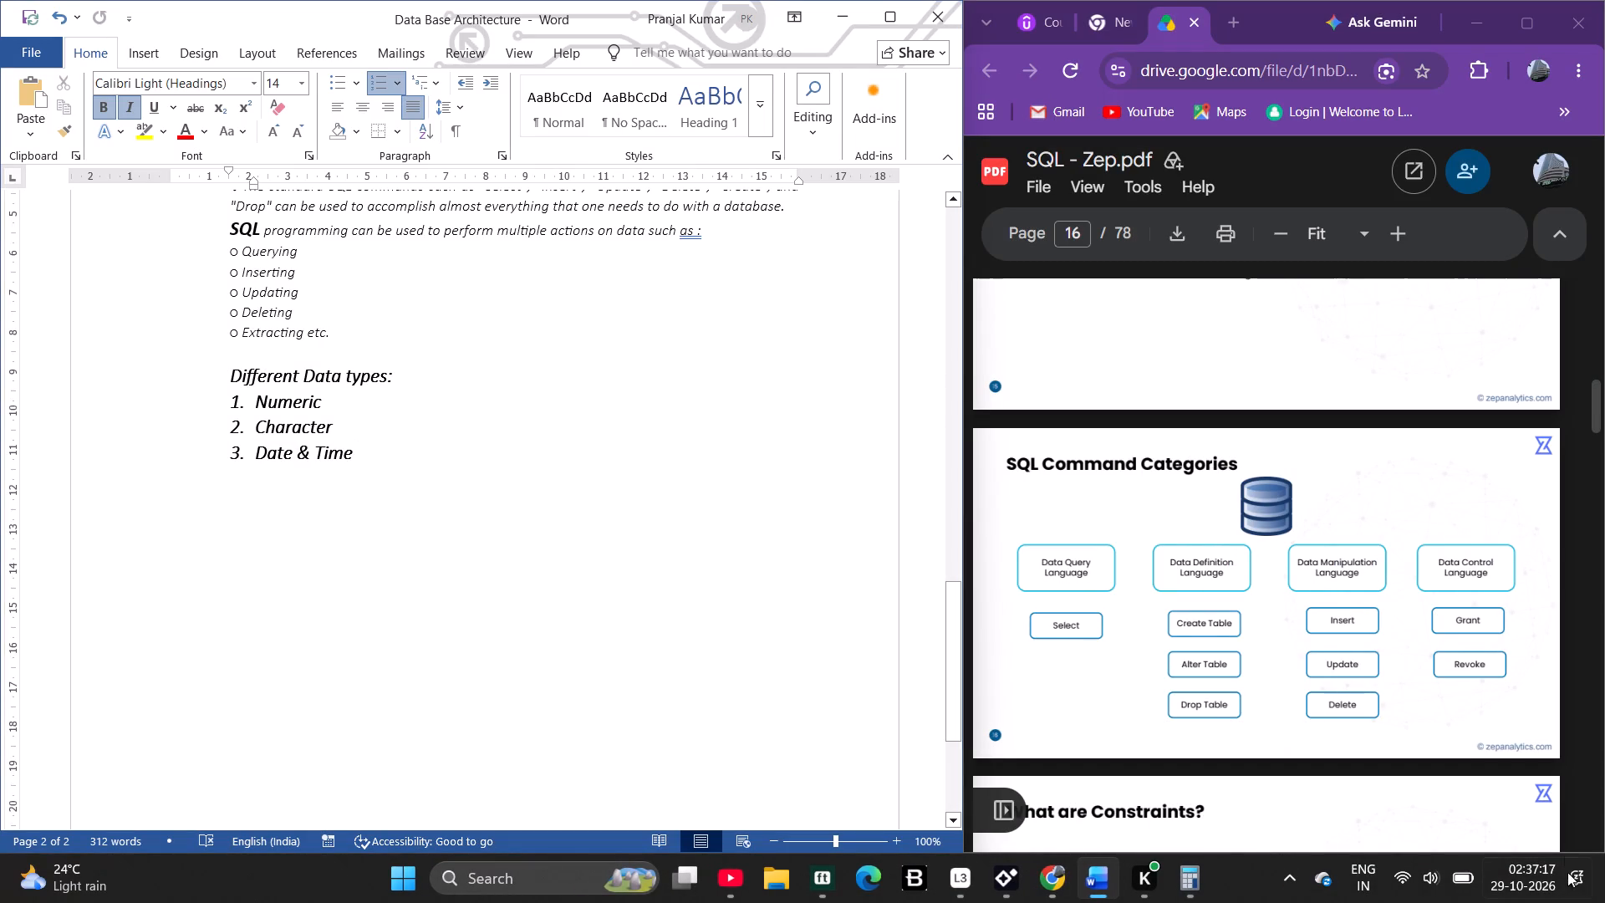
Open the new snip in Snipping Tool from its notification, copy the image, and close Snipping Tool.
{"action": "left_click", "coordinate": [1544, 894]}
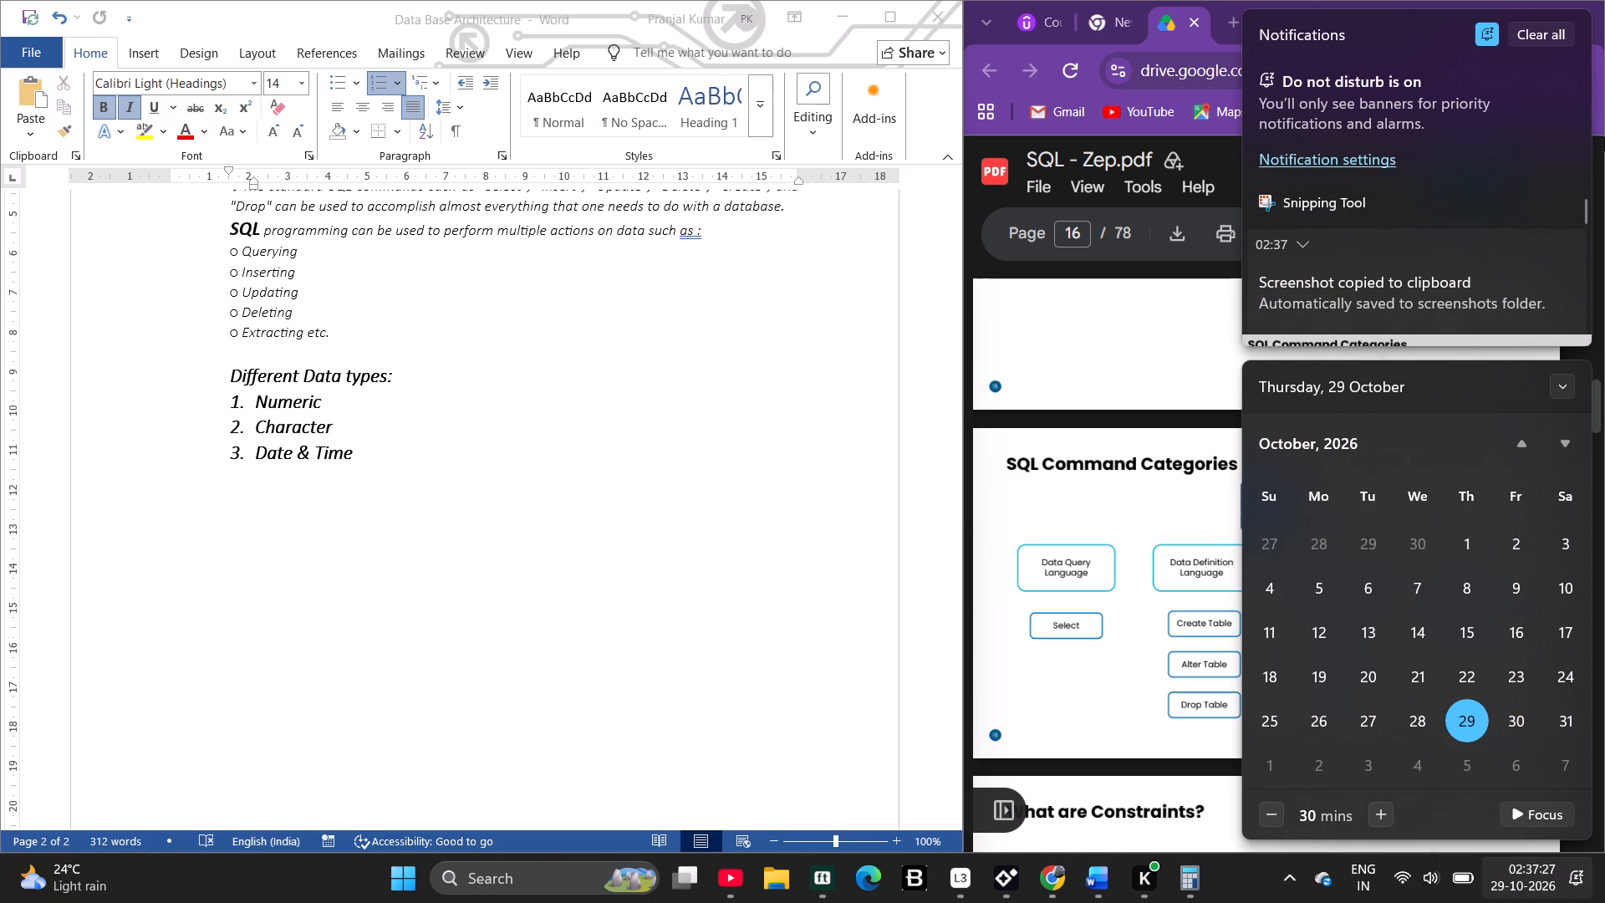
{"action": "left_click", "coordinate": [1363, 270]}
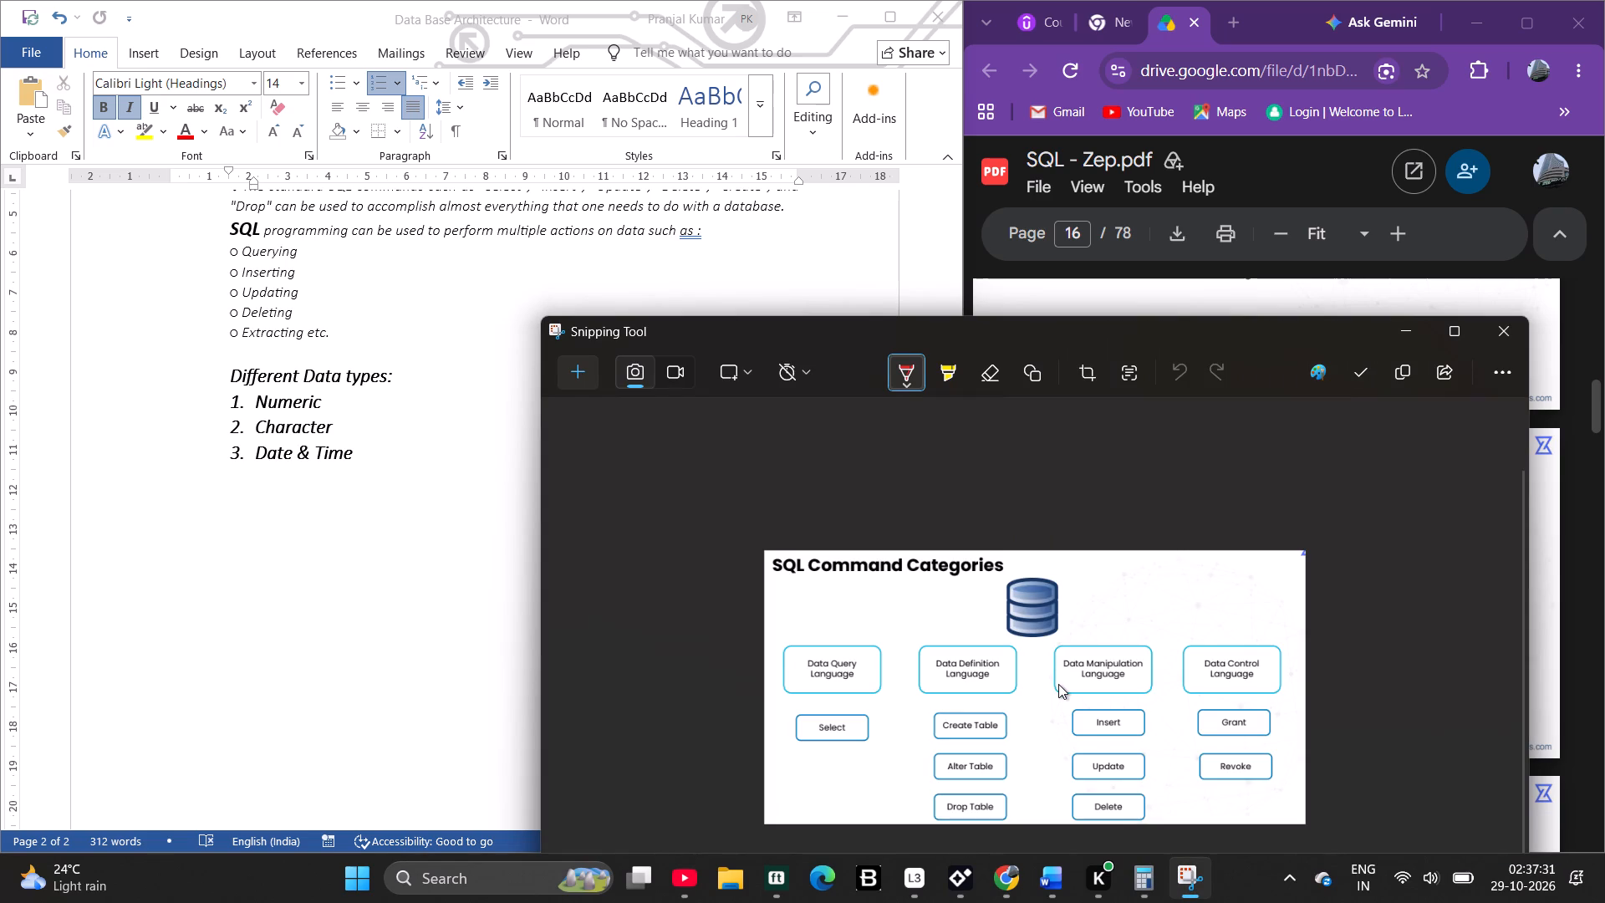
{"action": "right_click", "coordinate": [1058, 684]}
{"action": "left_click", "coordinate": [1140, 572]}
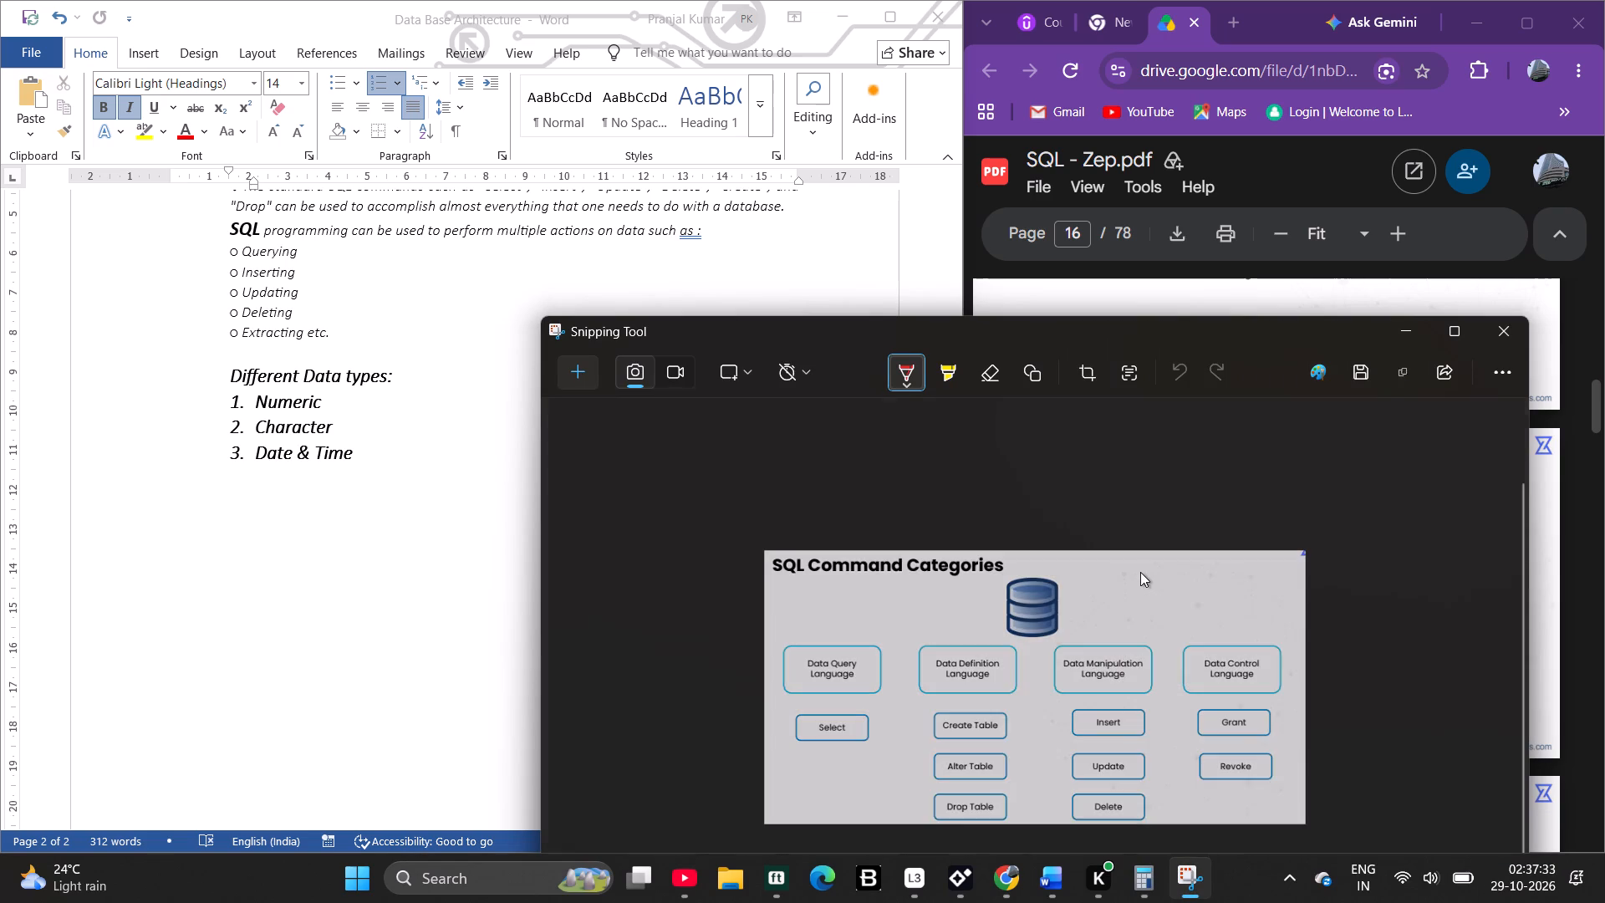
{"action": "left_click", "coordinate": [1500, 326]}
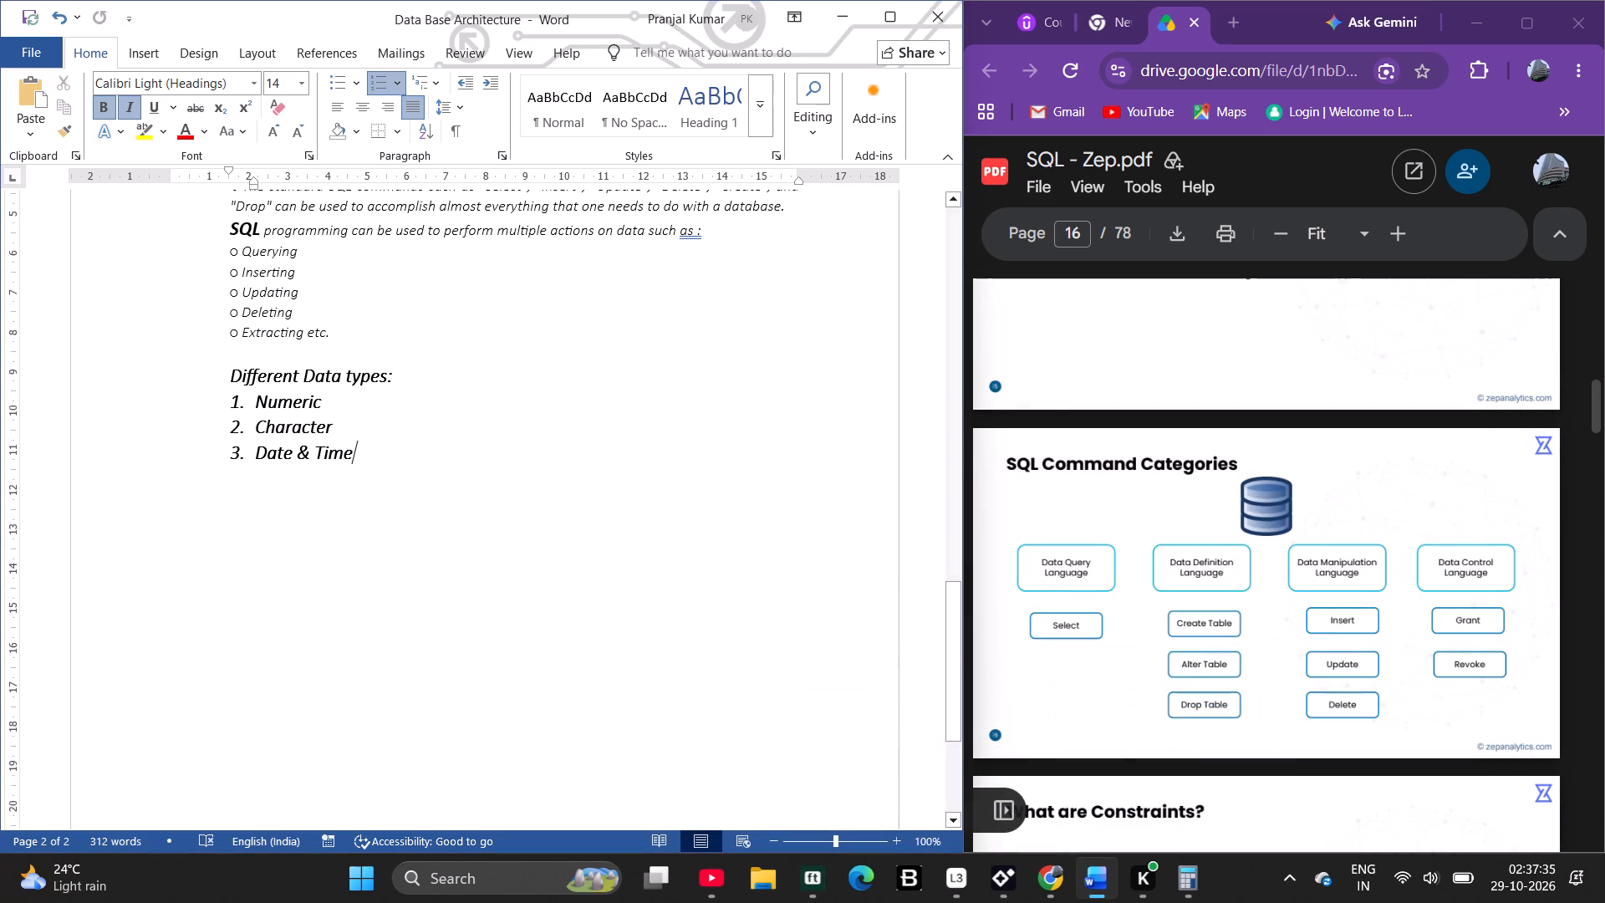
Paste the "SQL Command Categories" image on a new unnumbered line below "Date & Time" in the Word document.
{"action": "key", "text": "Return"}
{"action": "key", "text": "BackSpace"}
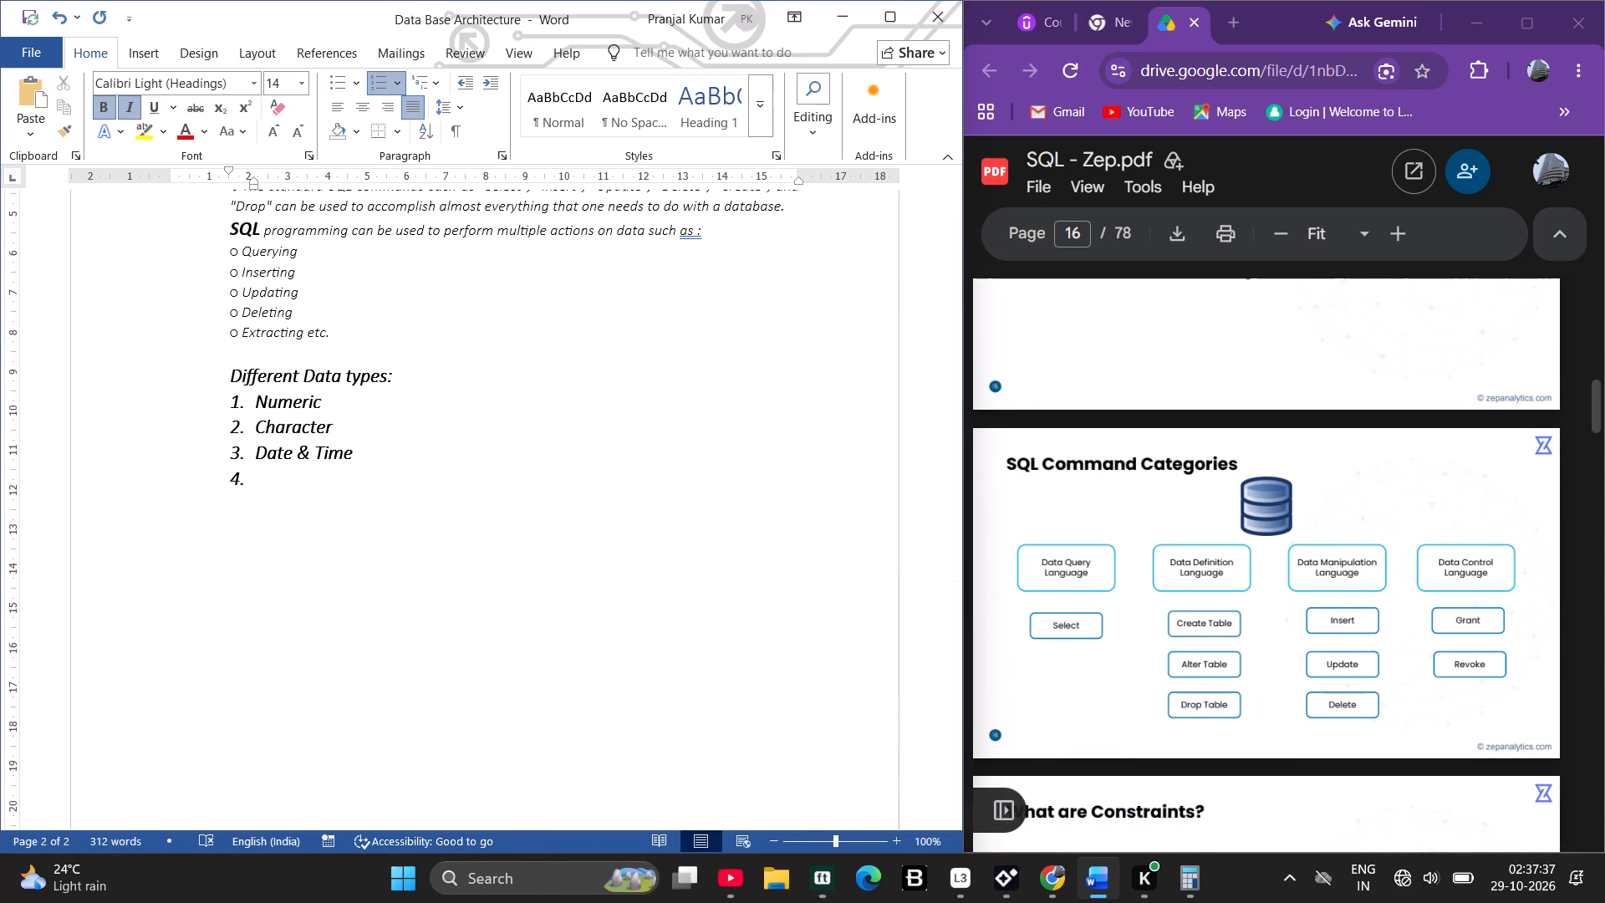
{"action": "key", "text": "ctrl+v"}
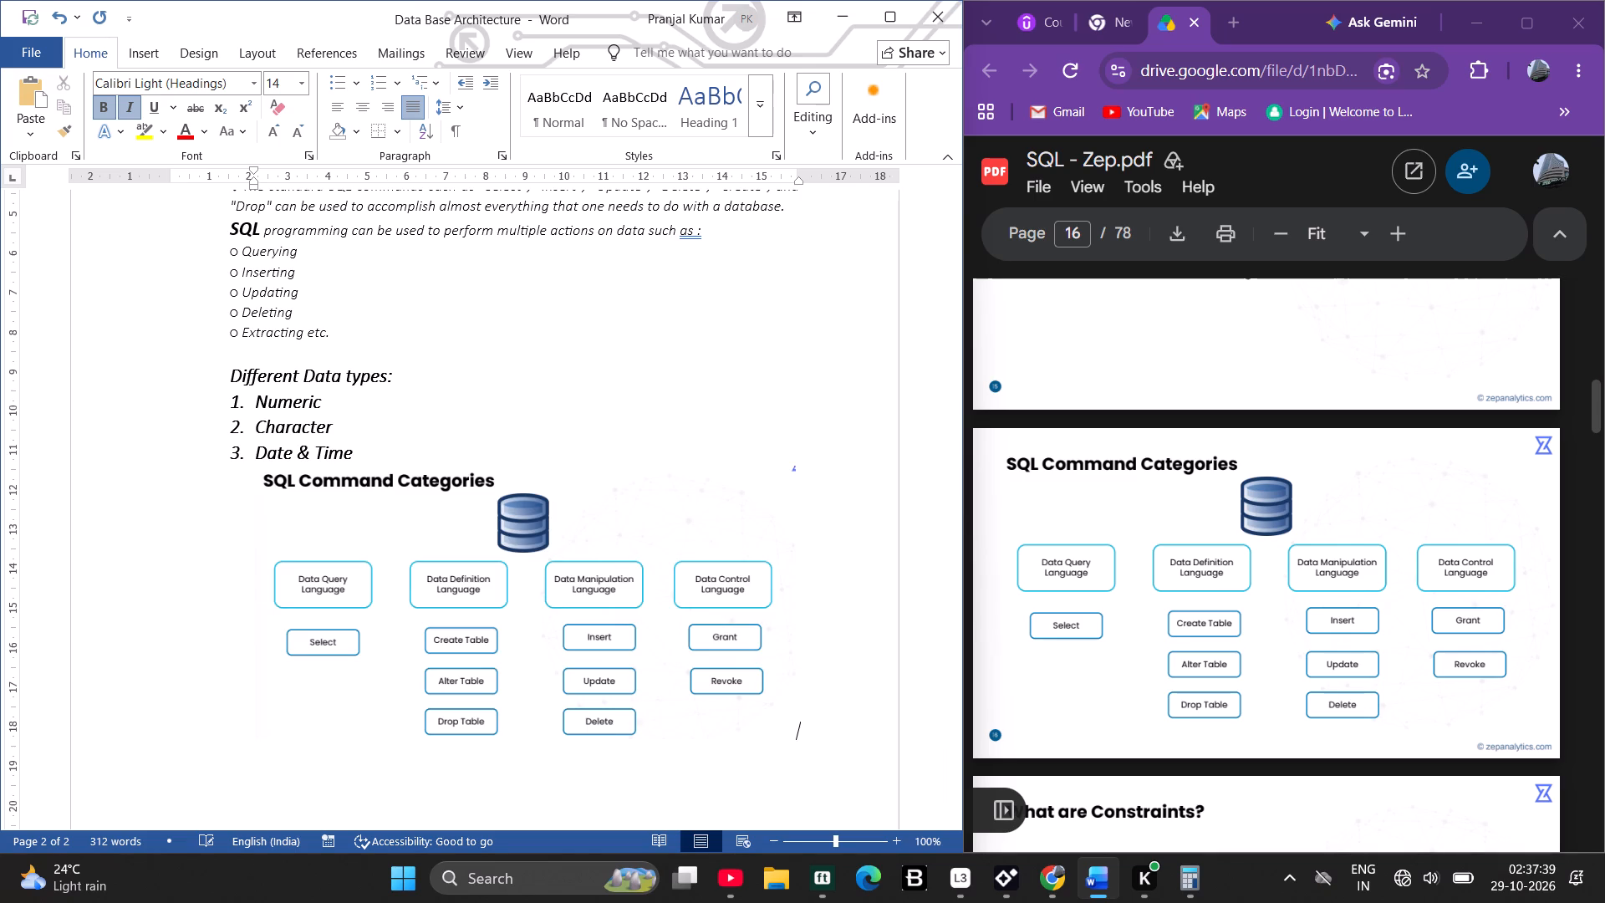
Shrink the pasted "SQL Command Categories" picture proportionally to about four-fifths of its width.
{"action": "left_click", "coordinate": [530, 584]}
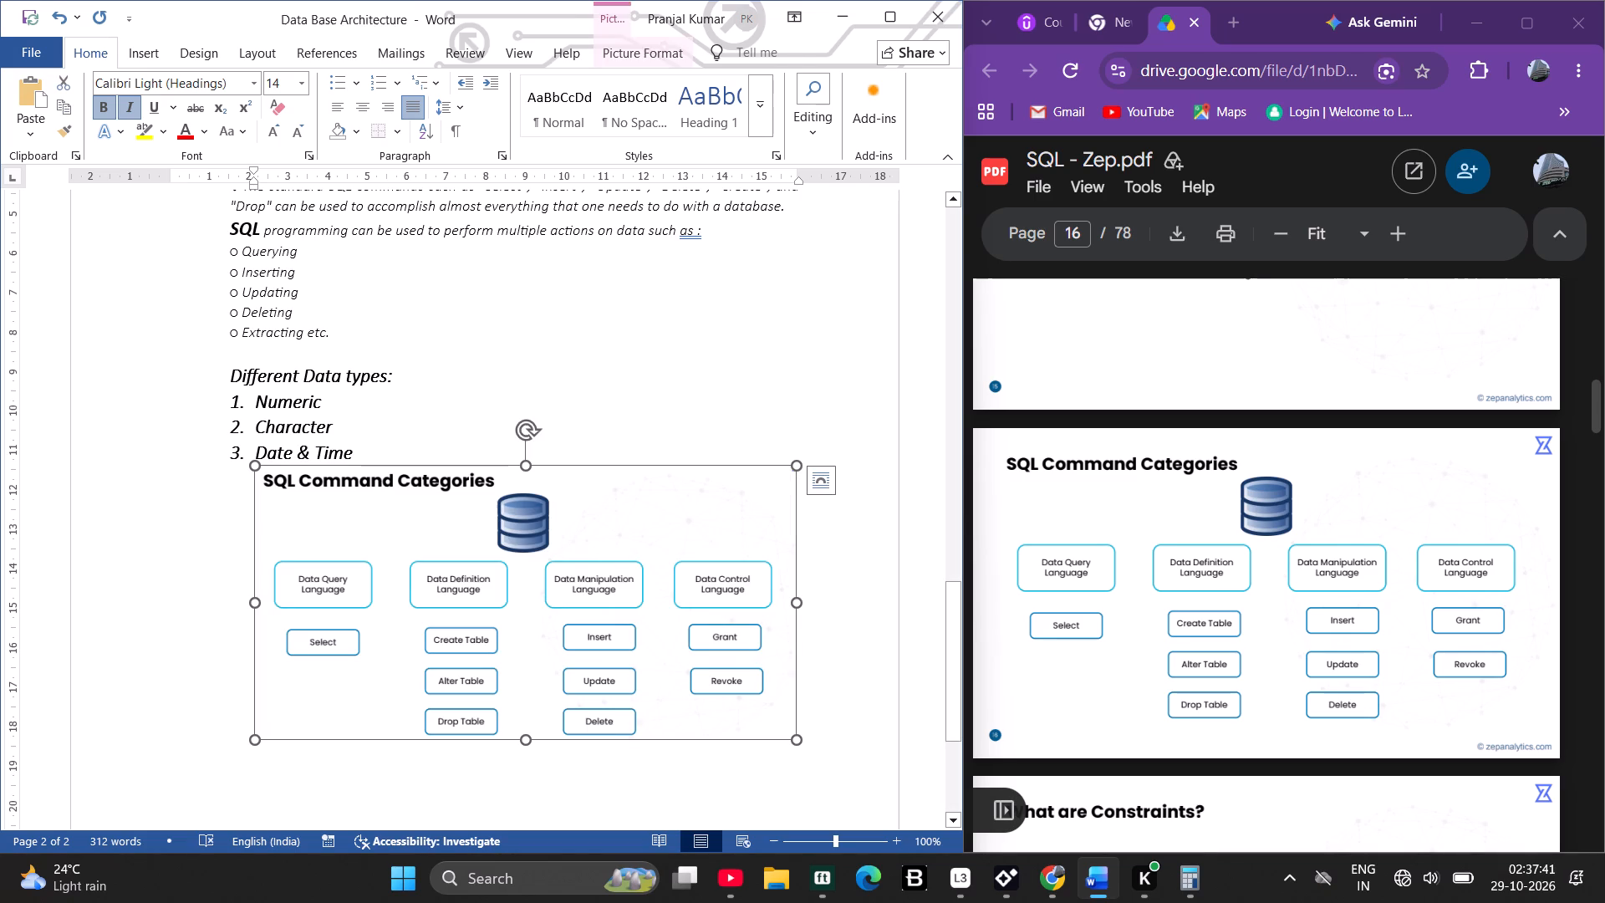
{"action": "left_click_drag", "start_coordinate": [797, 742], "coordinate": [656, 662]}
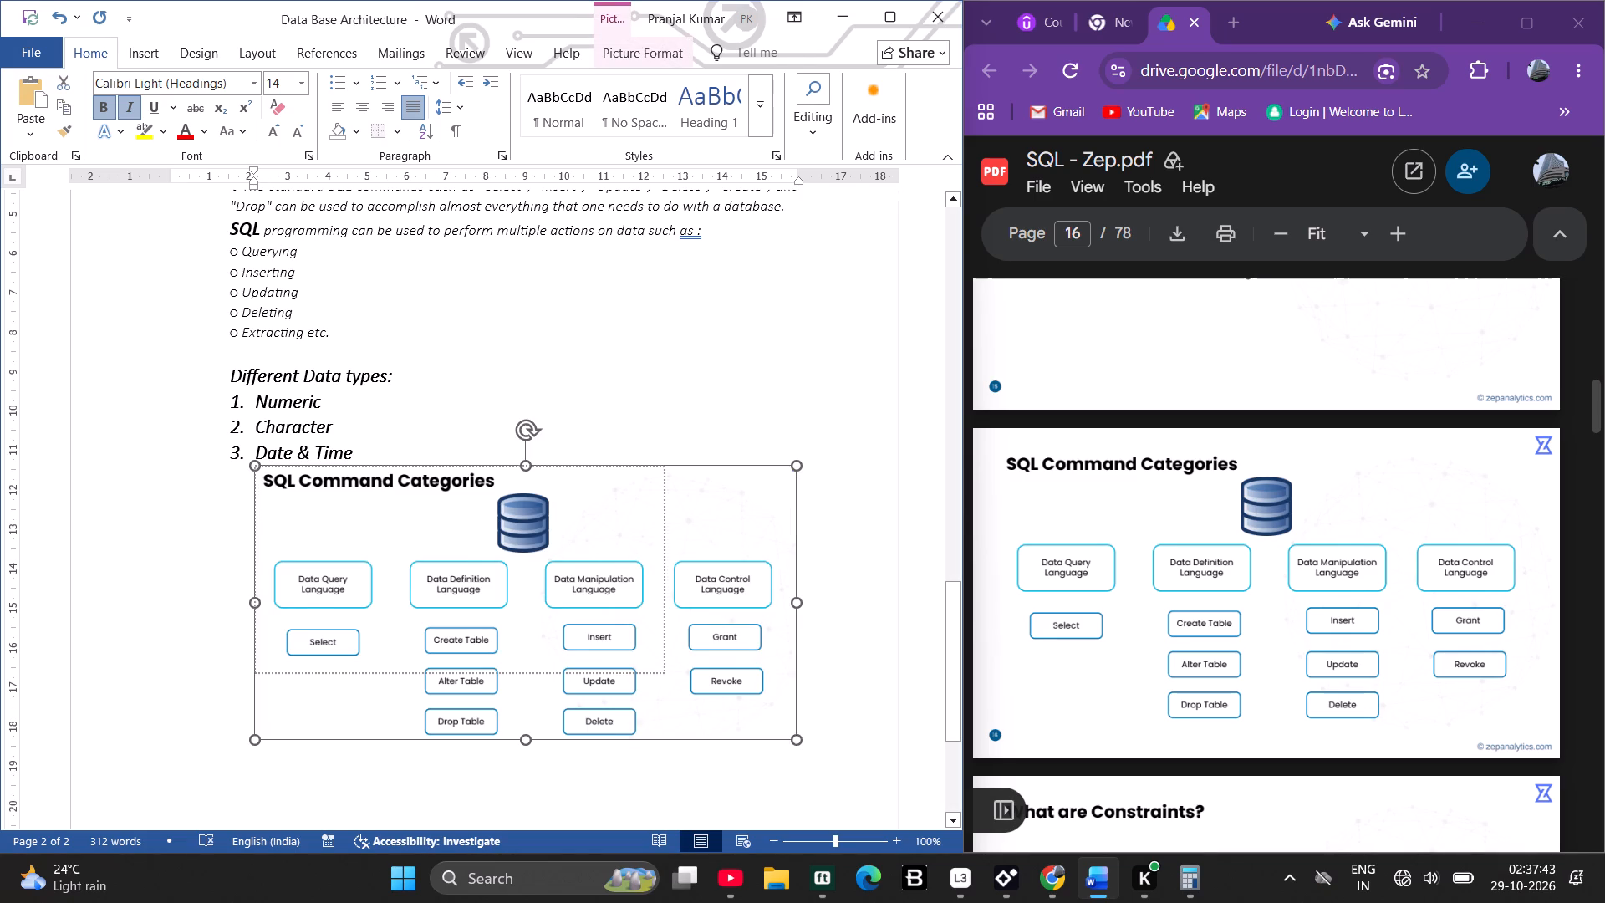
{"action": "left_click_drag", "start_coordinate": [656, 662], "coordinate": [689, 676]}
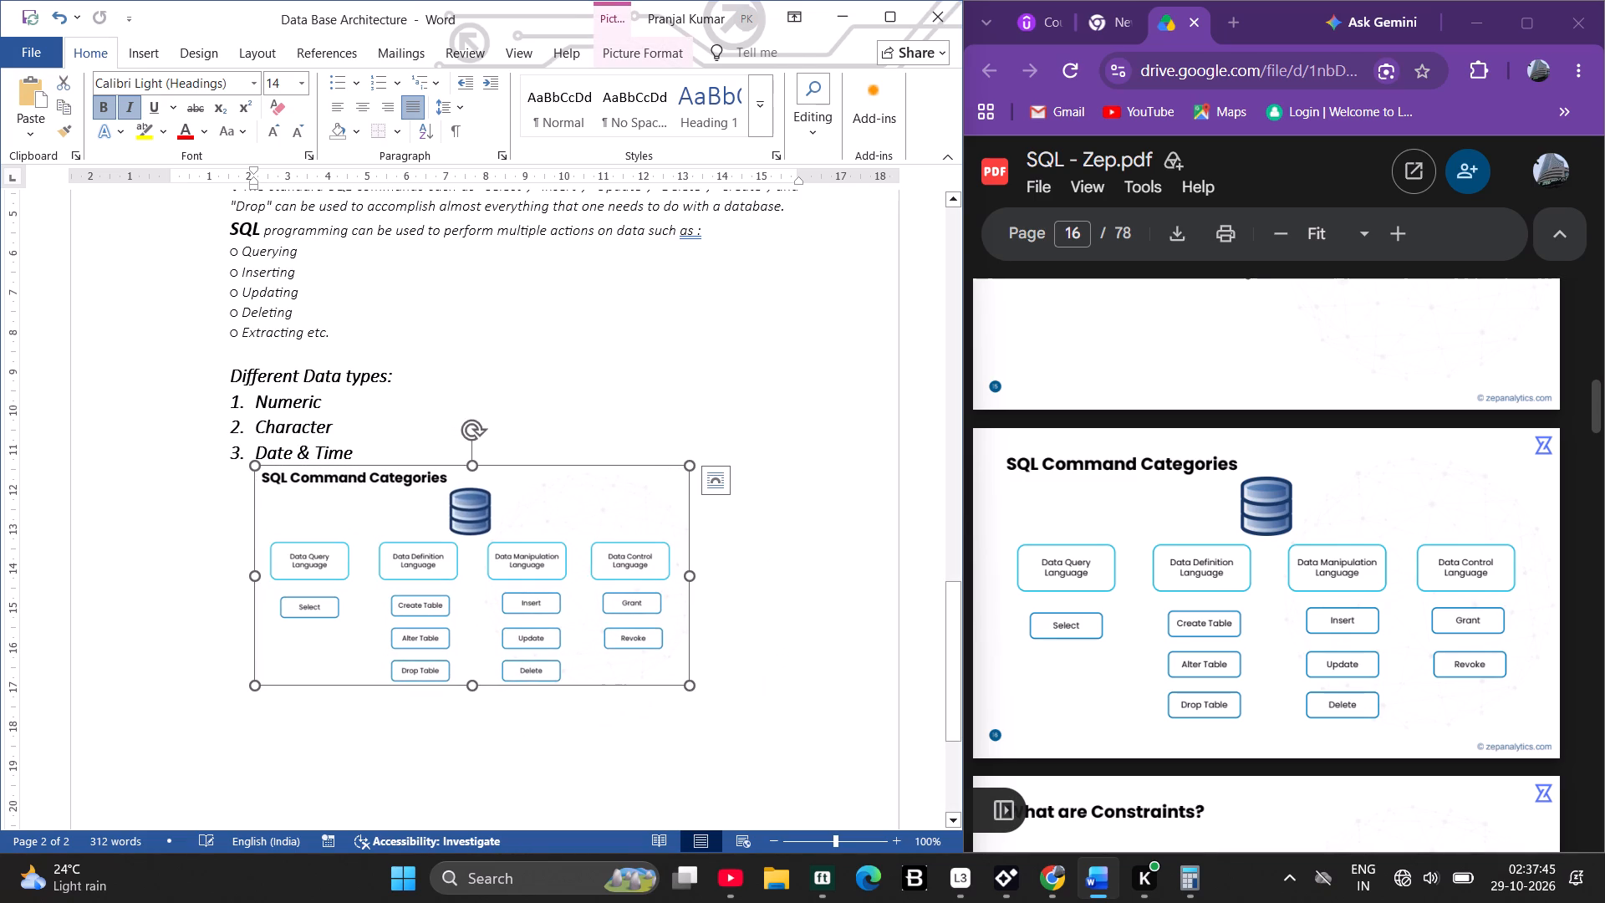
Add the line "What are constraints?" below the "SQL Command Categories" picture, followed by a new line starting with three spaces.
{"action": "left_click_drag", "start_coordinate": [599, 590], "coordinate": [626, 614]}
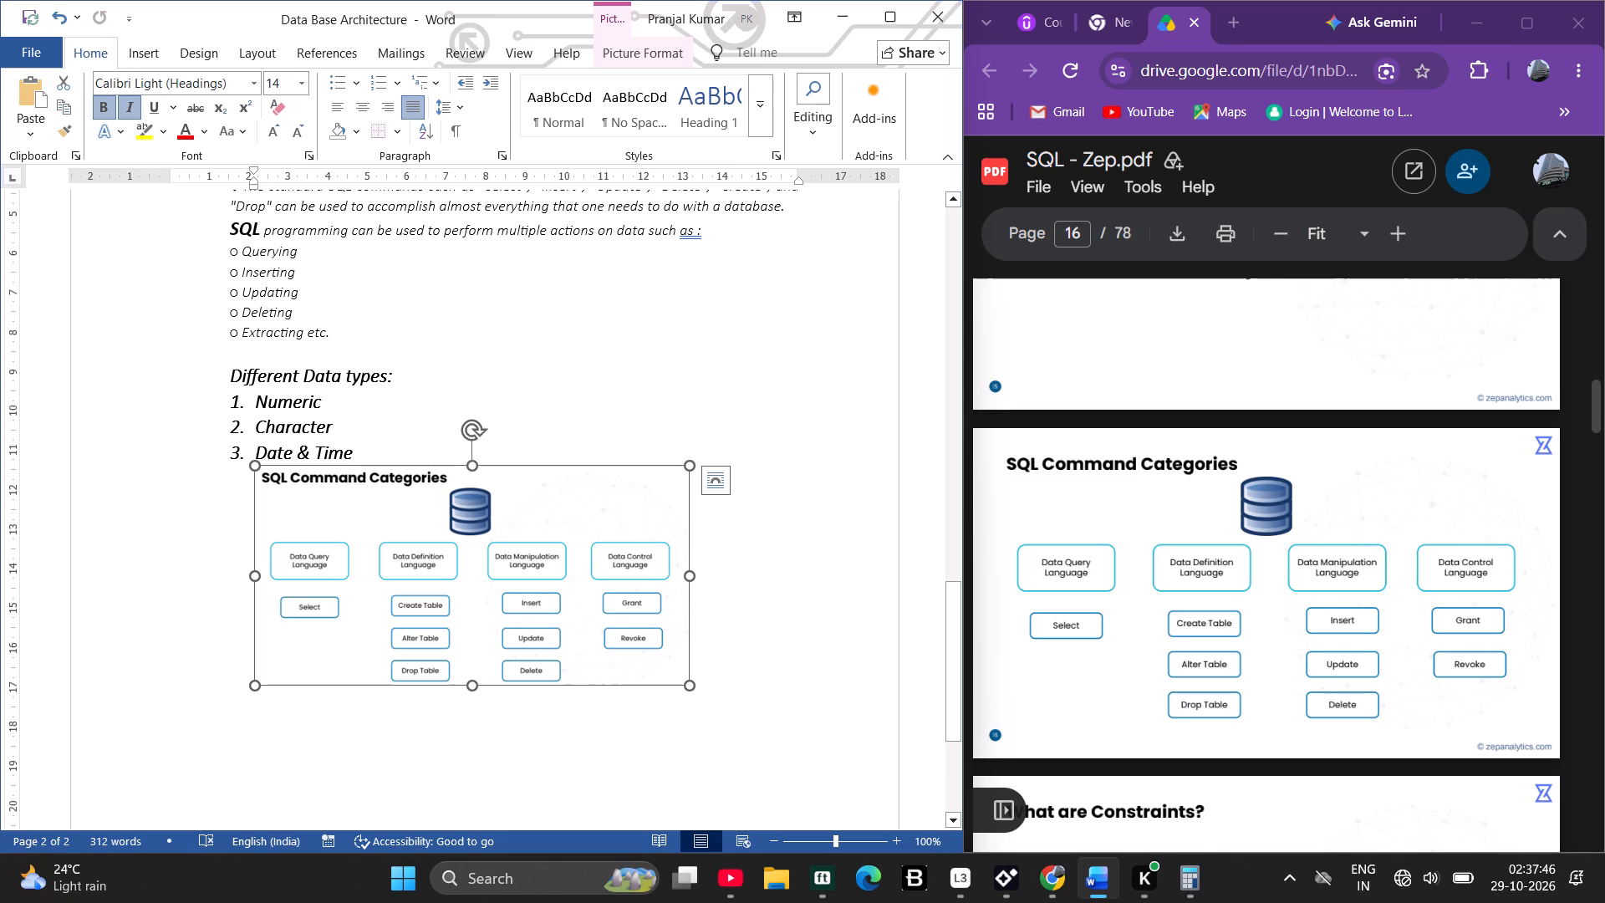
{"action": "left_click", "coordinate": [709, 687]}
{"action": "key", "text": "Return"}
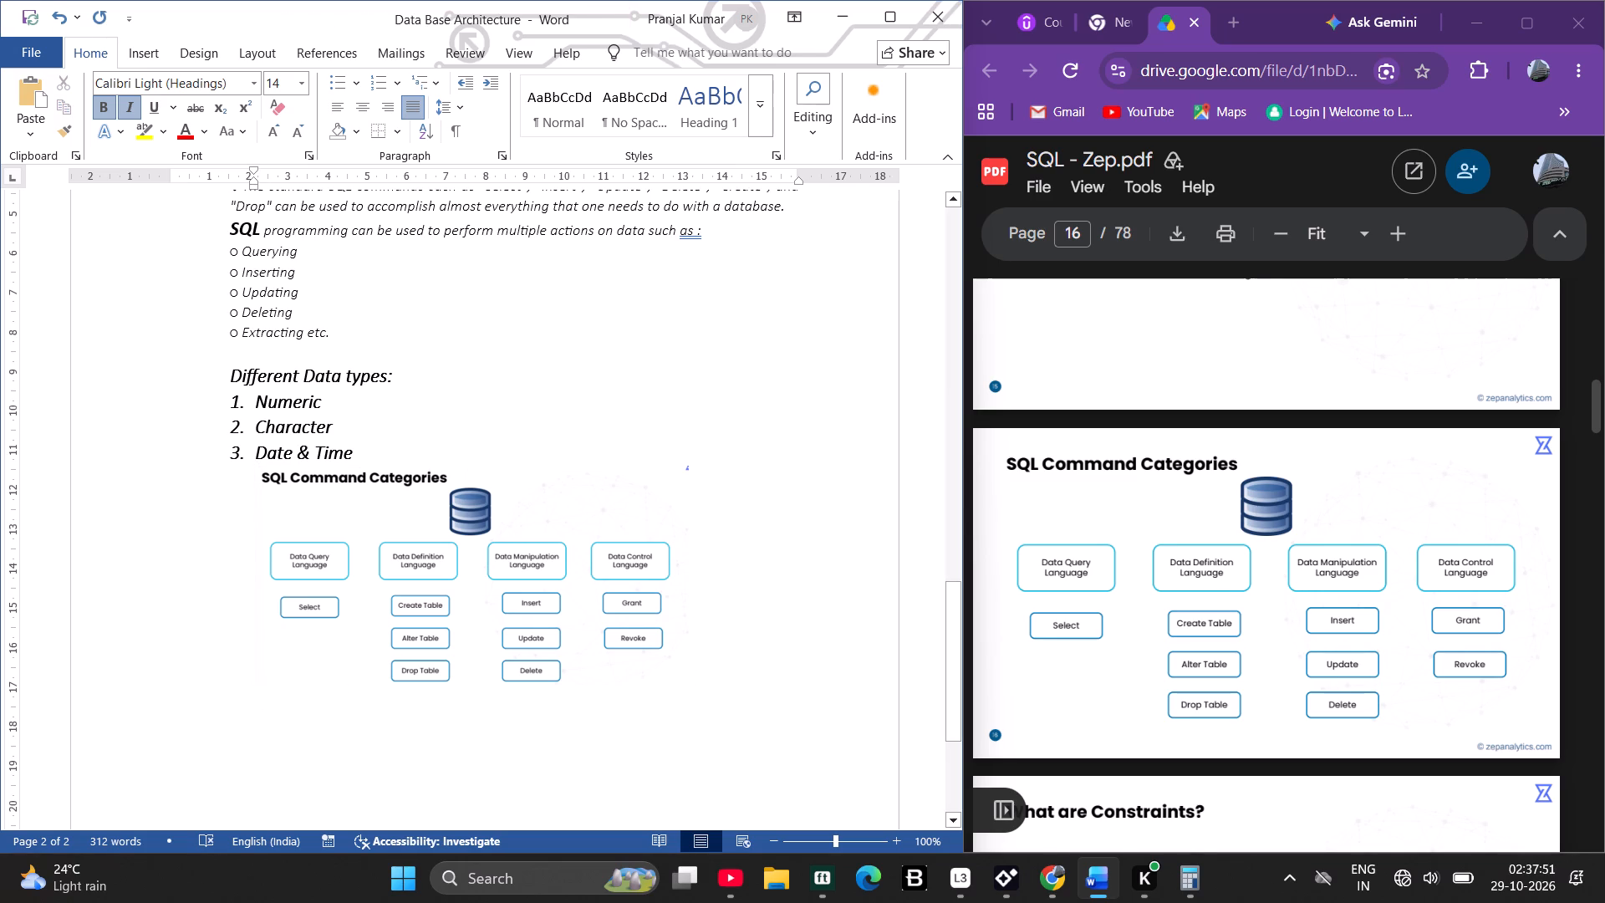
{"action": "scroll", "coordinate": [1210, 622], "scroll_direction": "down", "scroll_amount": 2}
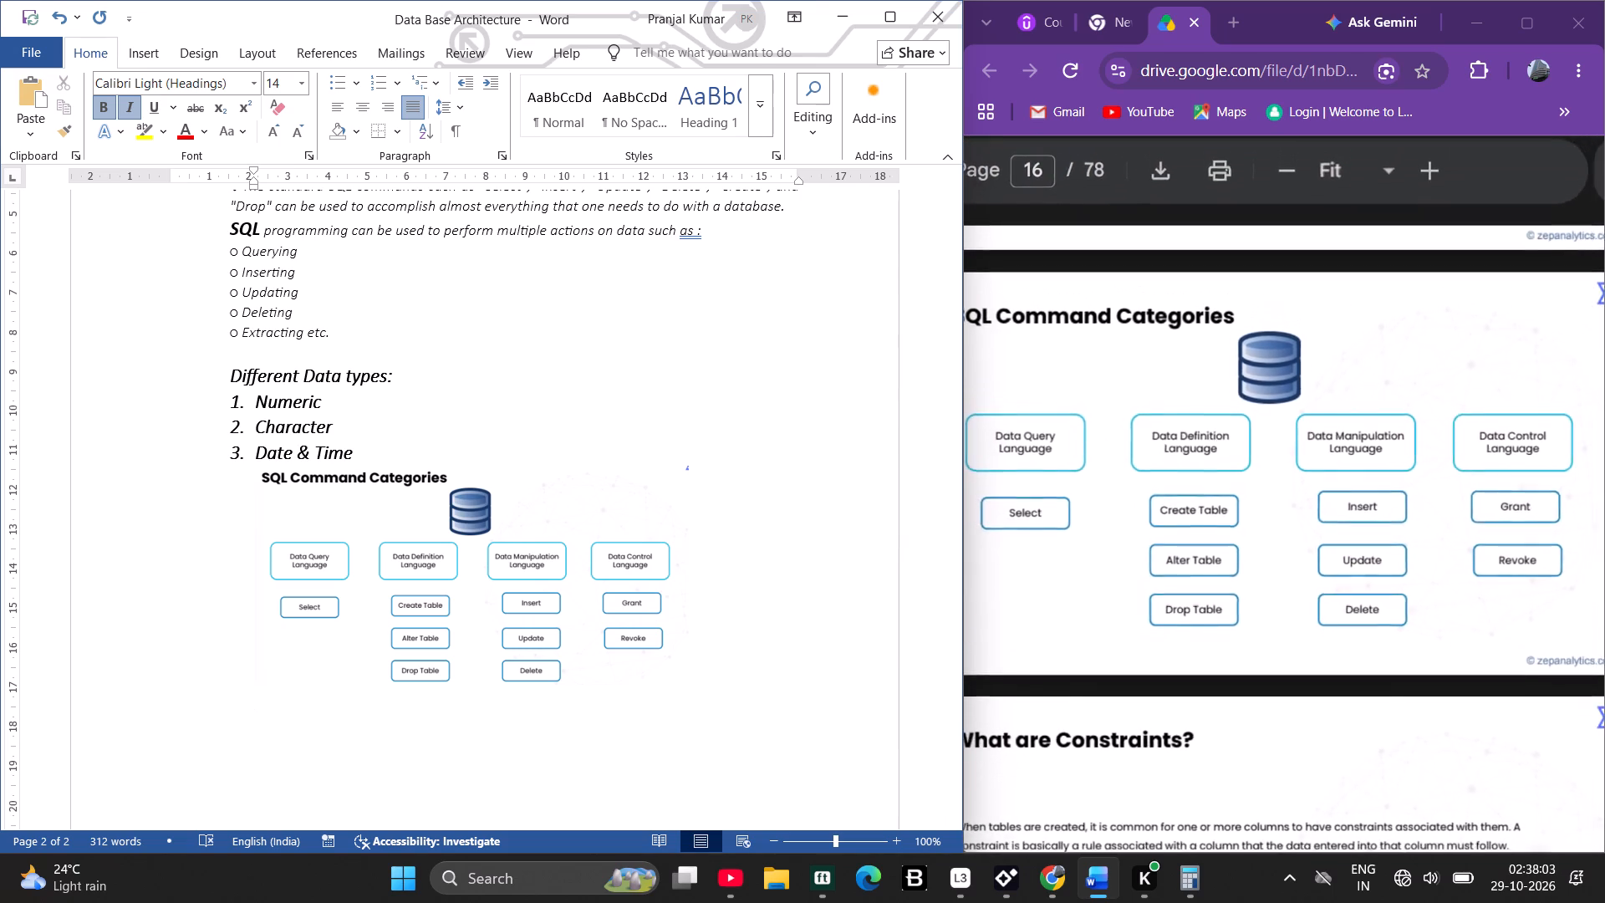
{"action": "scroll", "coordinate": [1254, 520], "scroll_direction": "down", "scroll_amount": 3}
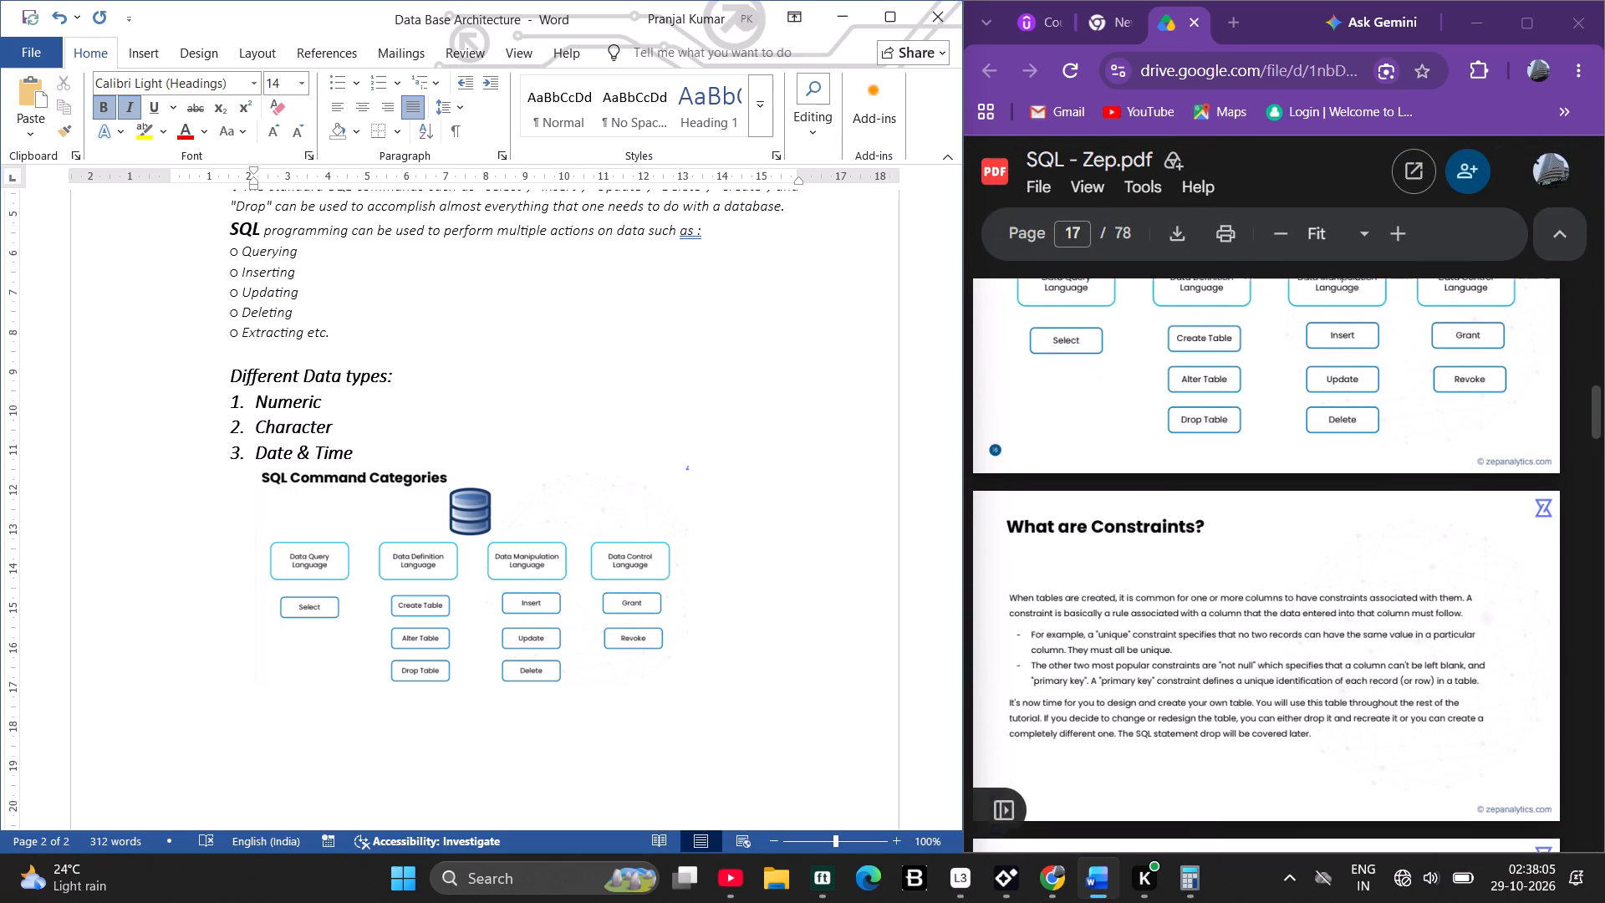
{"action": "scroll", "coordinate": [1254, 520], "scroll_direction": "down", "scroll_amount": 1}
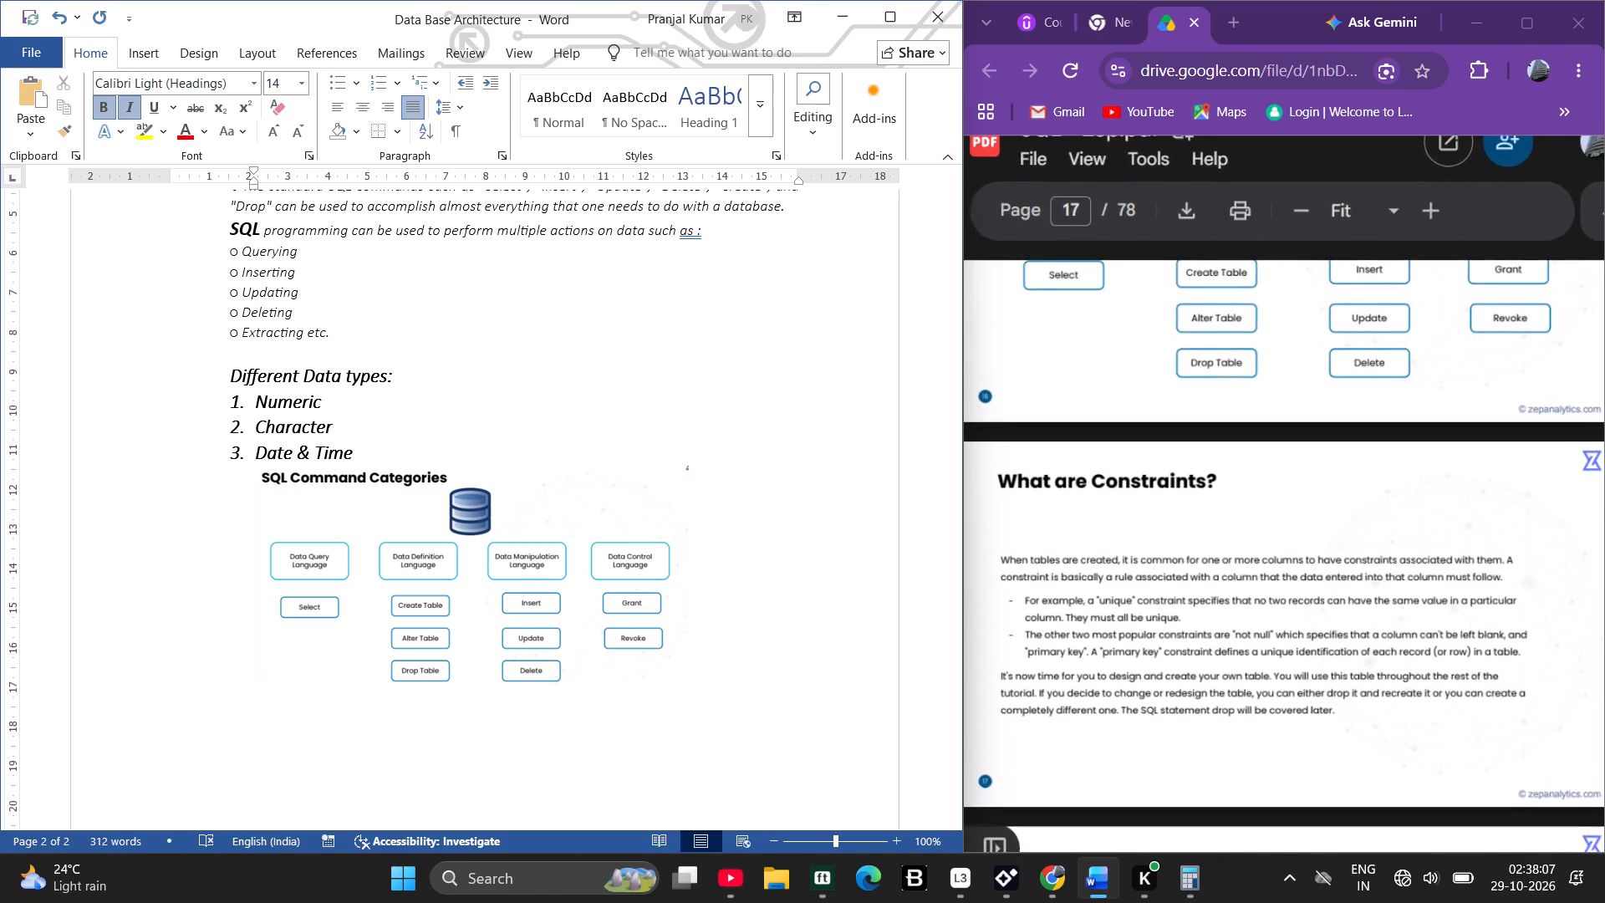
{"action": "scroll", "coordinate": [554, 573], "scroll_direction": "down", "scroll_amount": 1}
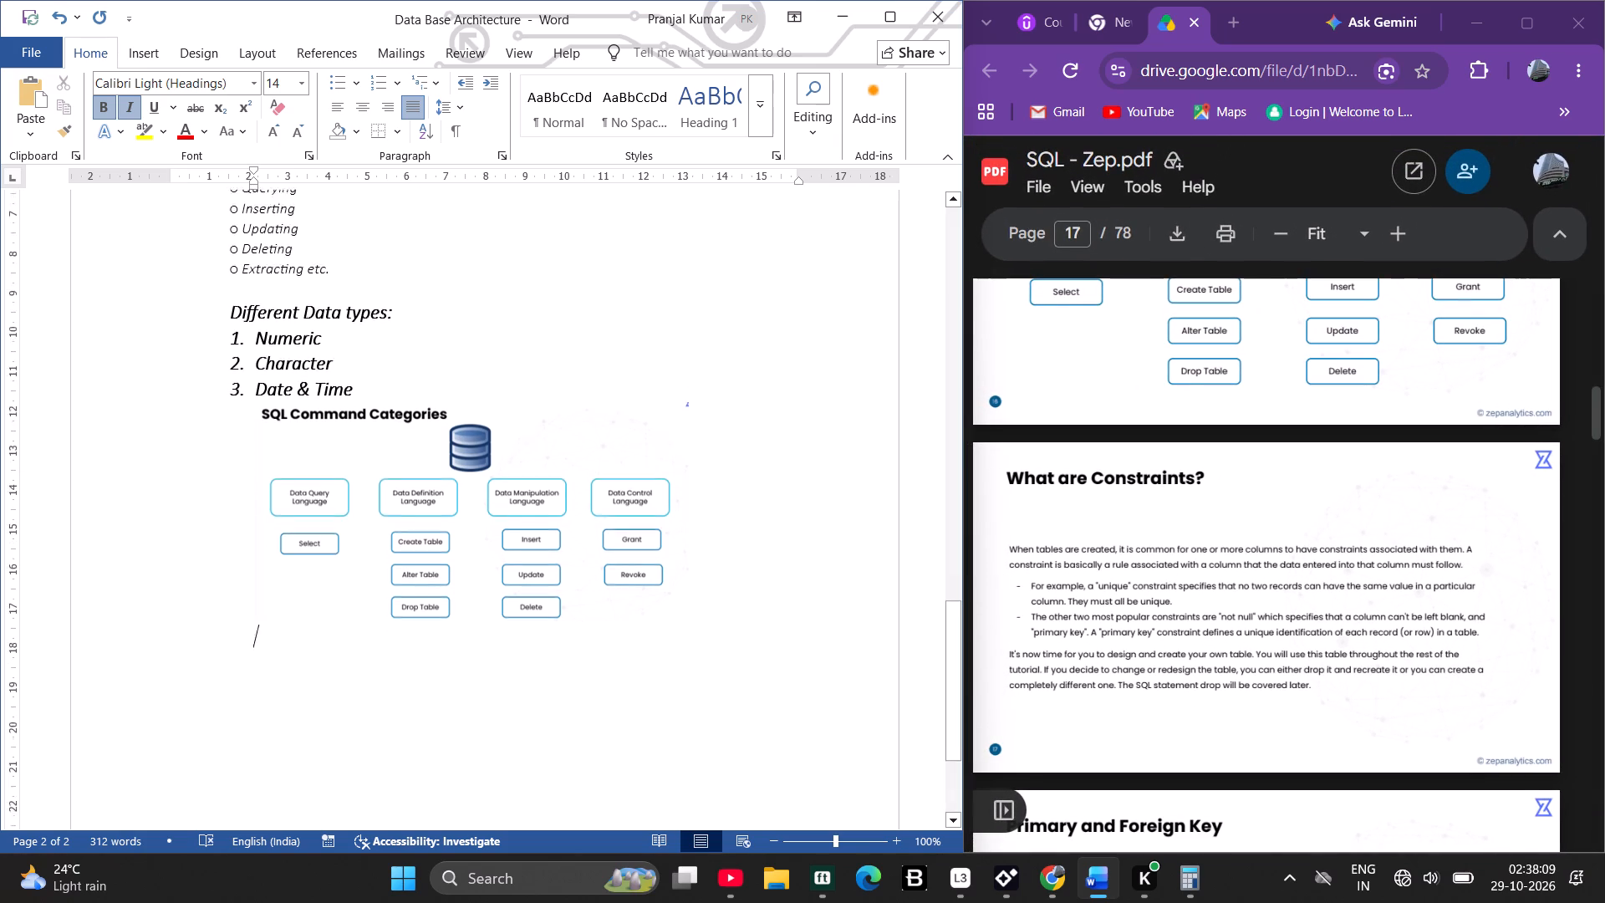
{"action": "scroll", "coordinate": [554, 573], "scroll_direction": "down", "scroll_amount": 1}
{"action": "key", "text": "shift+w"}
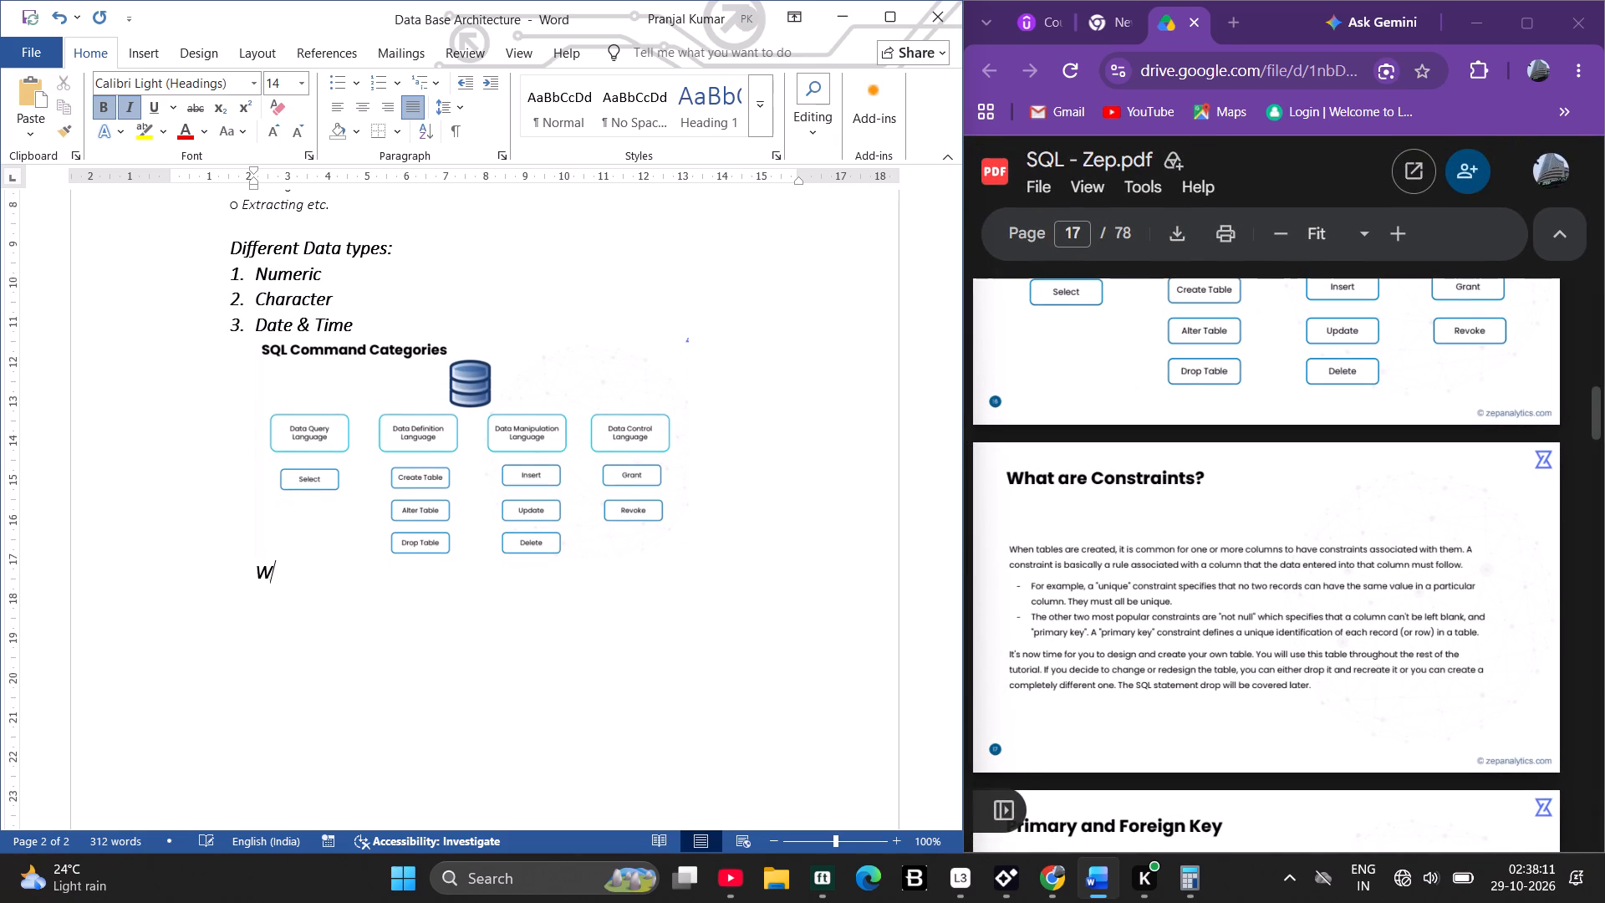
{"action": "type", "text": "hat are cons"}
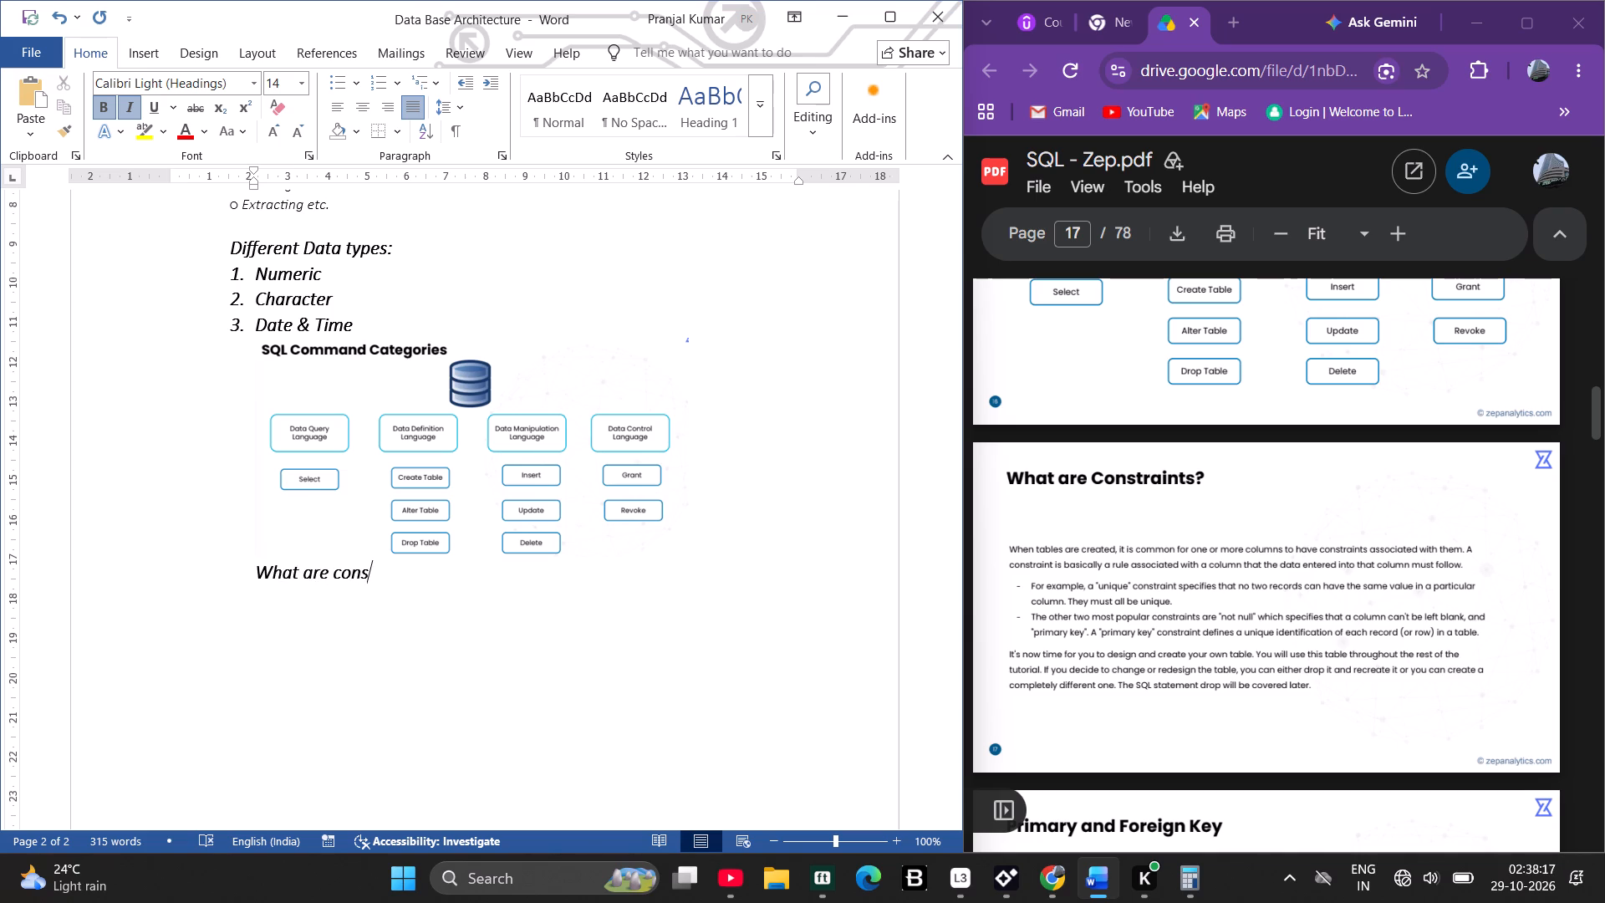
{"action": "type", "text": "traints"}
{"action": "key", "text": "shift+question"}
{"action": "key", "text": "Return"}
{"action": "key", "text": "space"}
{"action": "key", "text": "space"}
{"action": "key", "text": "space"}
Copy all the body text of the "What are Constraints?" slide on PDF page 17 and paste it below the matching heading in Word.
{"action": "left_click", "coordinate": [1019, 550]}
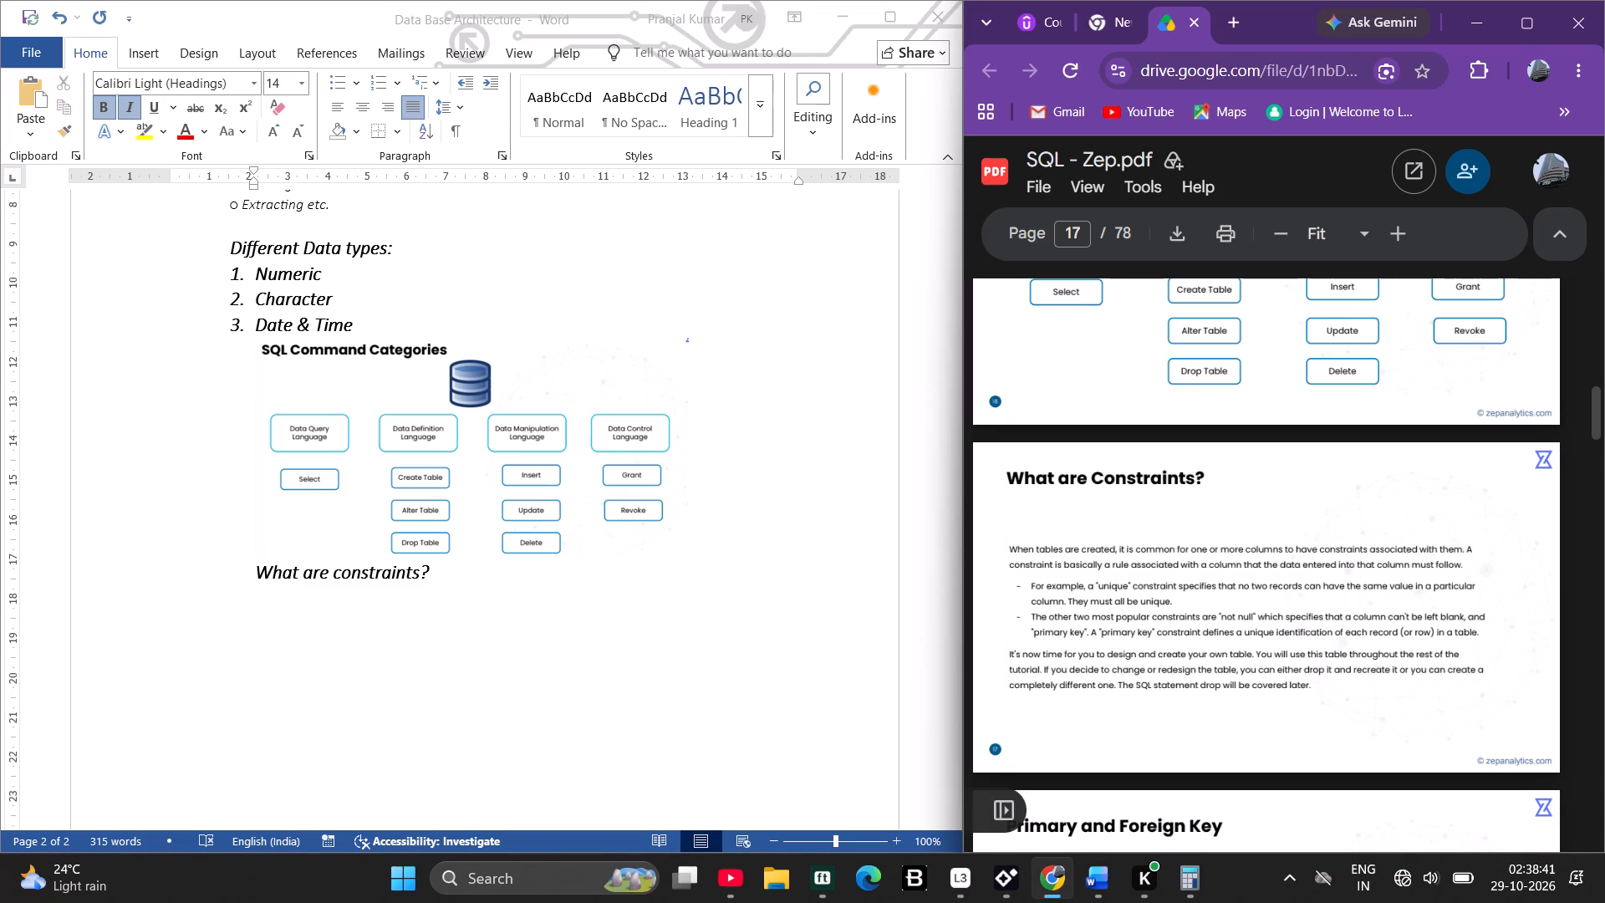
{"action": "left_click_drag", "start_coordinate": [1312, 691], "coordinate": [1024, 559]}
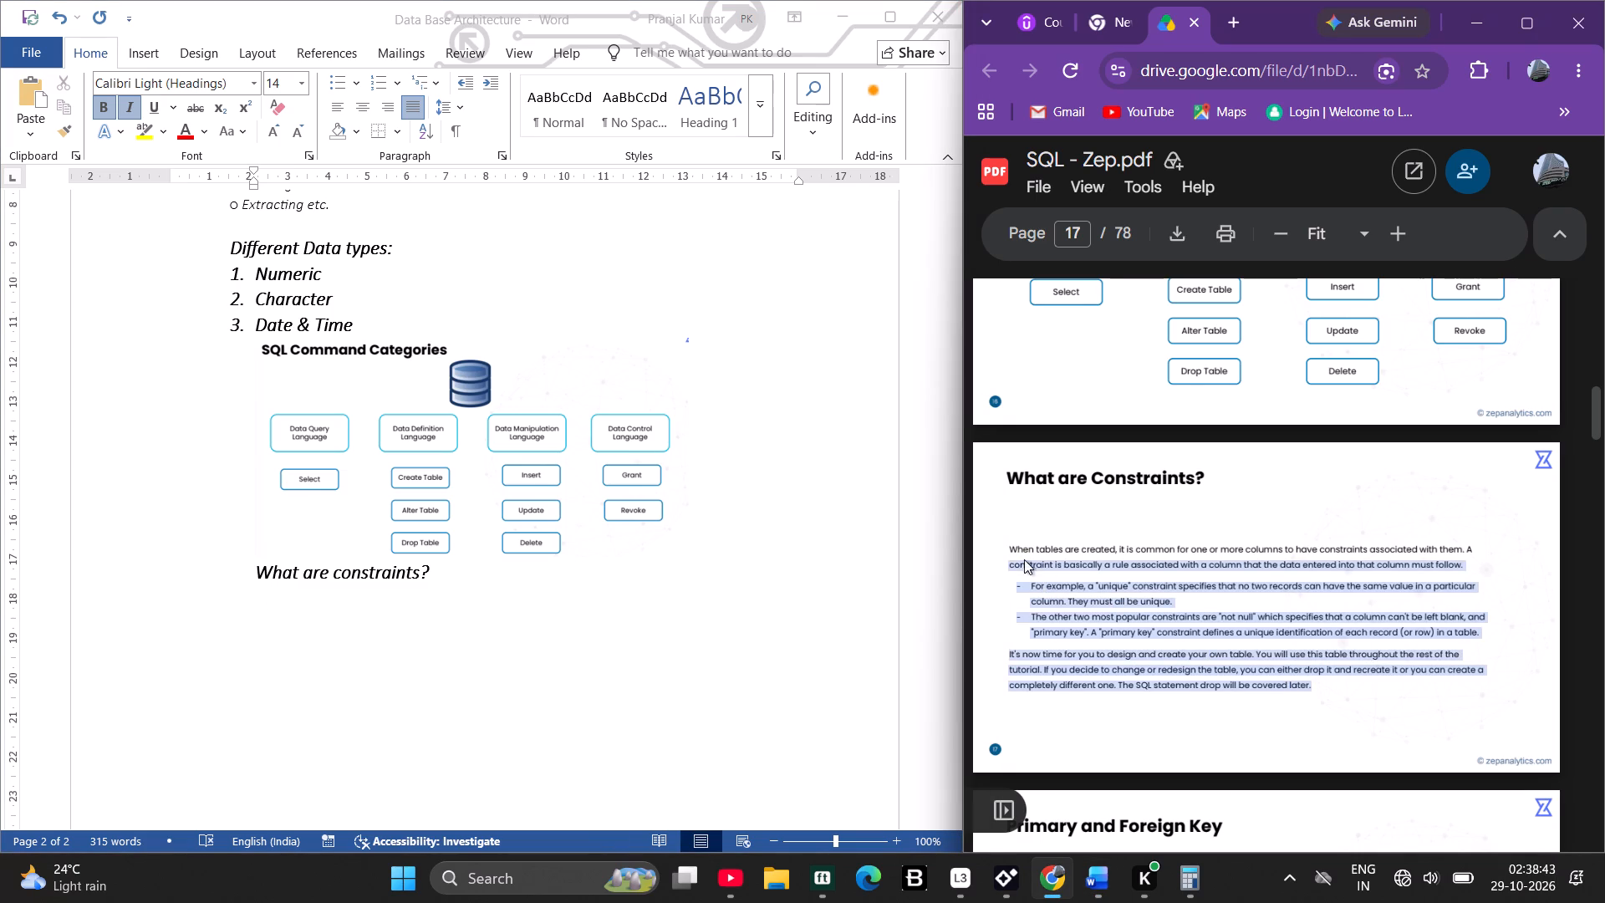
{"action": "left_click_drag", "start_coordinate": [1024, 559], "coordinate": [1009, 549]}
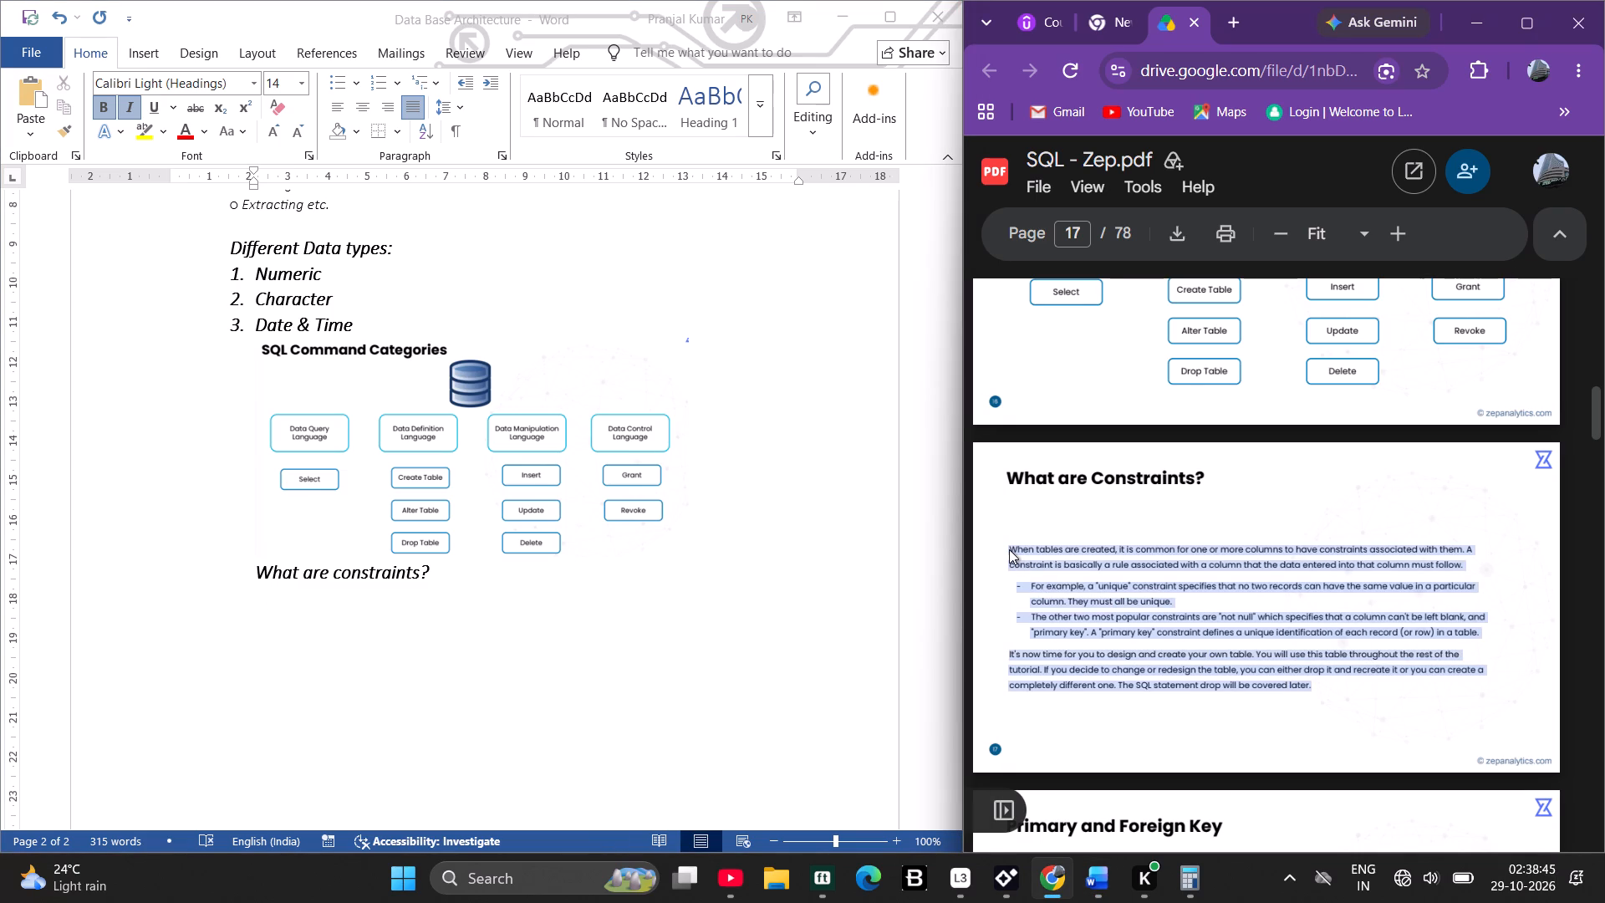
{"action": "key", "text": "ctrl+c"}
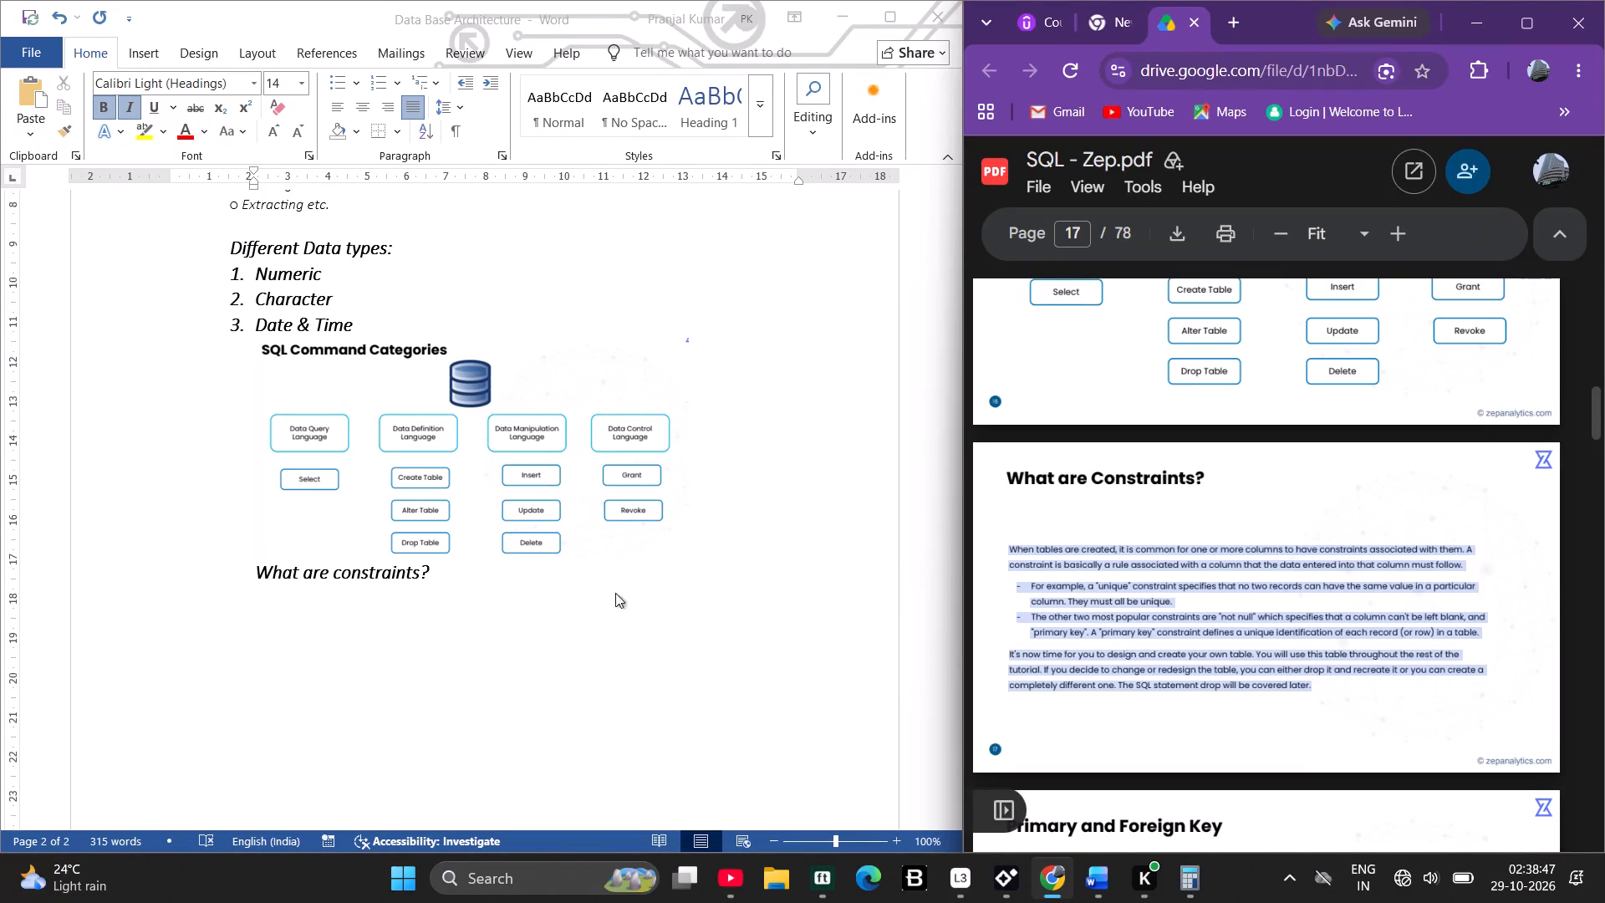
{"action": "left_click", "coordinate": [445, 585]}
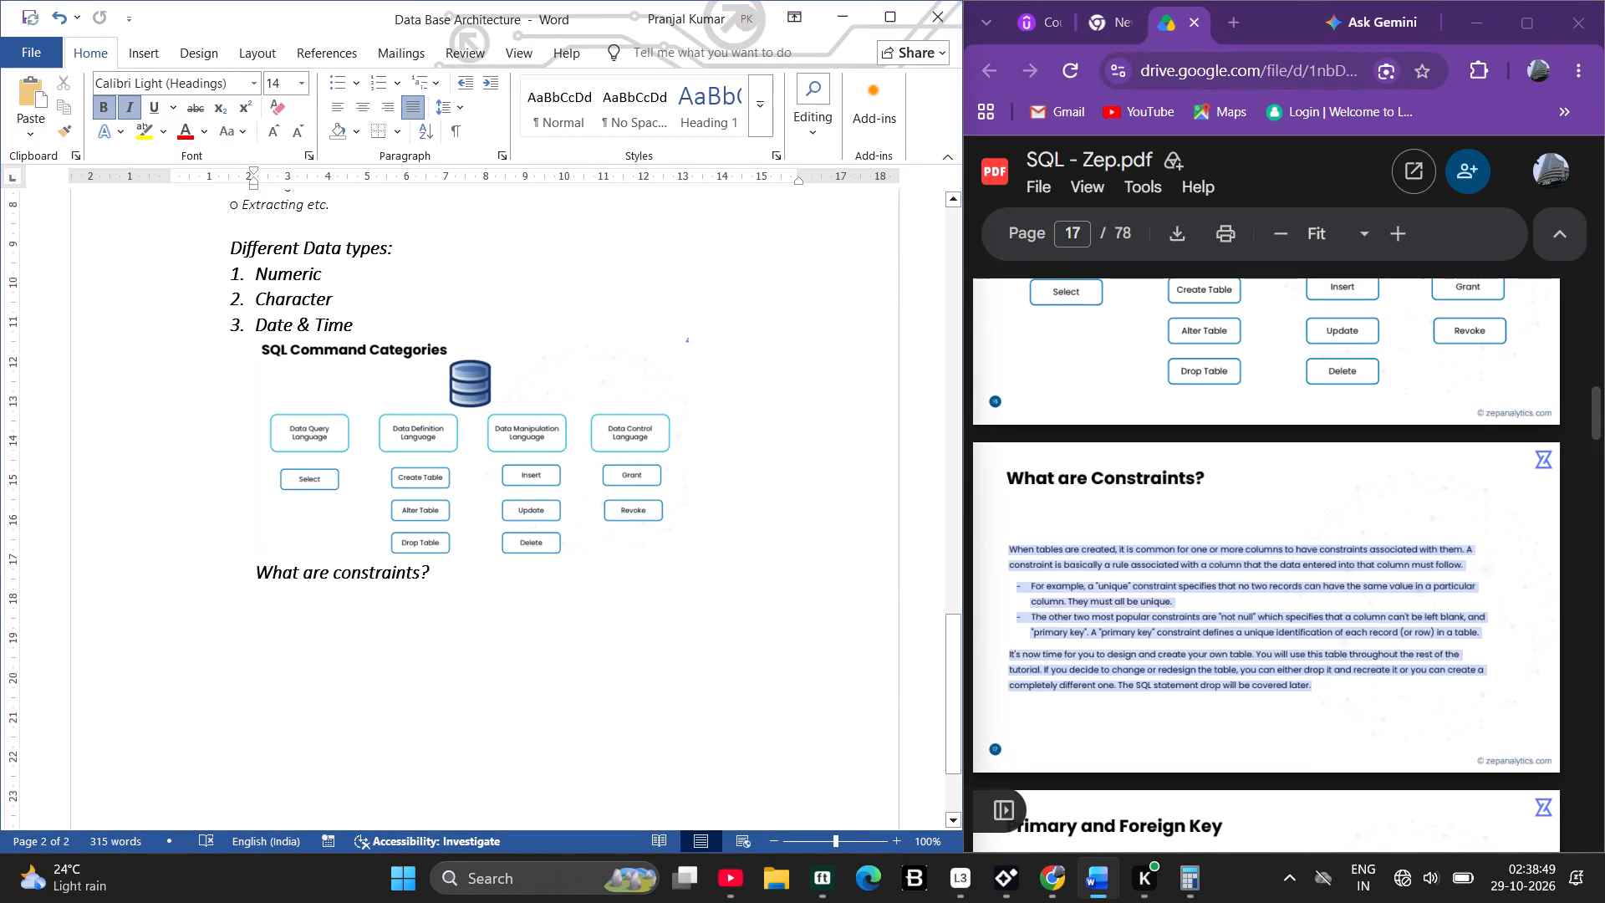
{"action": "key", "text": "ctrl+v"}
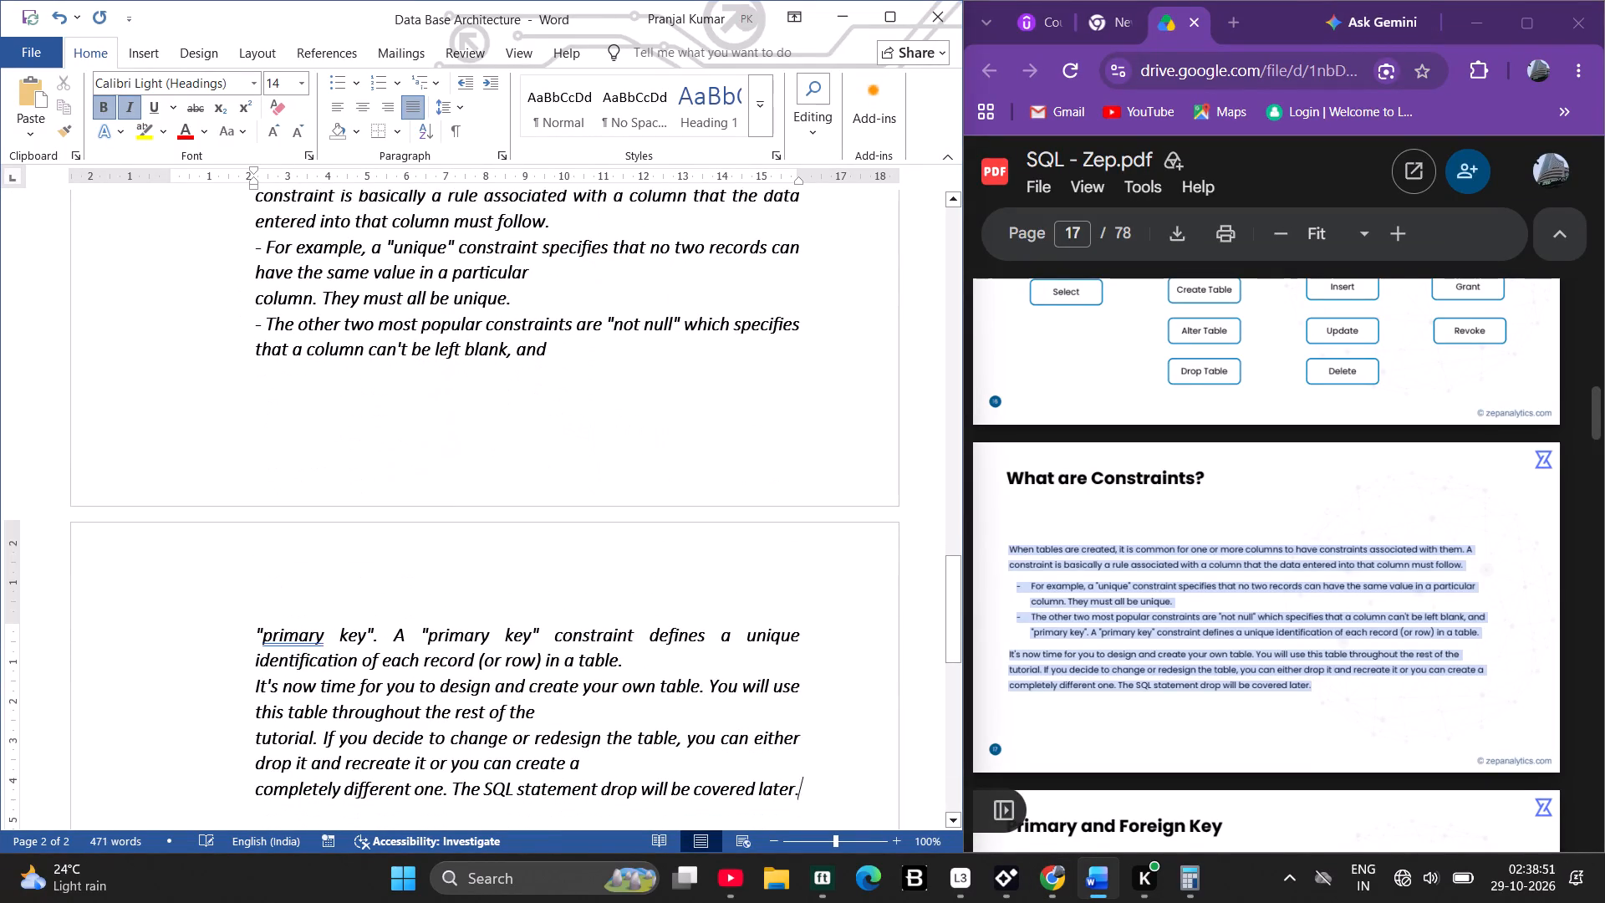
Set the font size of the whole pasted constraints text to 11, from "When tables are created" through "covered later.".
{"action": "scroll", "coordinate": [445, 585], "scroll_direction": "up", "scroll_amount": 2}
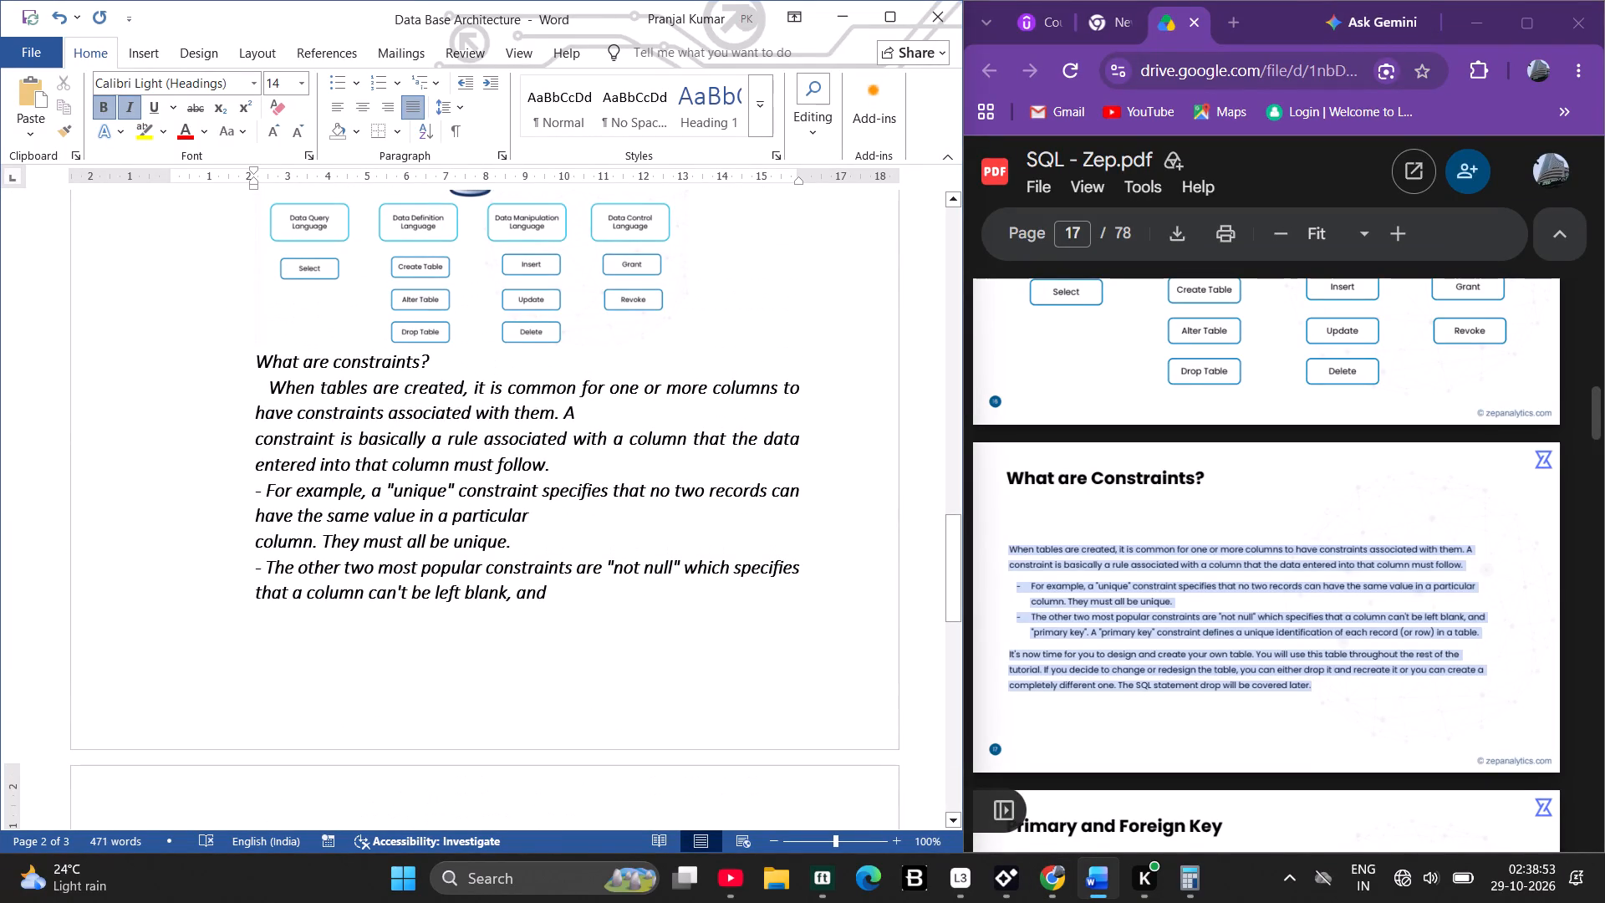
{"action": "left_click_drag", "start_coordinate": [264, 386], "coordinate": [399, 699]}
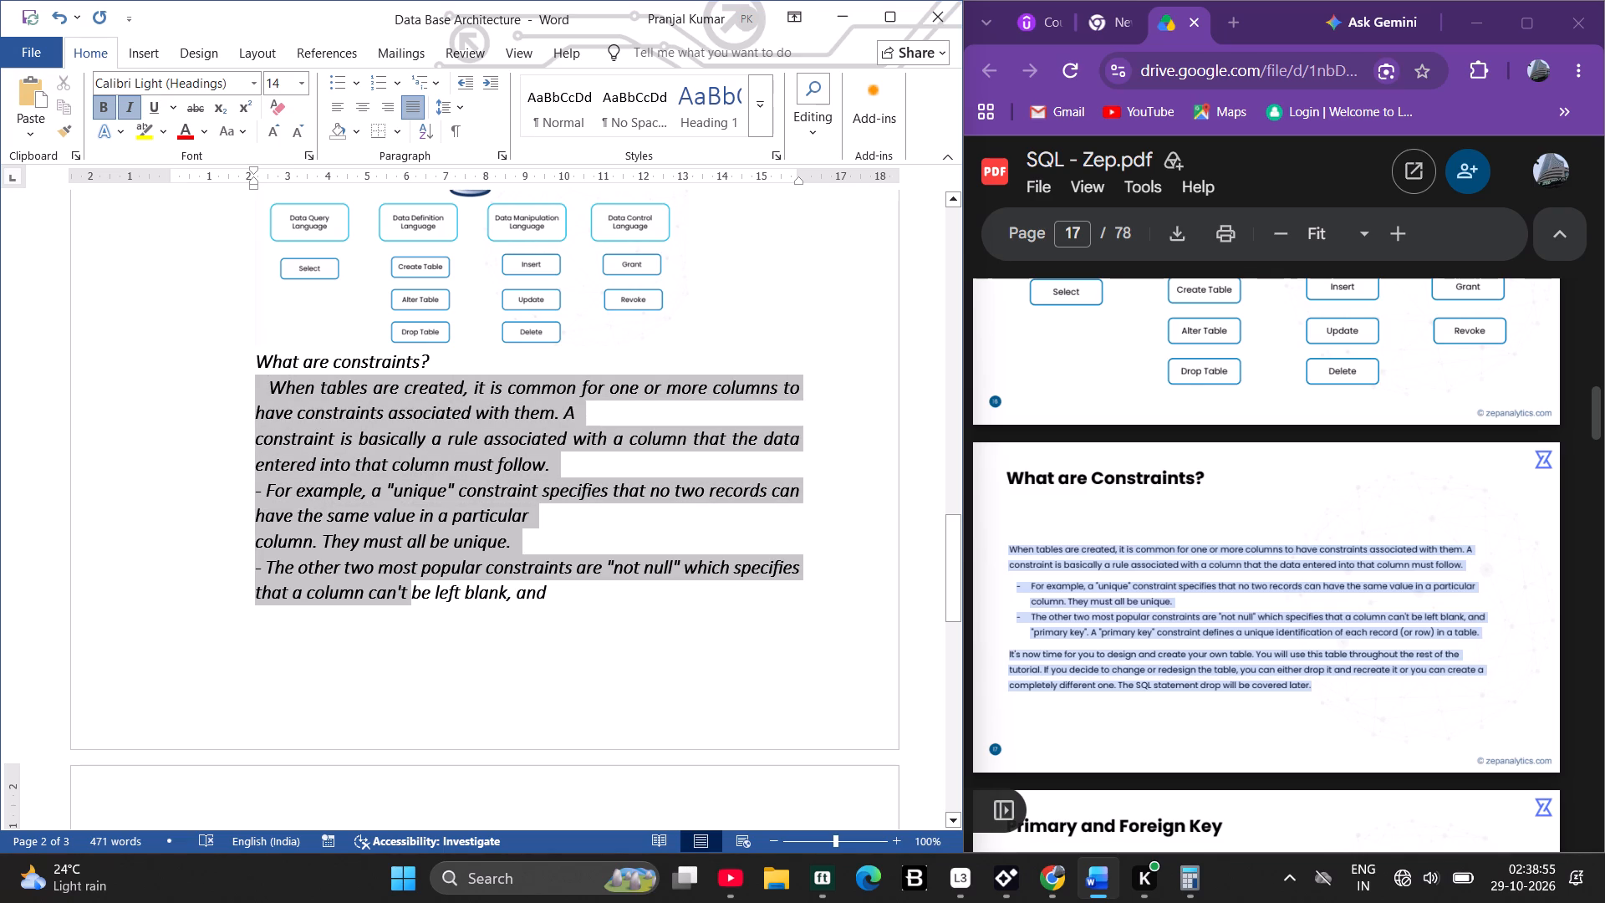
{"action": "left_click_drag", "start_coordinate": [399, 699], "coordinate": [587, 810]}
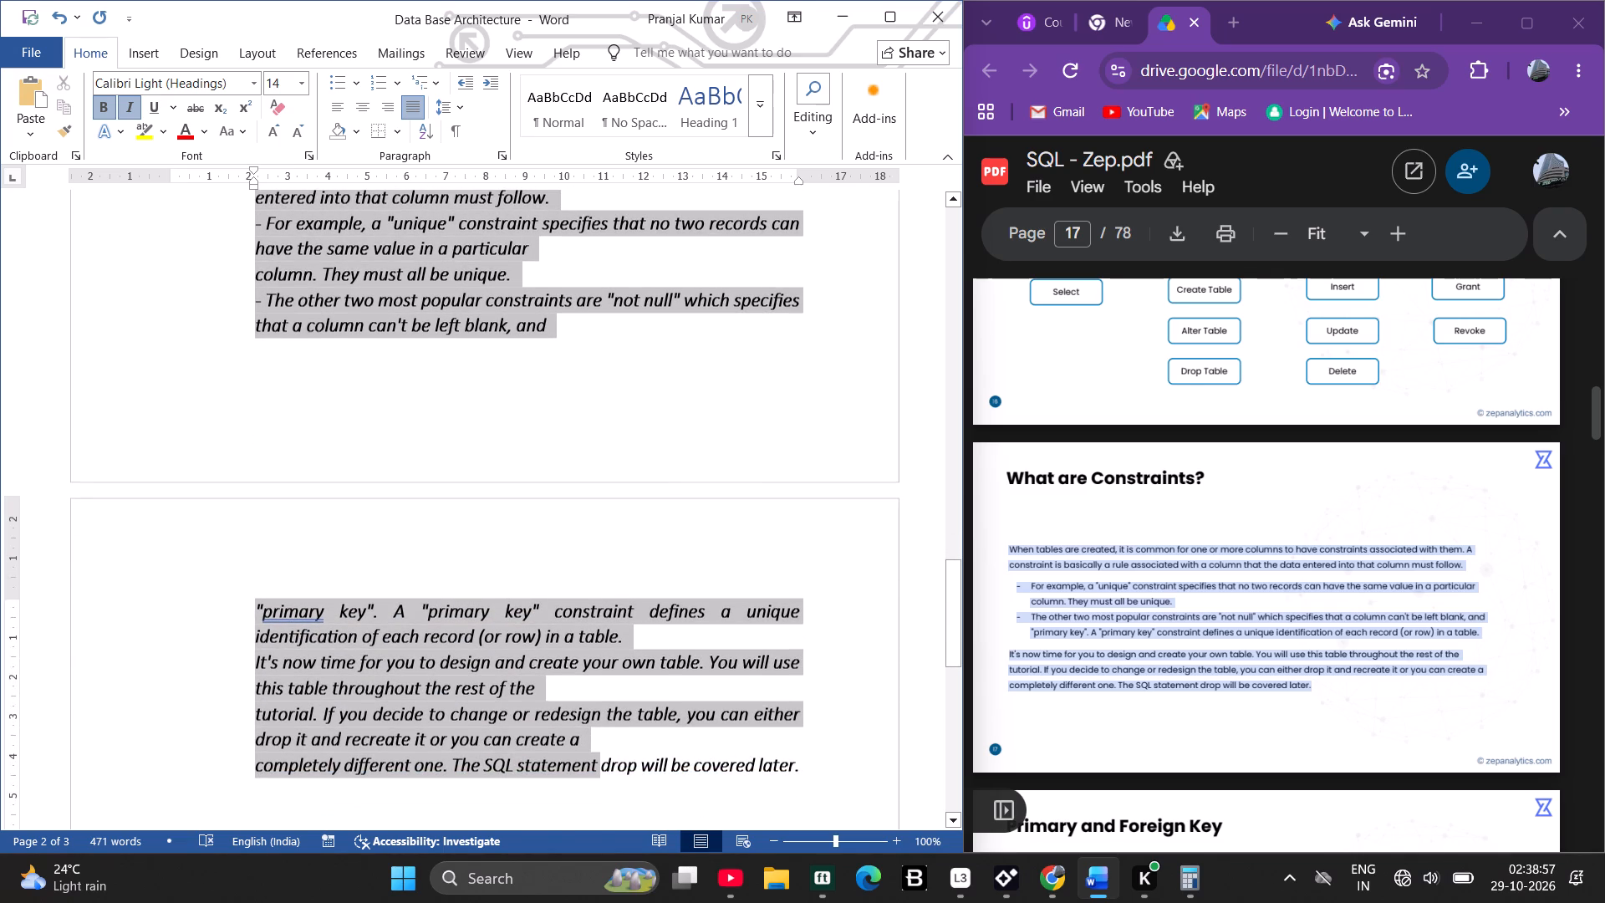
{"action": "left_click_drag", "start_coordinate": [587, 810], "coordinate": [801, 775]}
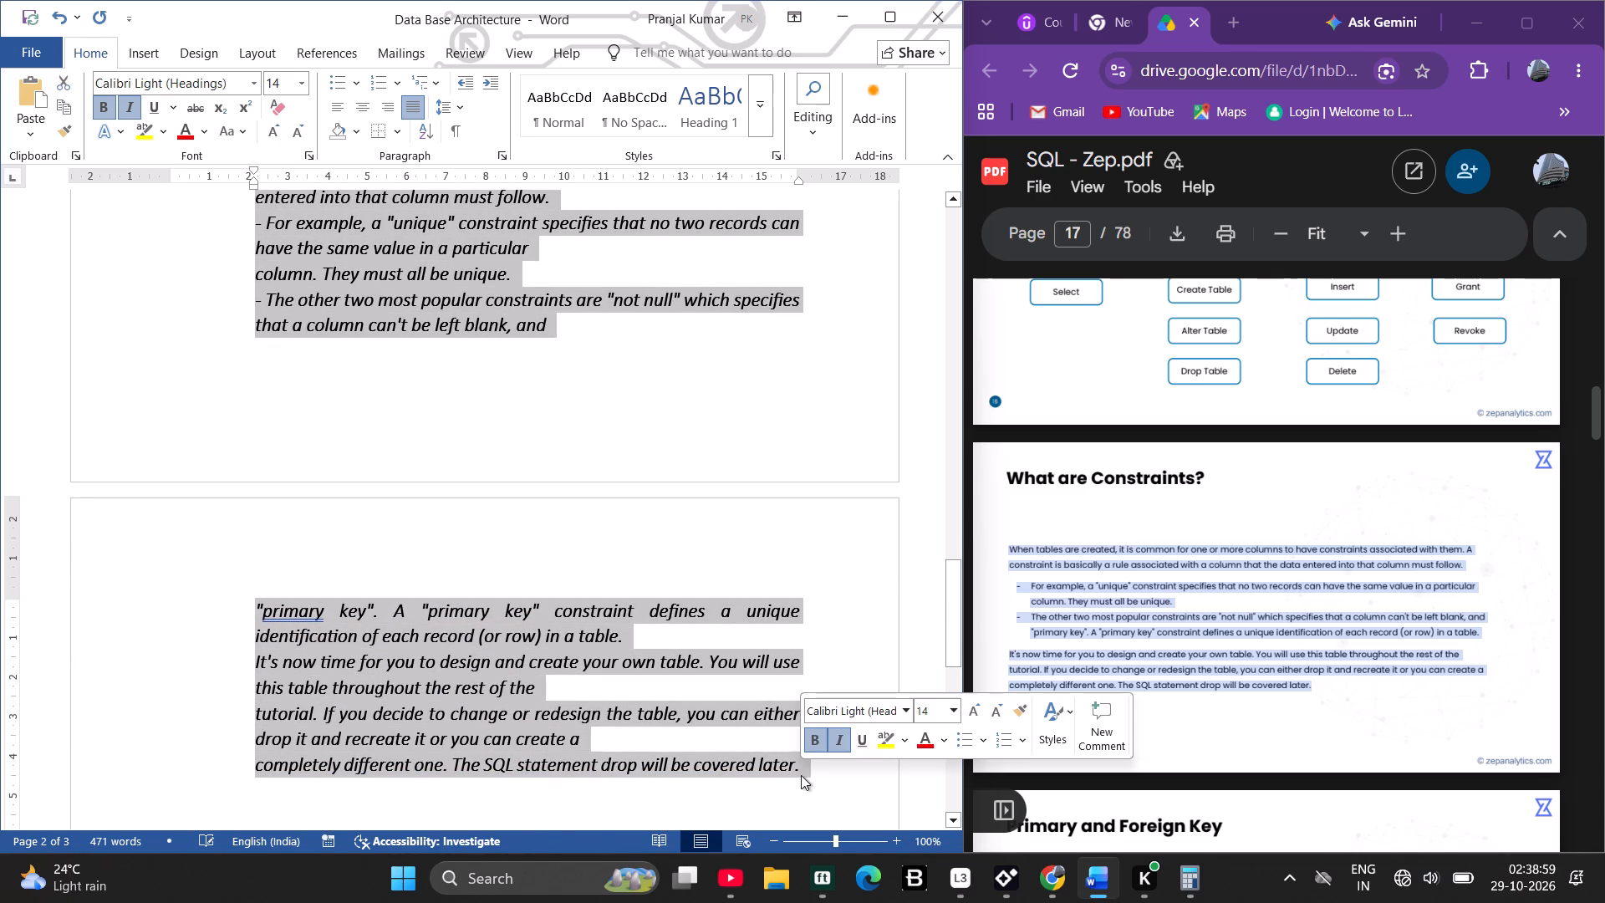
{"action": "left_click", "coordinate": [951, 718]}
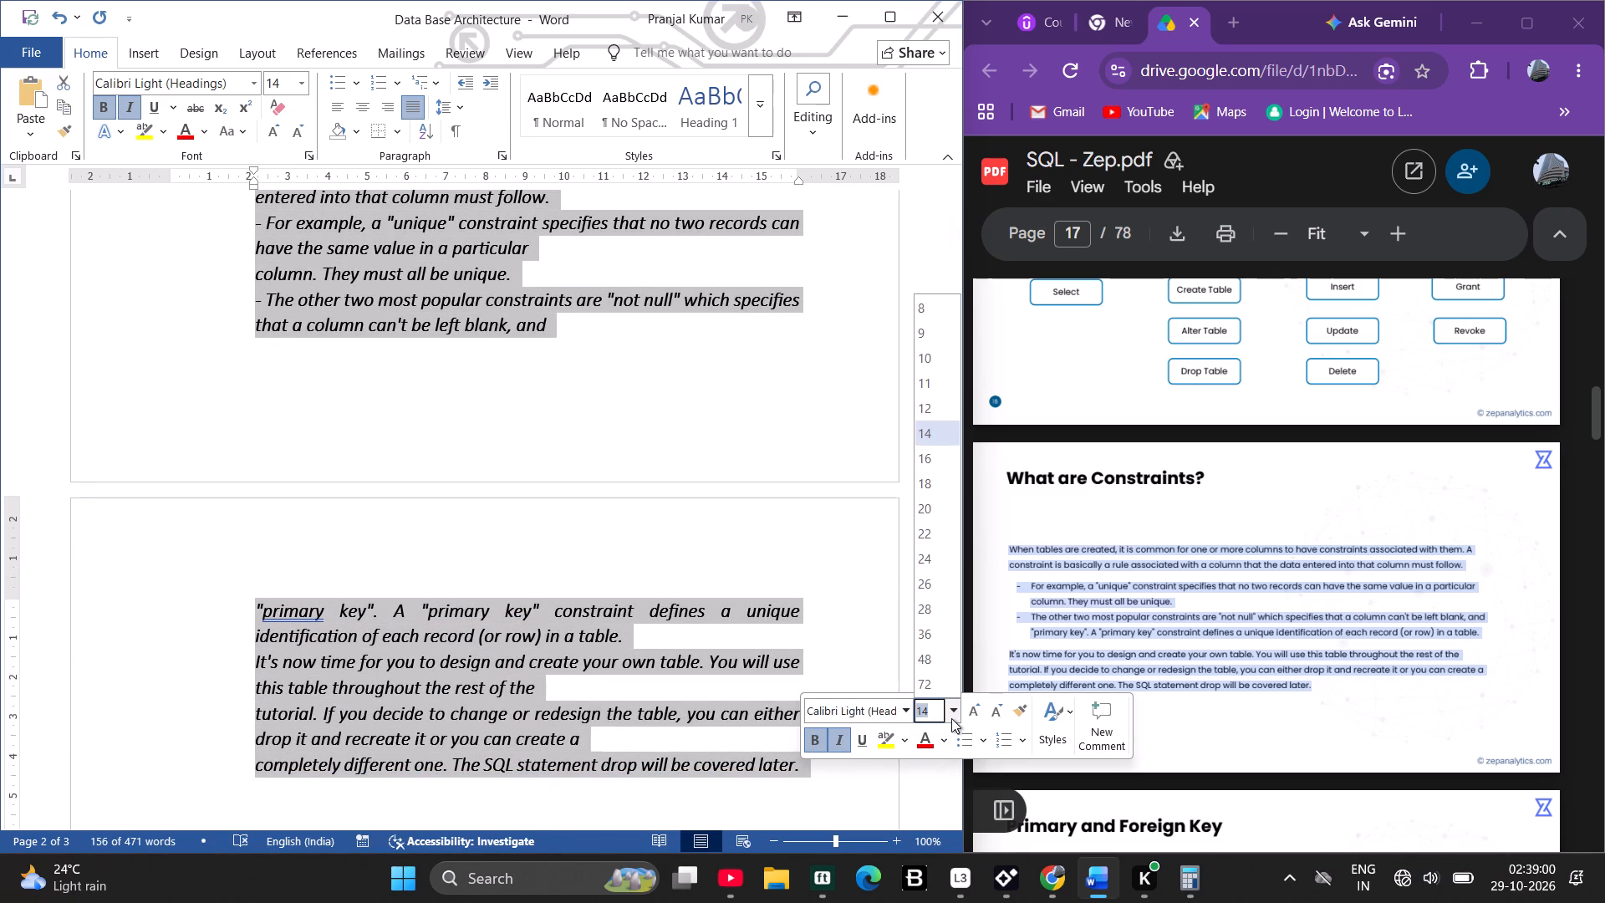
{"action": "type", "text": "11"}
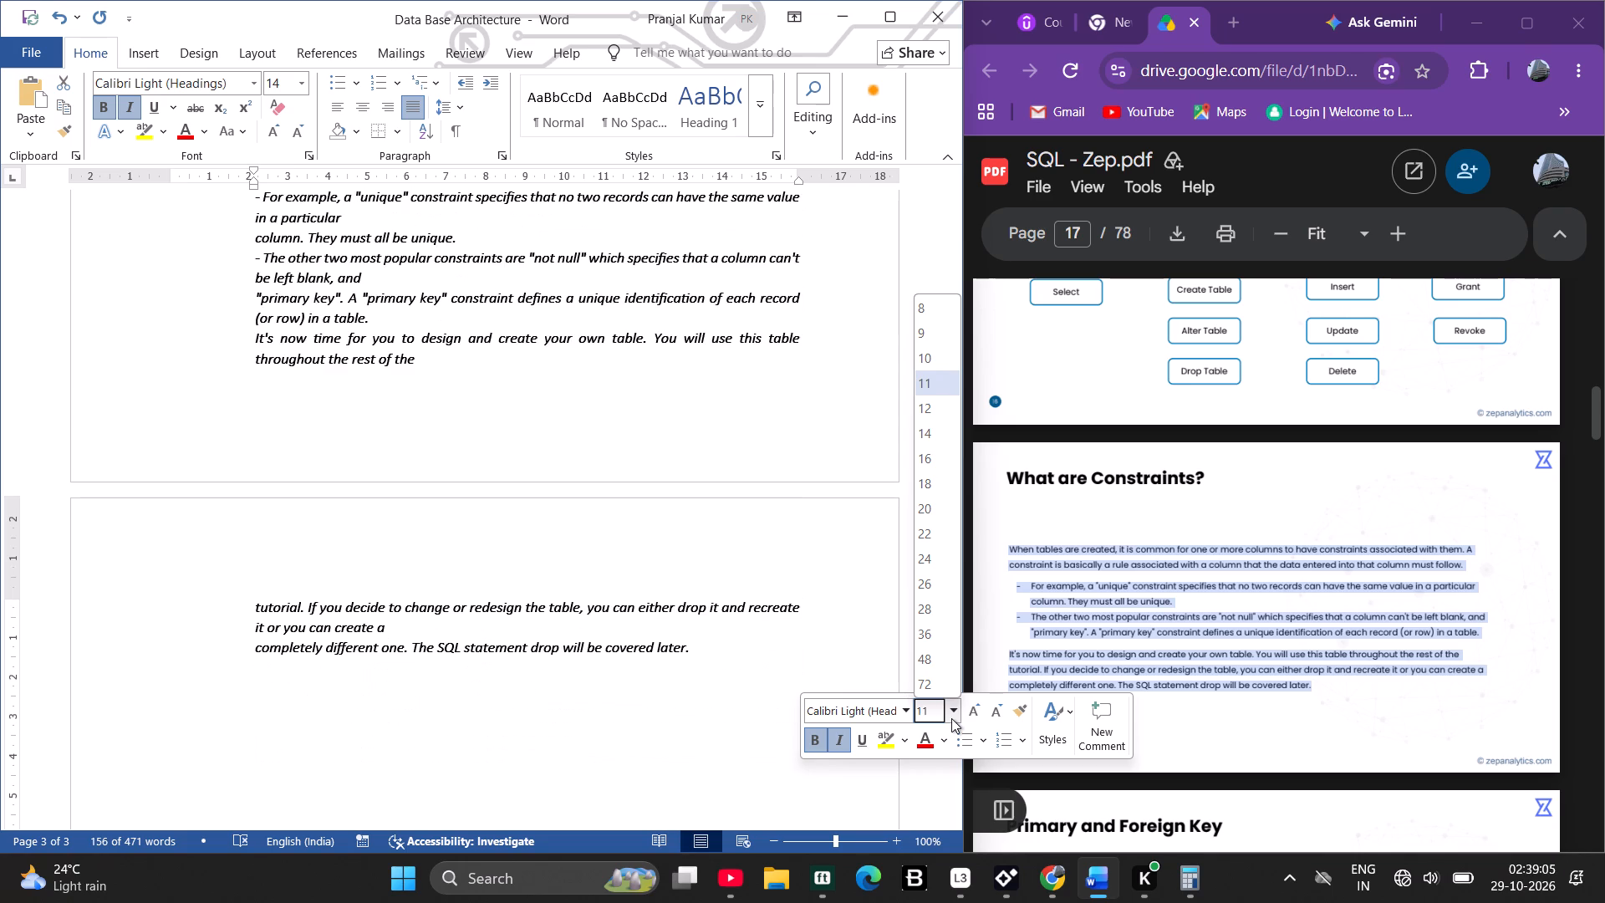
{"action": "key", "text": "Return"}
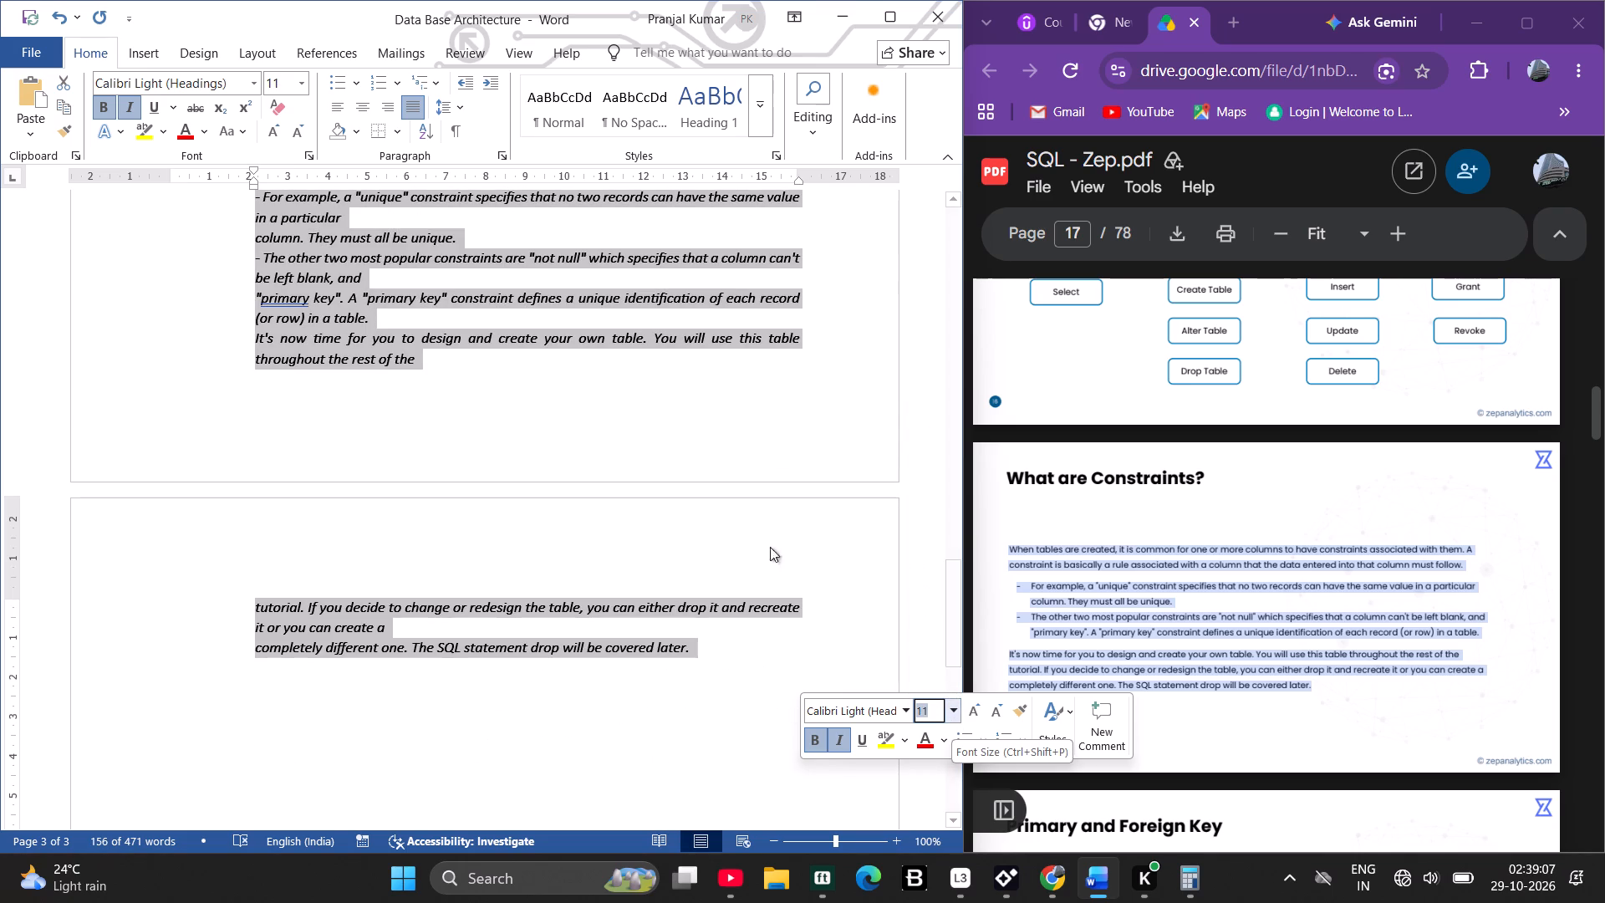
Remove the stray line breaks in the constraints introduction and its two dashed points, leaving one space between the joined words.
{"action": "scroll", "coordinate": [685, 426], "scroll_direction": "up", "scroll_amount": 1}
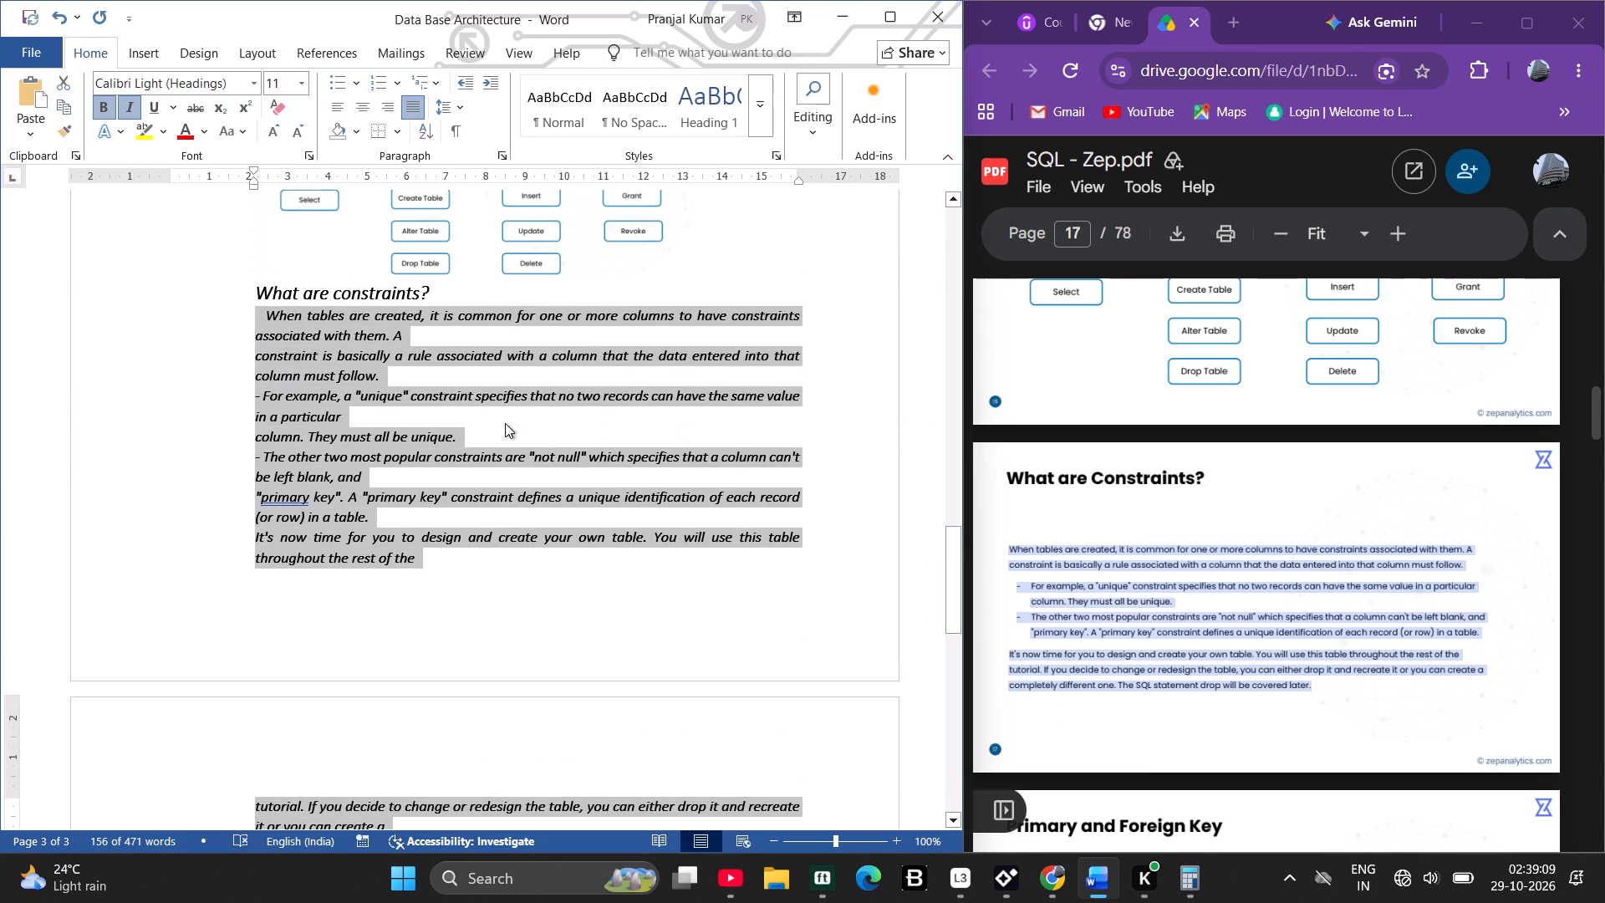
{"action": "left_click", "coordinate": [502, 422]}
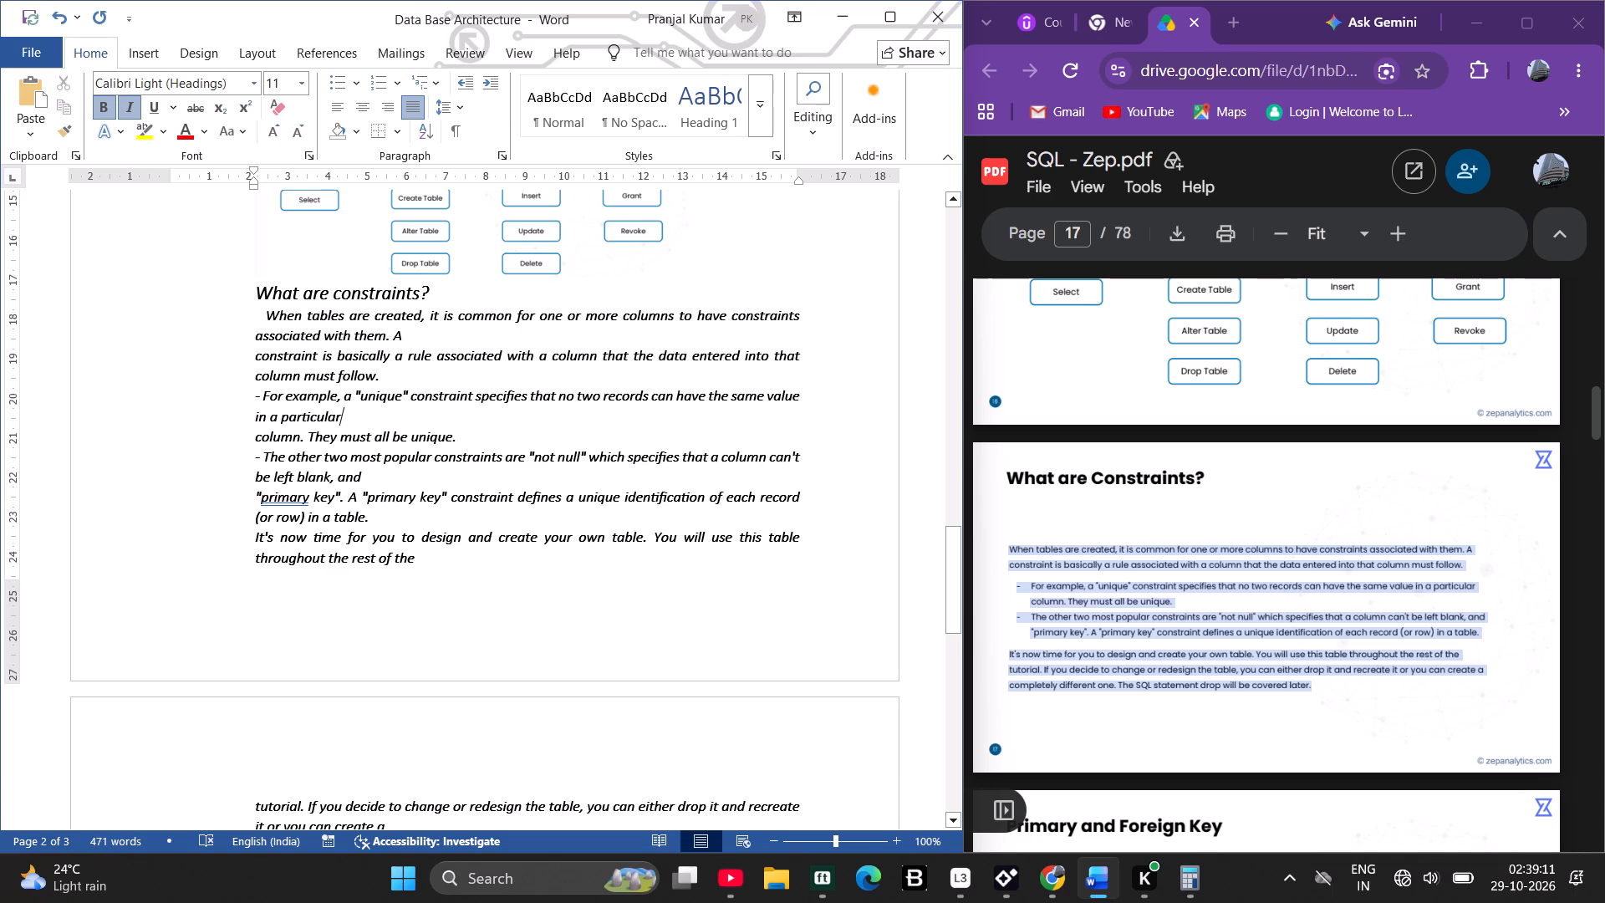
{"action": "left_click", "coordinate": [252, 357]}
{"action": "key", "text": "BackSpace"}
{"action": "key", "text": "BackSpace"}
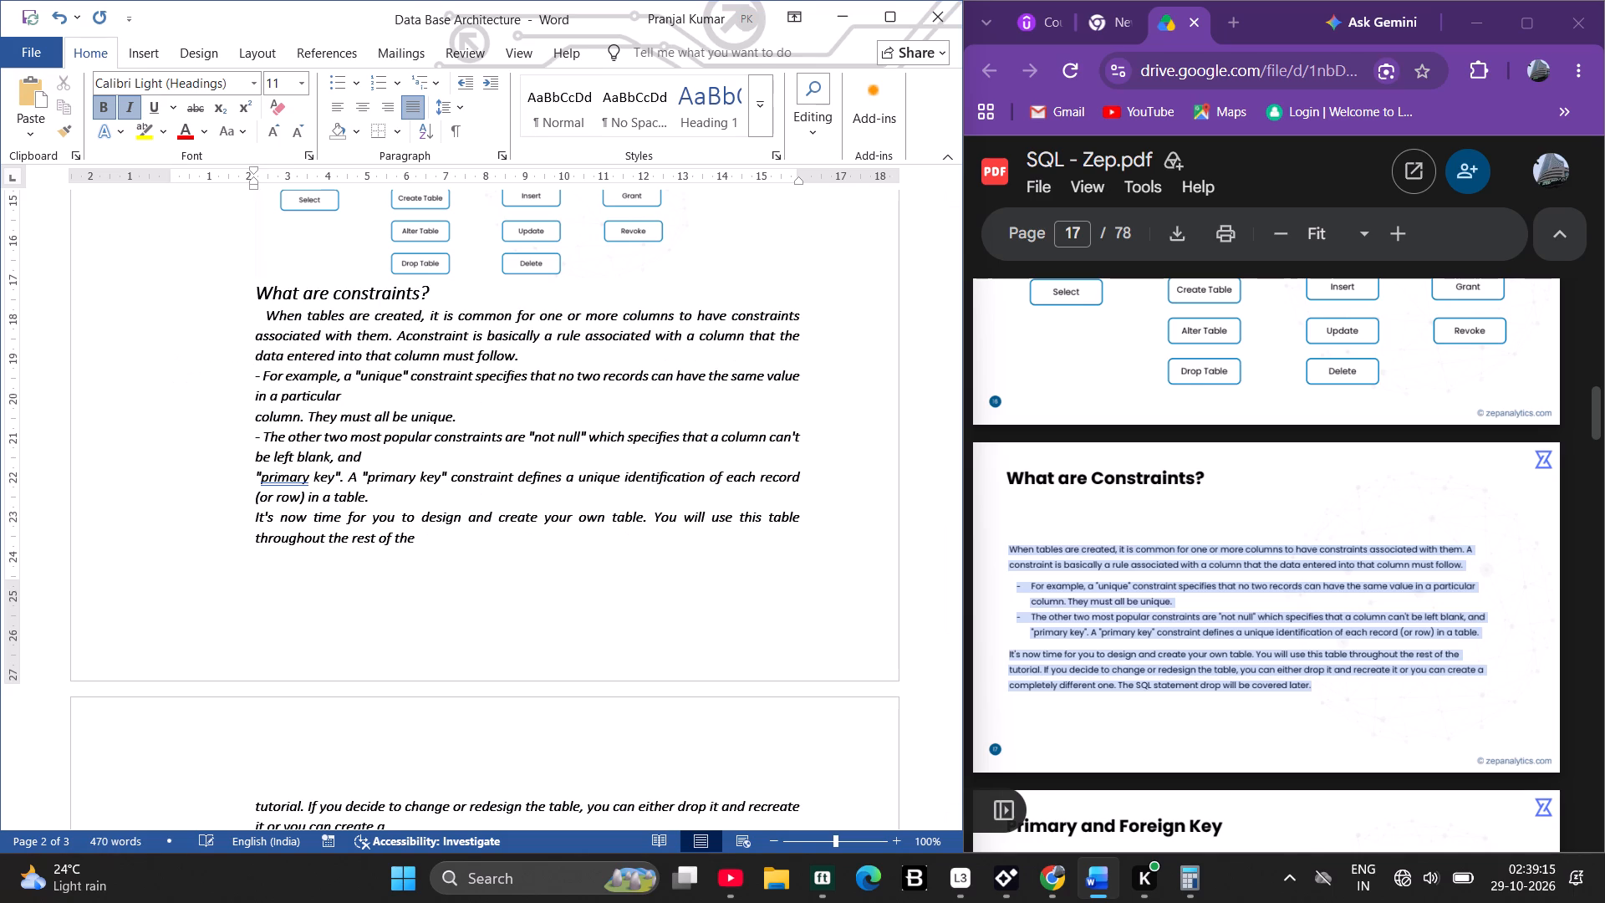
{"action": "key", "text": "space"}
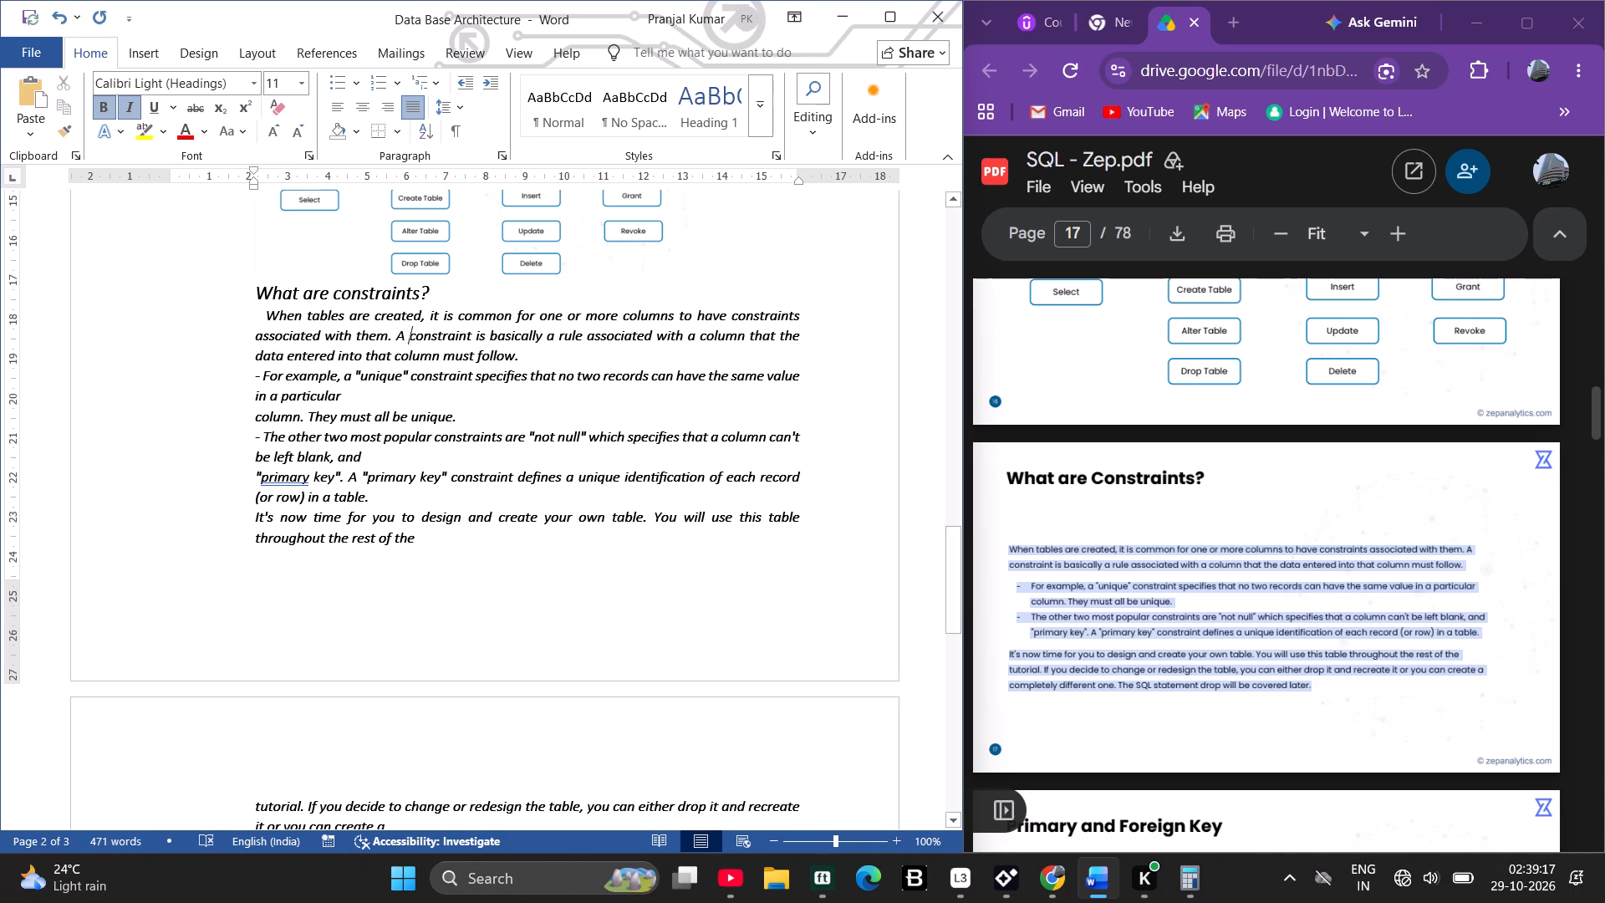
{"action": "left_click", "coordinate": [250, 419]}
{"action": "key", "text": "BackSpace"}
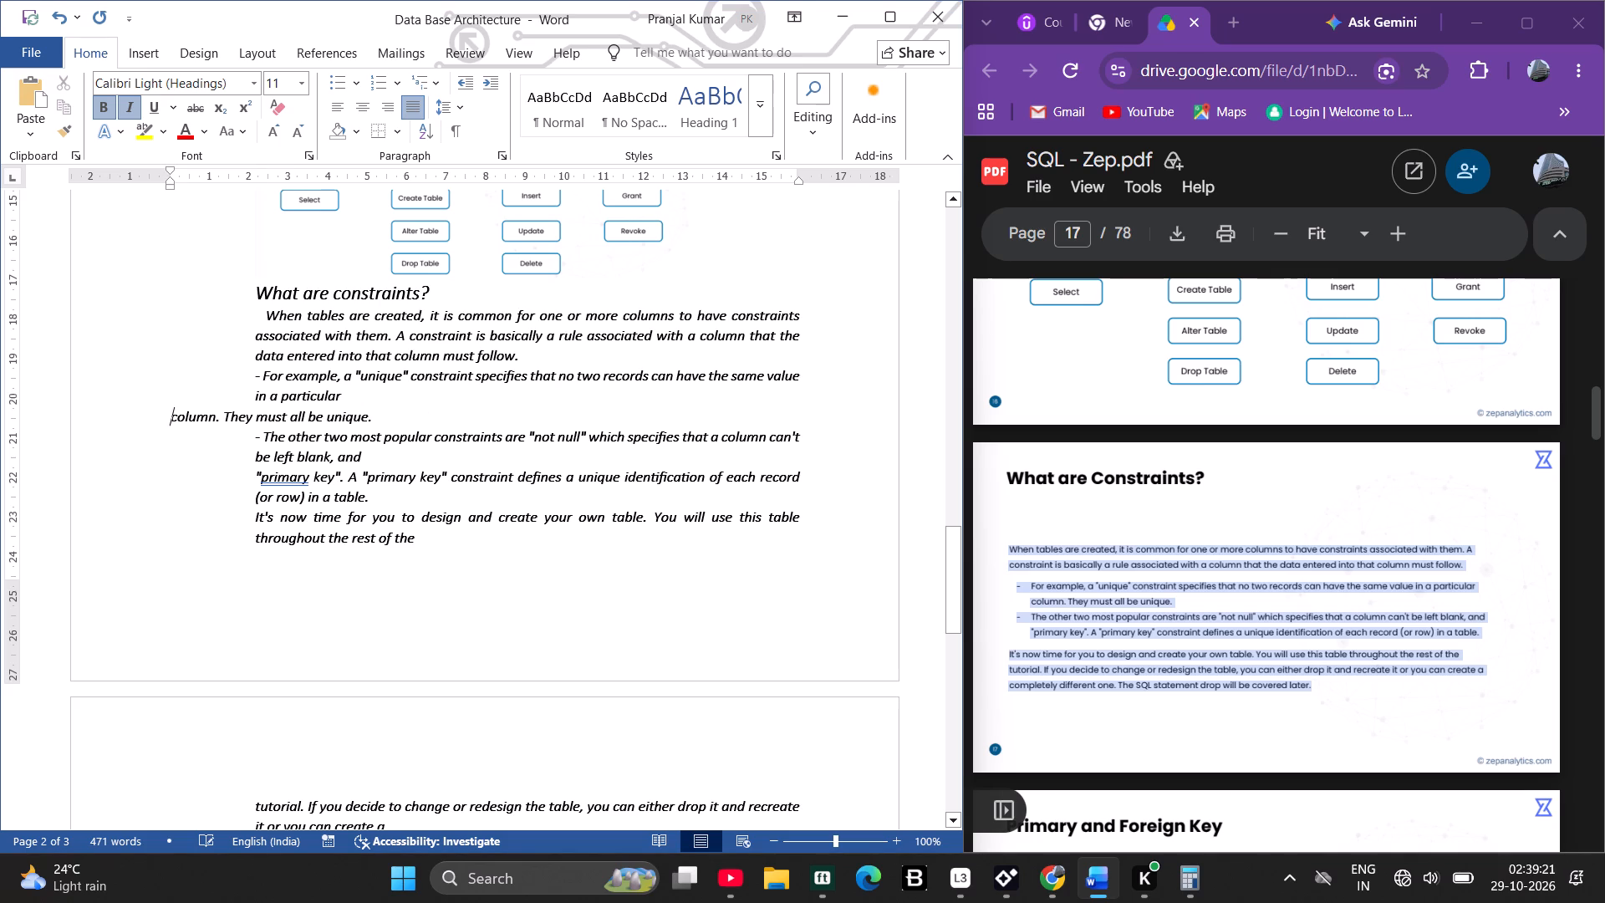
Join "column. They must all be unique." to "in a particular" in the first dashed point, with one space between them.
{"action": "key", "text": "BackSpace"}
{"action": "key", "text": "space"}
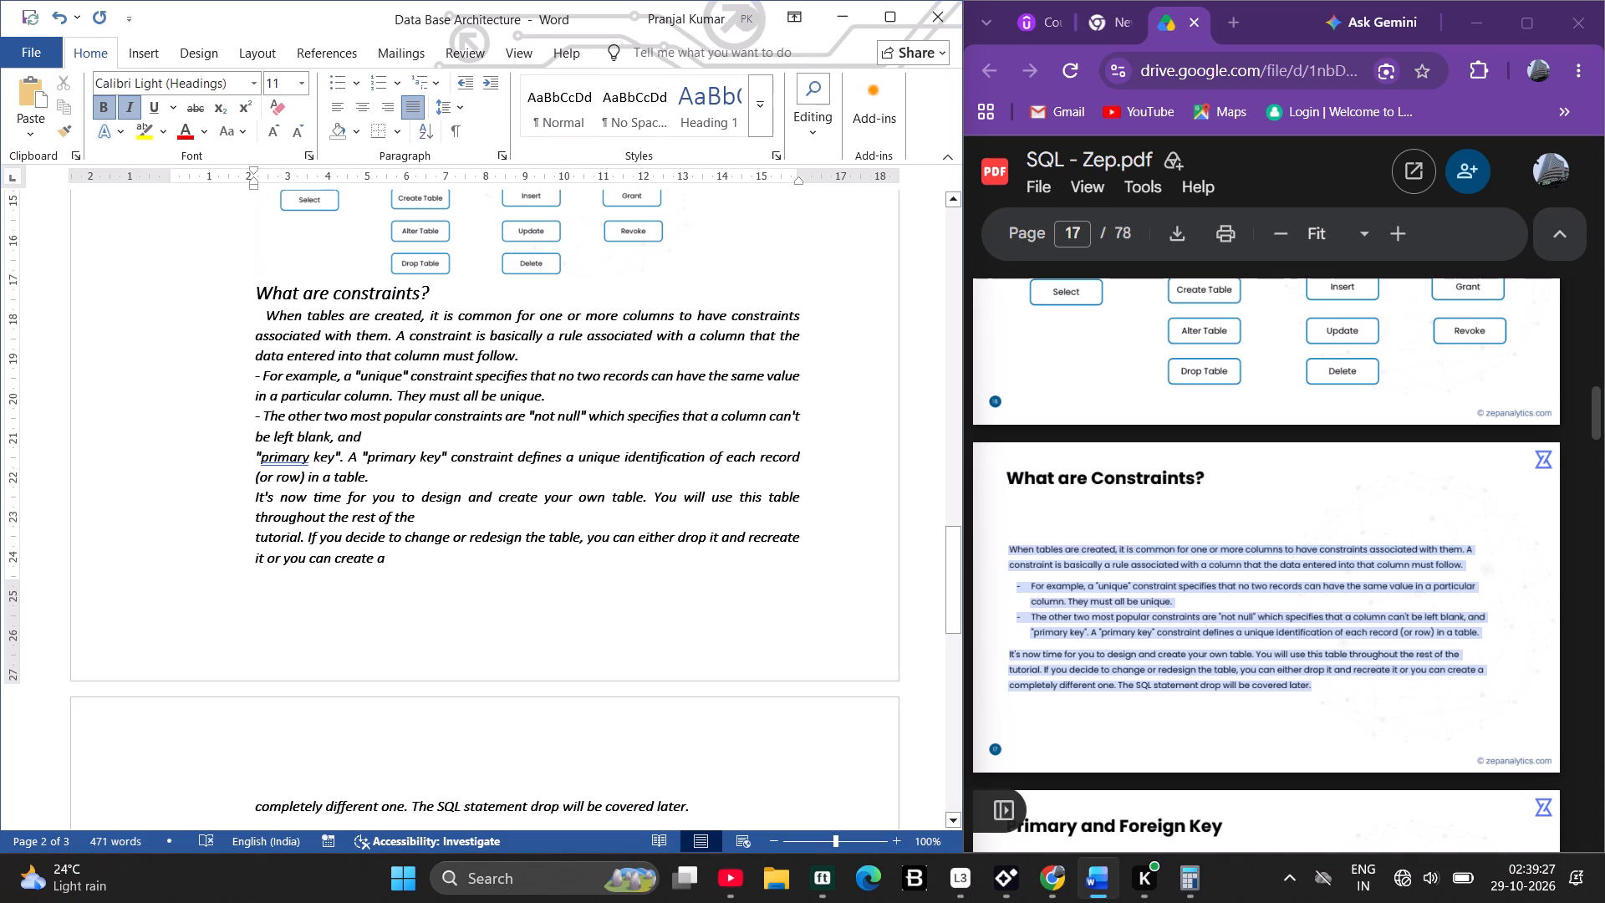
{"action": "left_click", "coordinate": [252, 441]}
Connect the computer to the Airtel_Nthng Wi-Fi network and close the network settings.
{"action": "left_click", "coordinate": [1444, 902]}
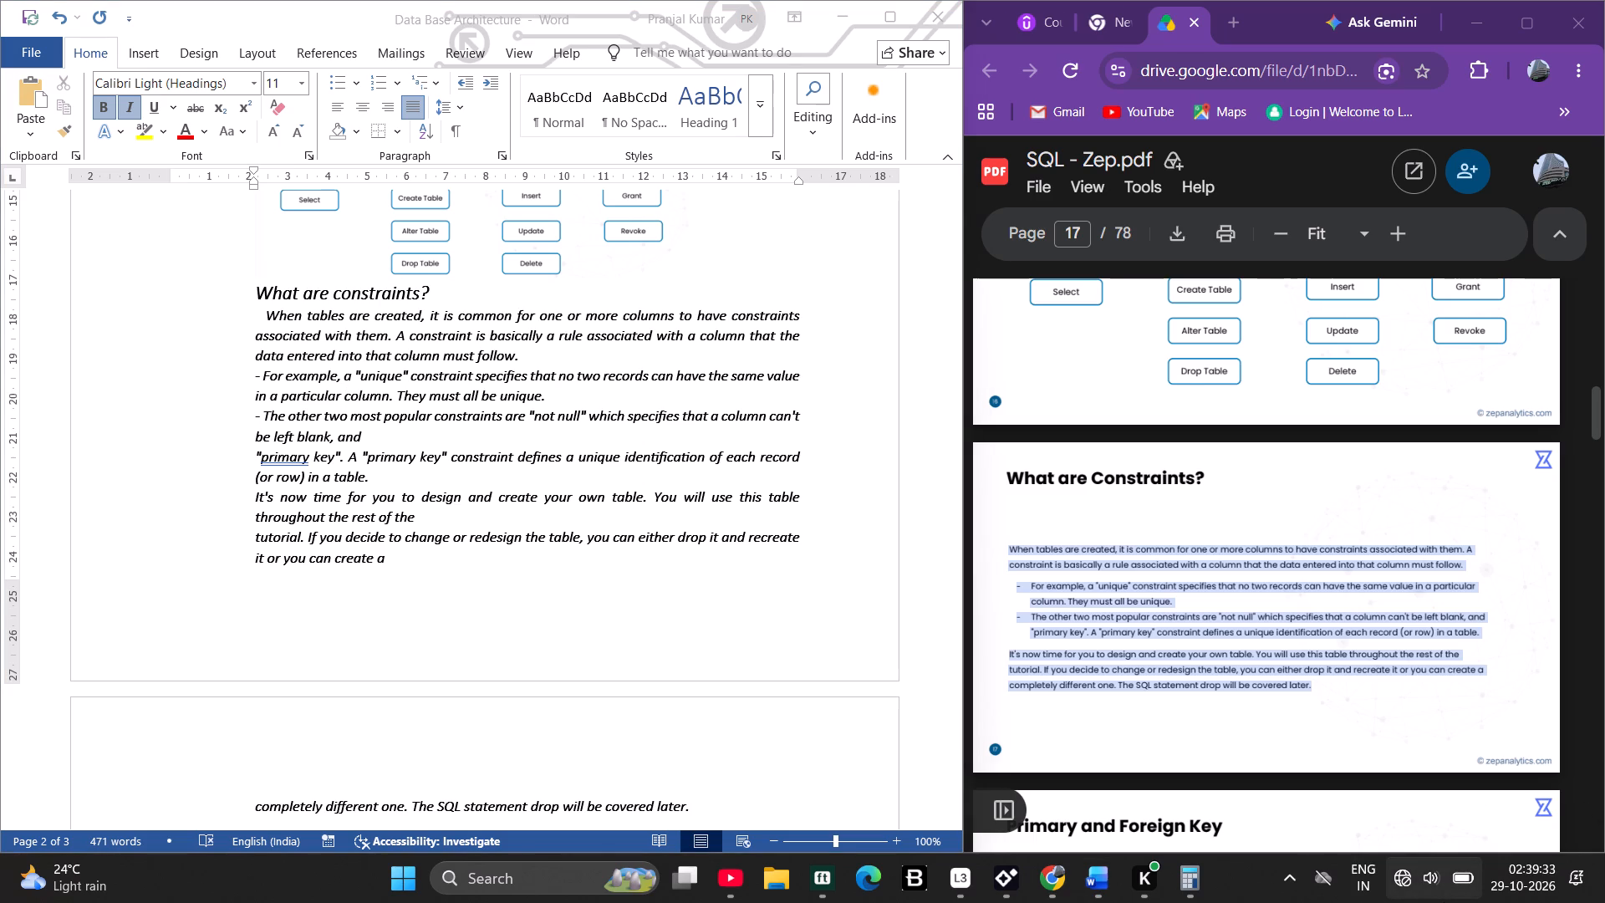
{"action": "left_click", "coordinate": [1337, 493]}
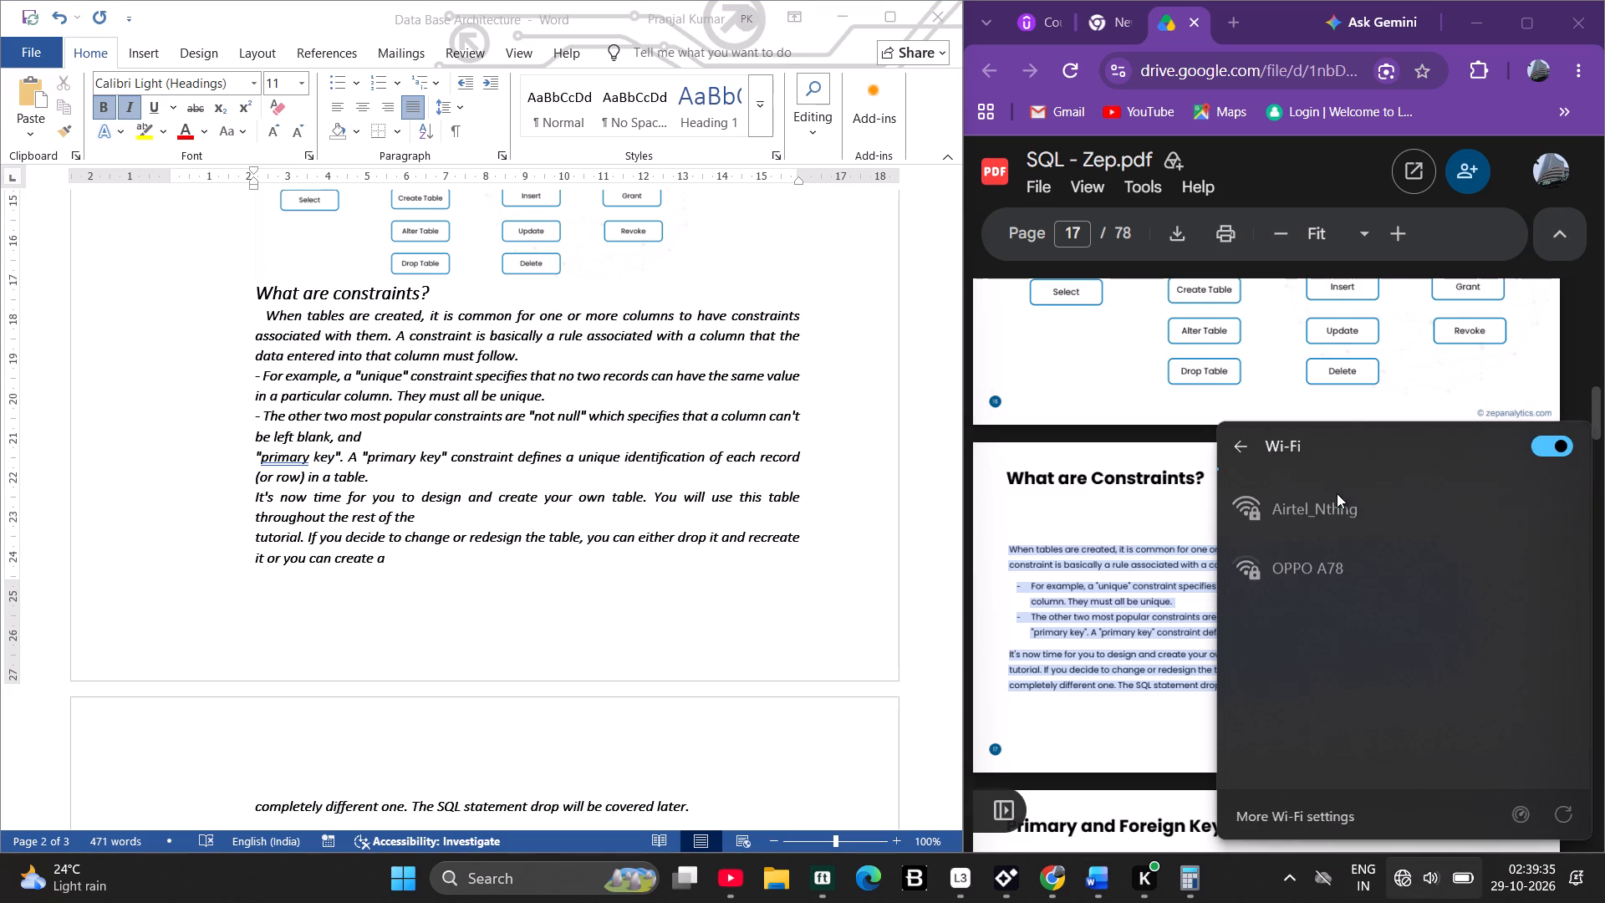
{"action": "left_click", "coordinate": [1337, 513]}
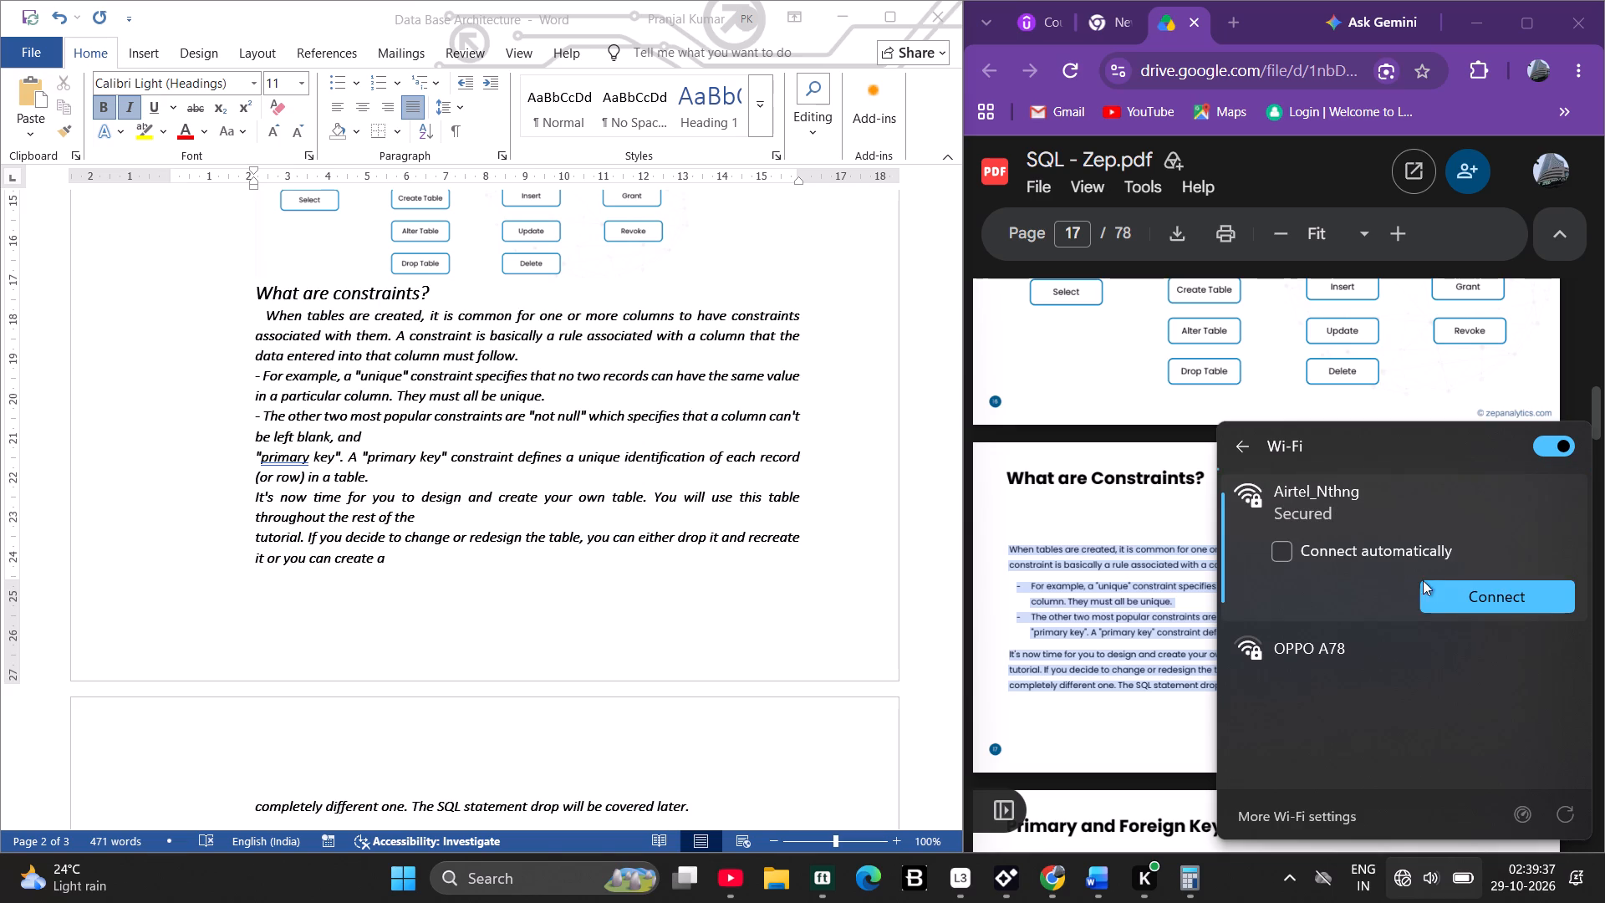
{"action": "left_click", "coordinate": [1451, 595]}
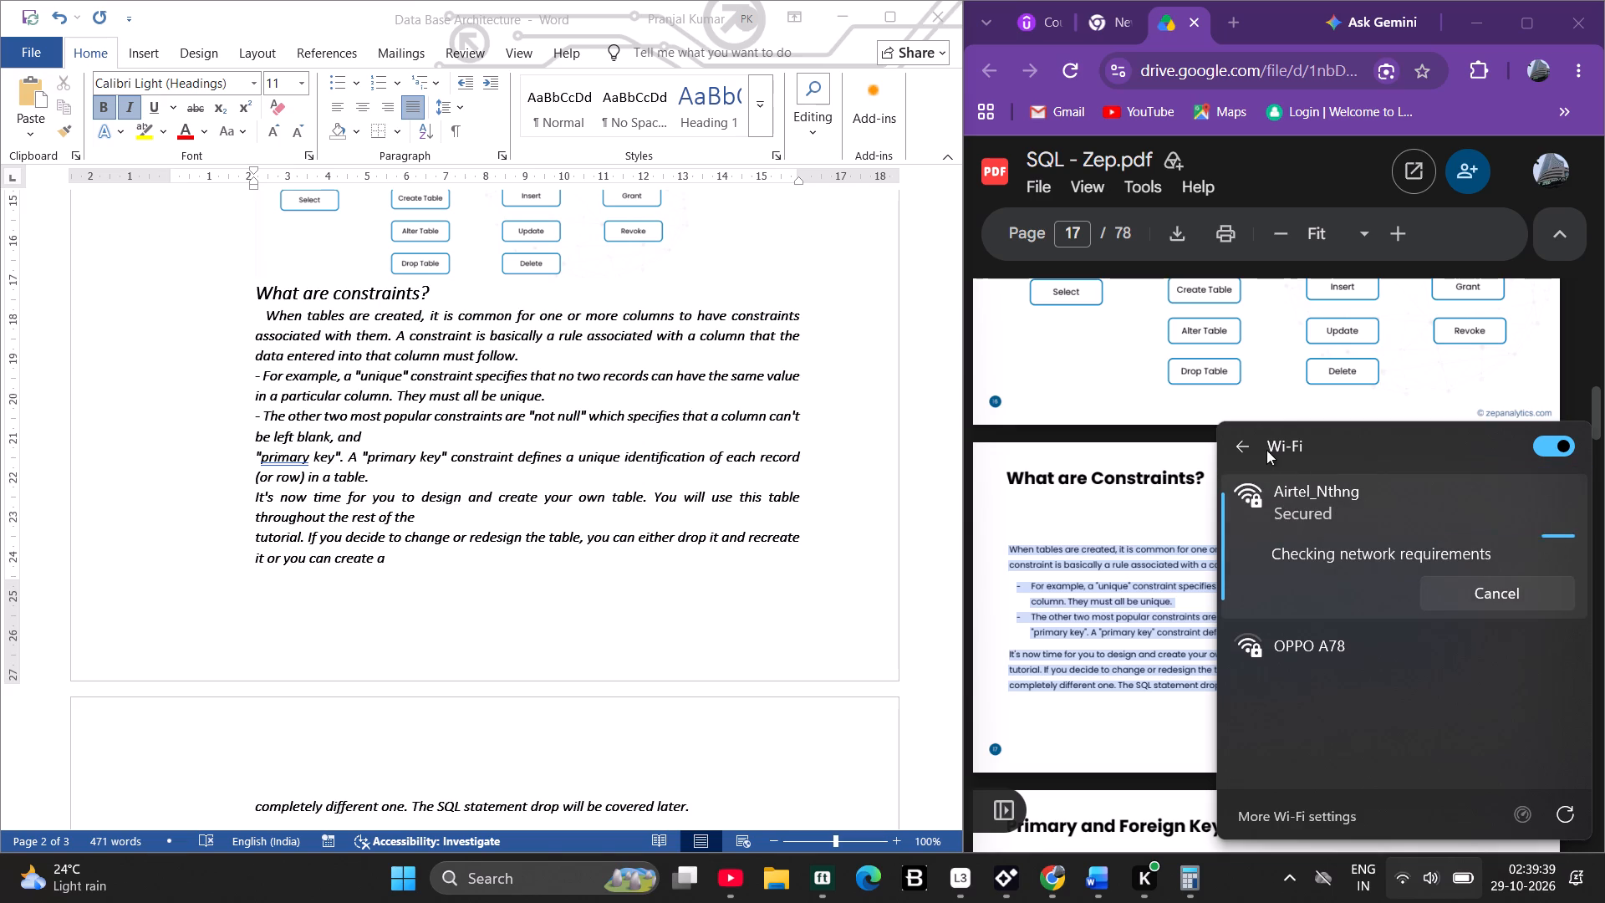
{"action": "left_click", "coordinate": [1243, 444]}
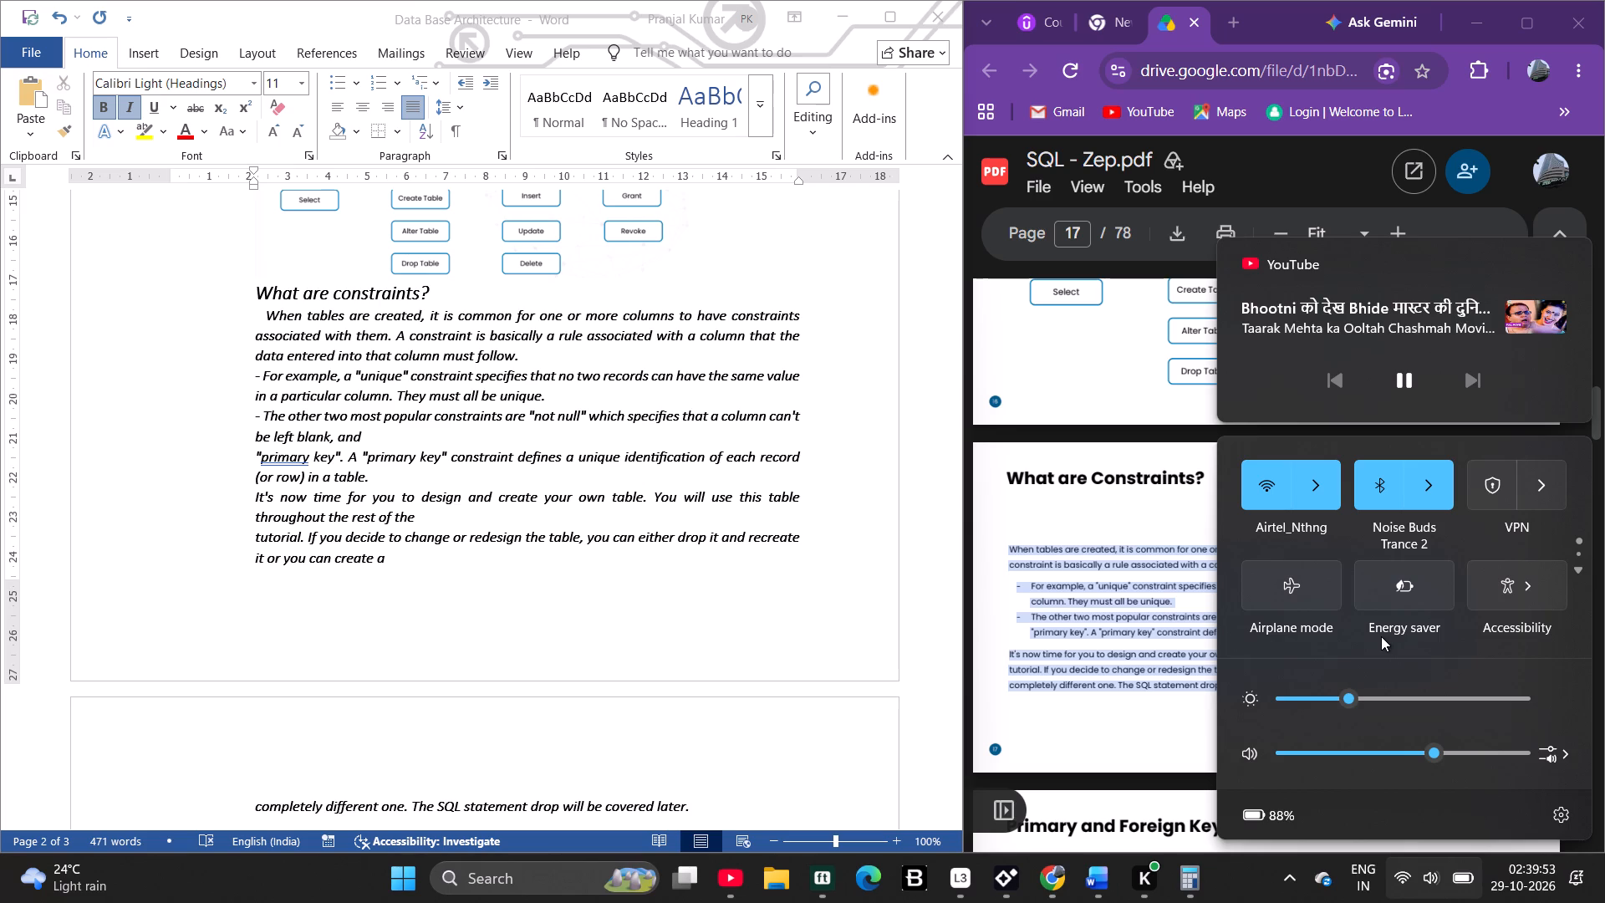
{"action": "left_click", "coordinate": [1135, 574]}
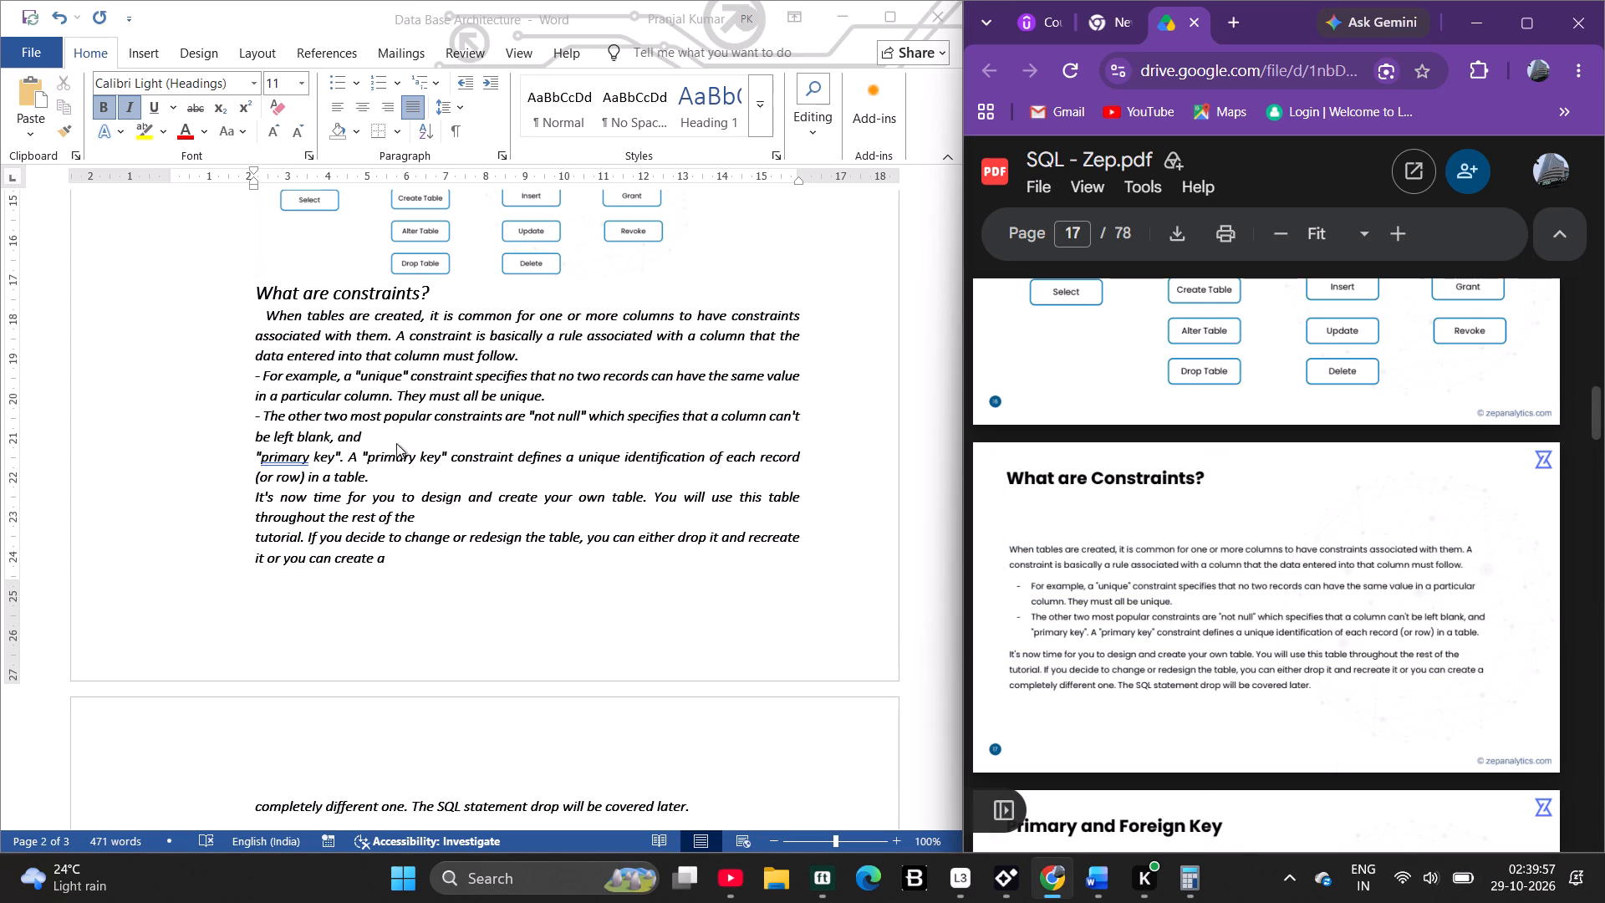
In the Word document, join the "primary key" line to "be left blank, and" in the second dashed point, with one space between.
{"action": "left_click", "coordinate": [271, 458]}
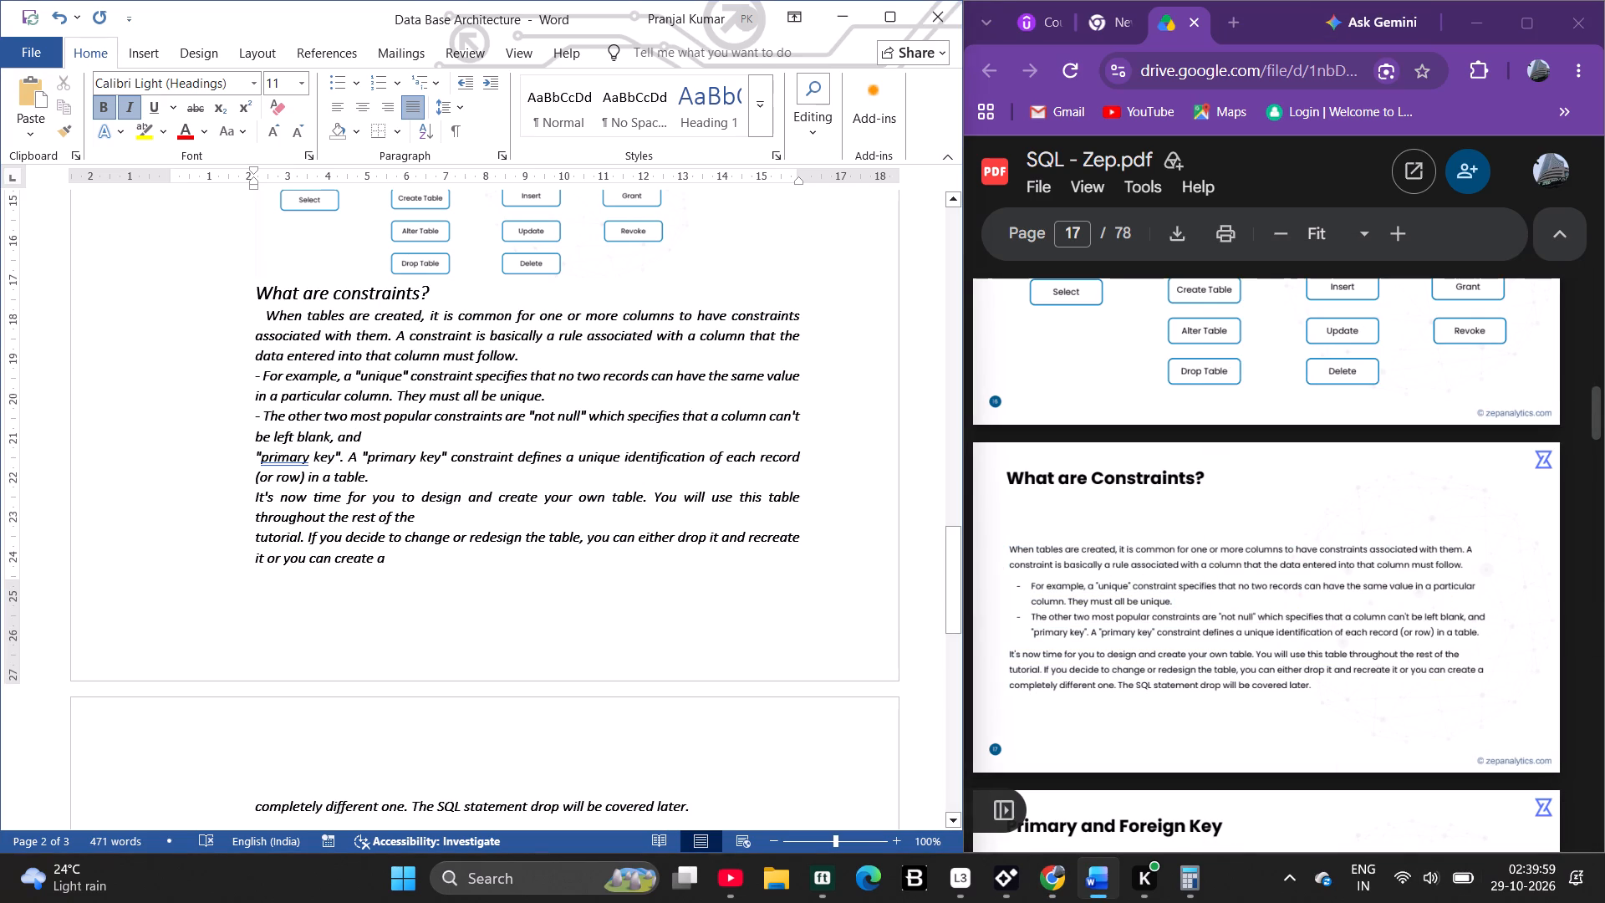
{"action": "left_click", "coordinate": [257, 458]}
{"action": "key", "text": "BackSpace"}
{"action": "key", "text": "BackSpace"}
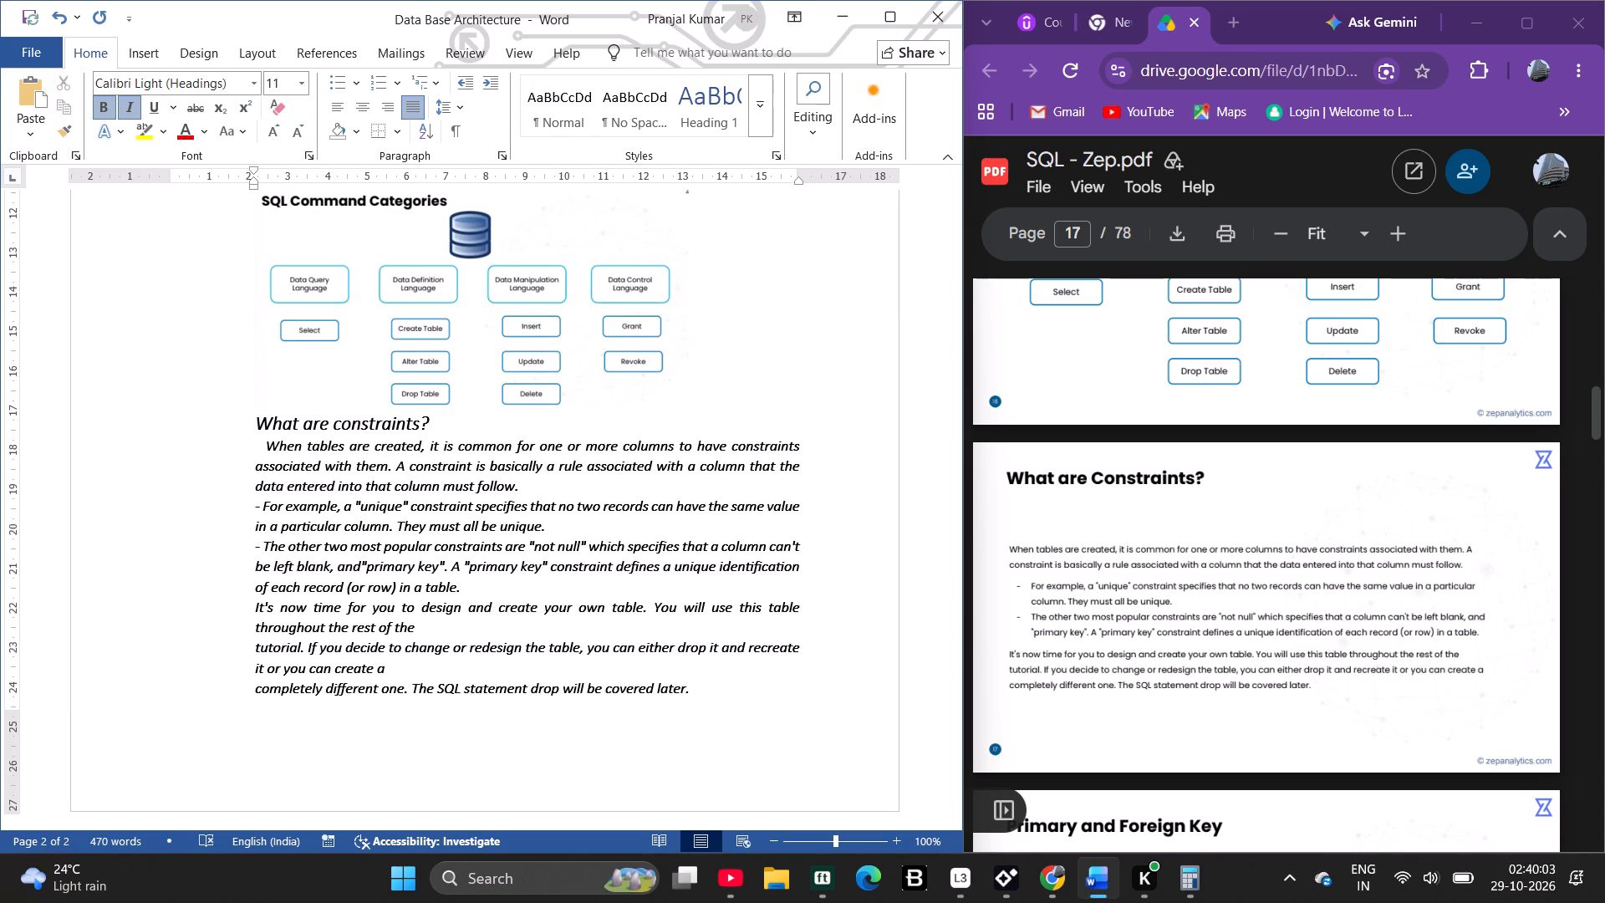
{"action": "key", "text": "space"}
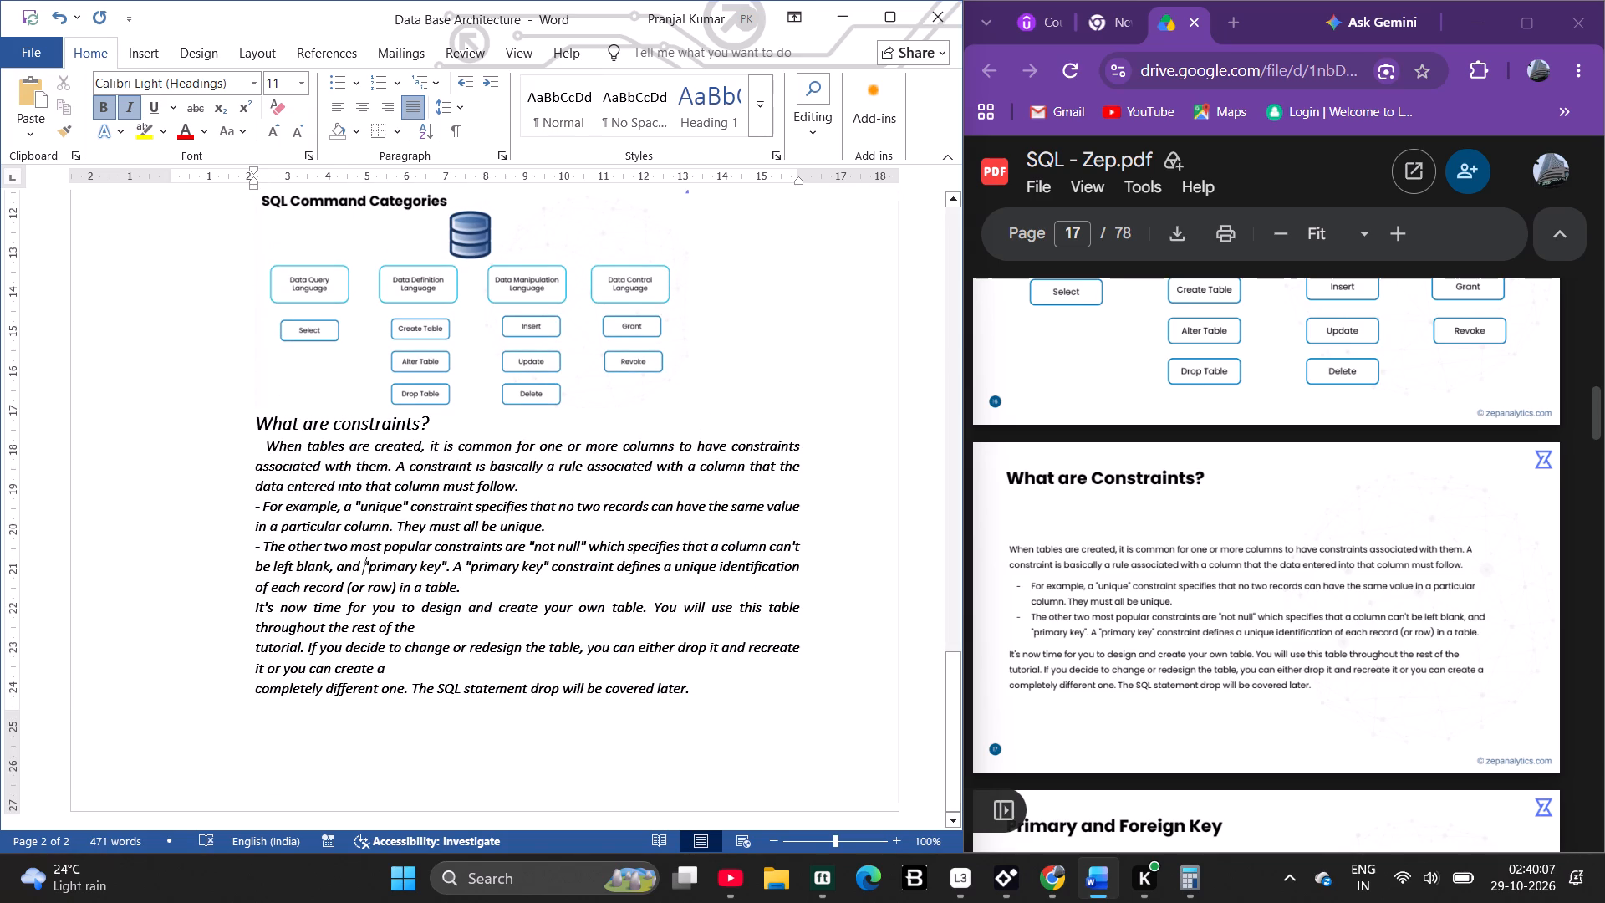
Join the broken lines of the "It's now time for you to design" paragraph before "tutorial" and "completely", with one space at each join.
{"action": "left_click", "coordinate": [257, 649]}
{"action": "key", "text": "BackSpace"}
{"action": "key", "text": "BackSpace"}
{"action": "key", "text": "space"}
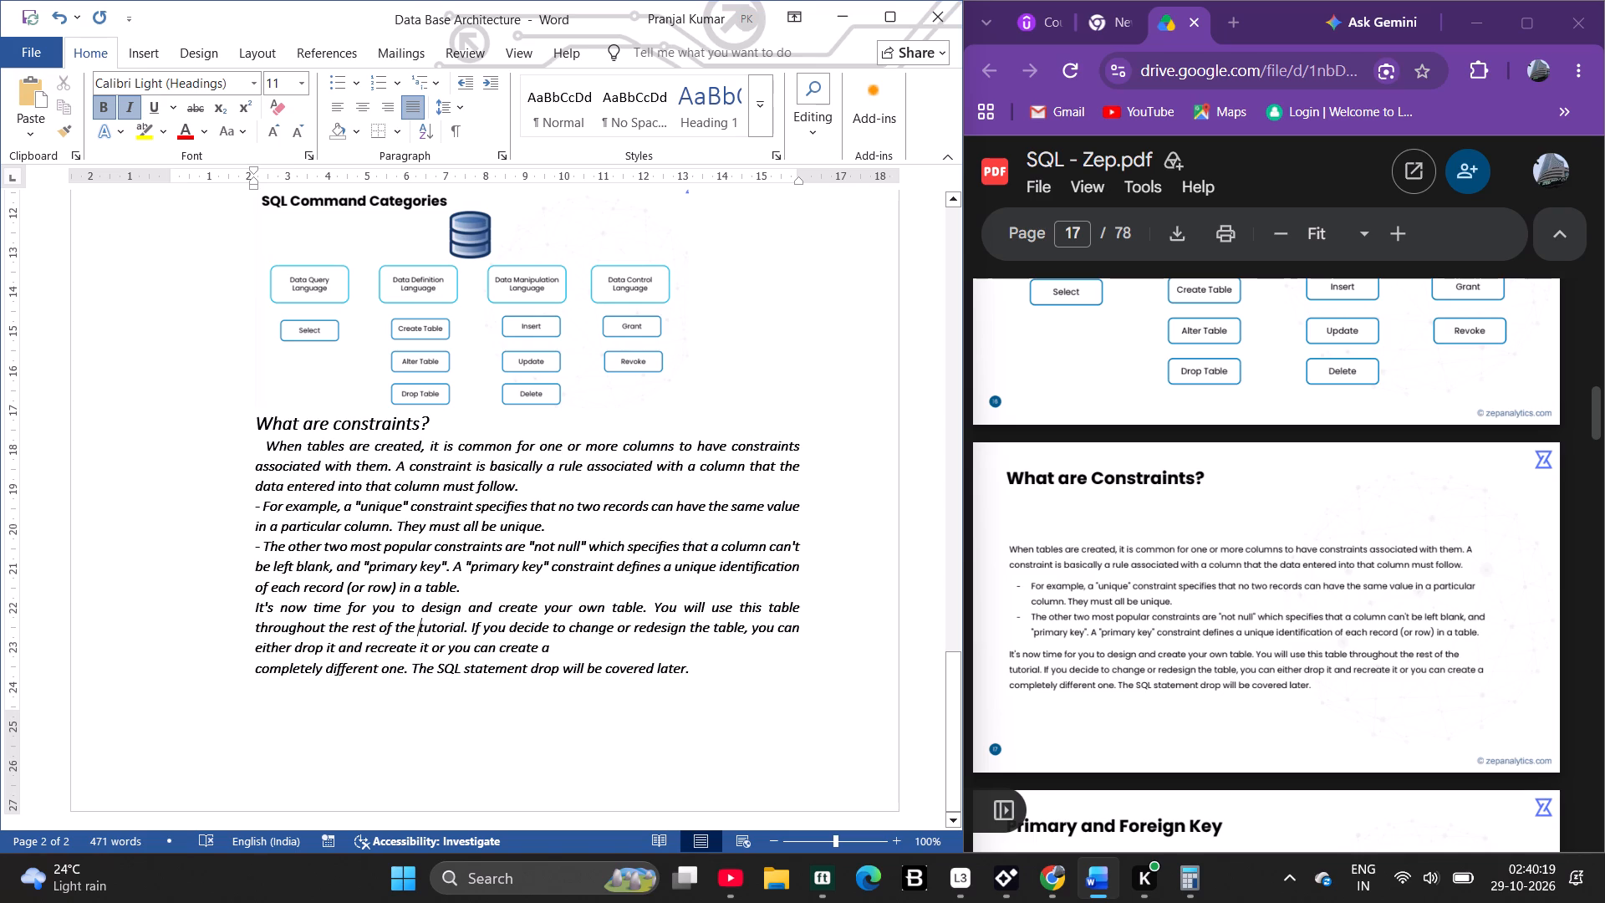
{"action": "left_click", "coordinate": [256, 669]}
{"action": "key", "text": "BackSpace"}
{"action": "key", "text": "BackSpace"}
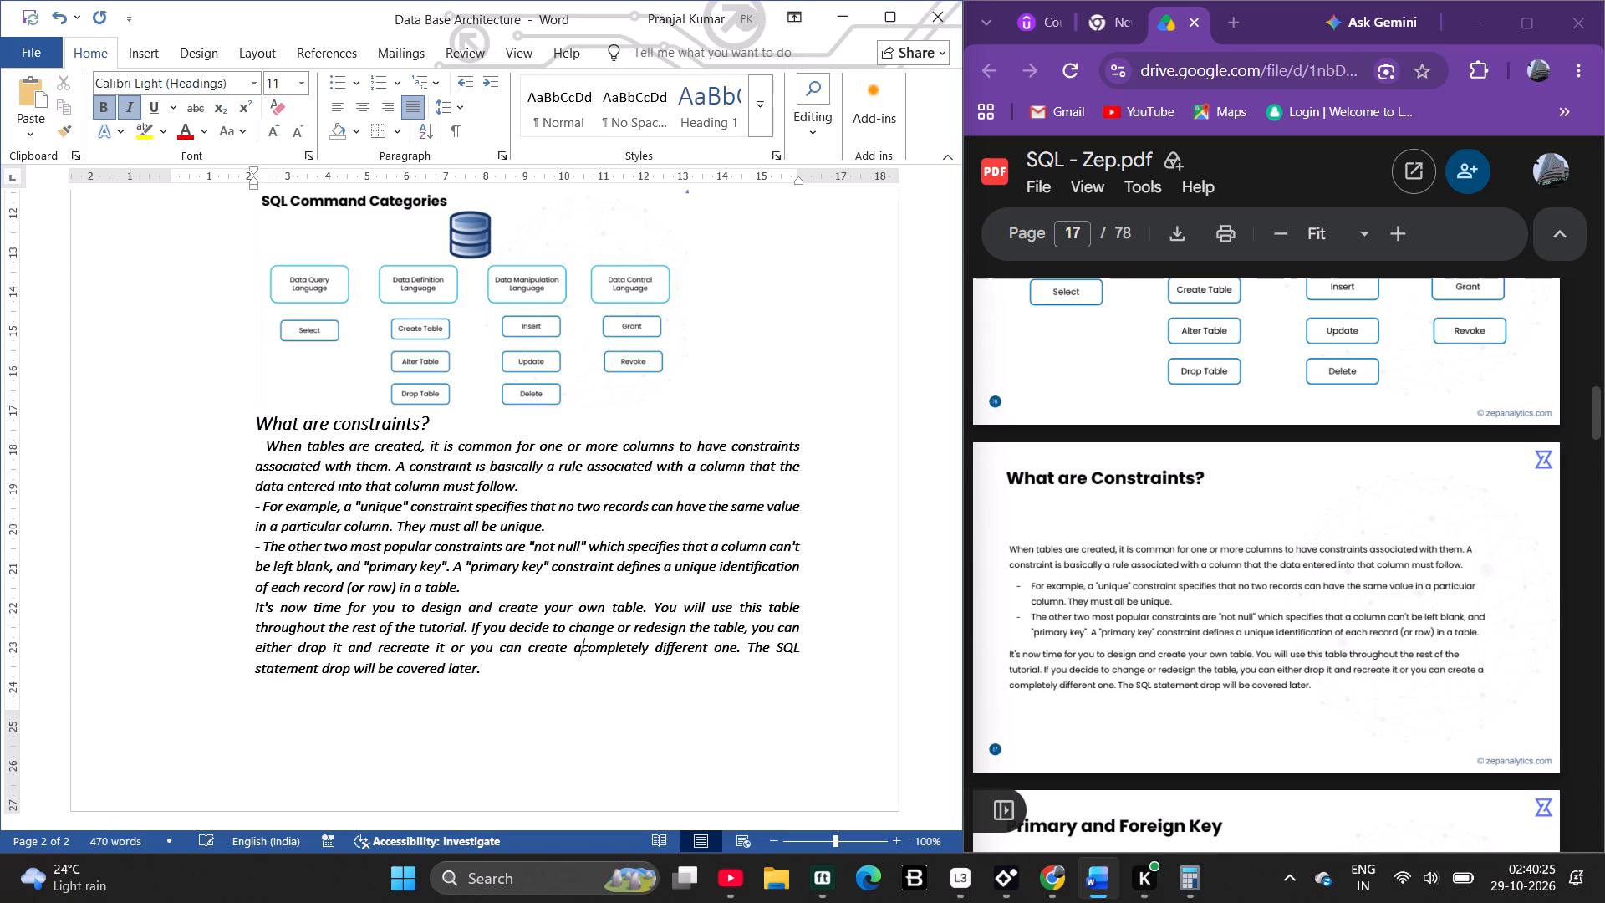
{"action": "key", "text": "space"}
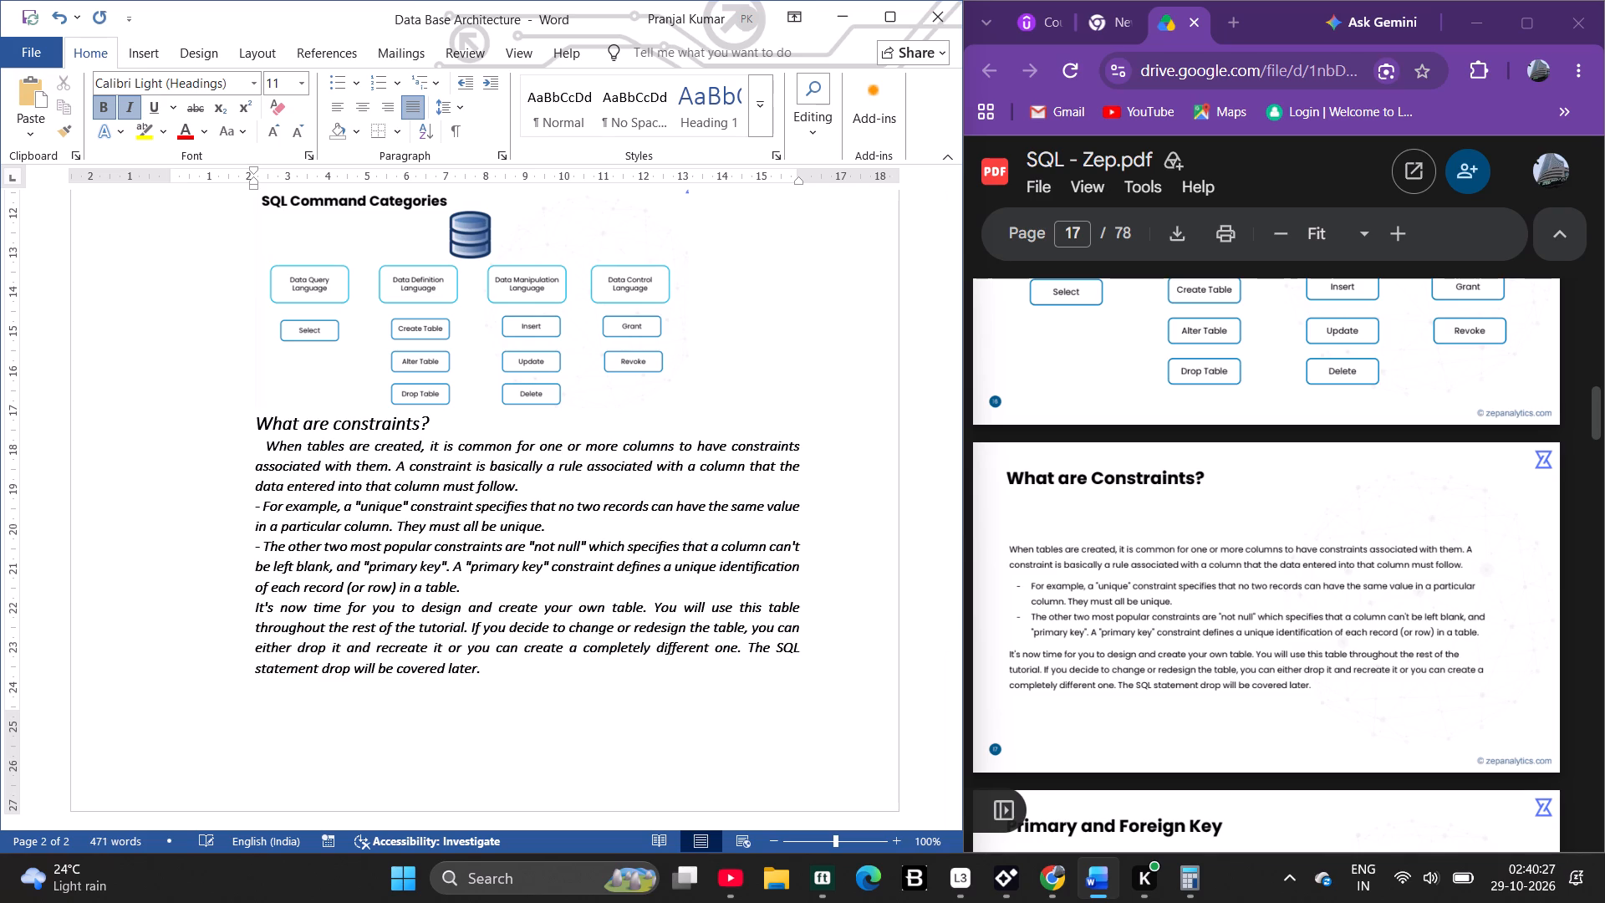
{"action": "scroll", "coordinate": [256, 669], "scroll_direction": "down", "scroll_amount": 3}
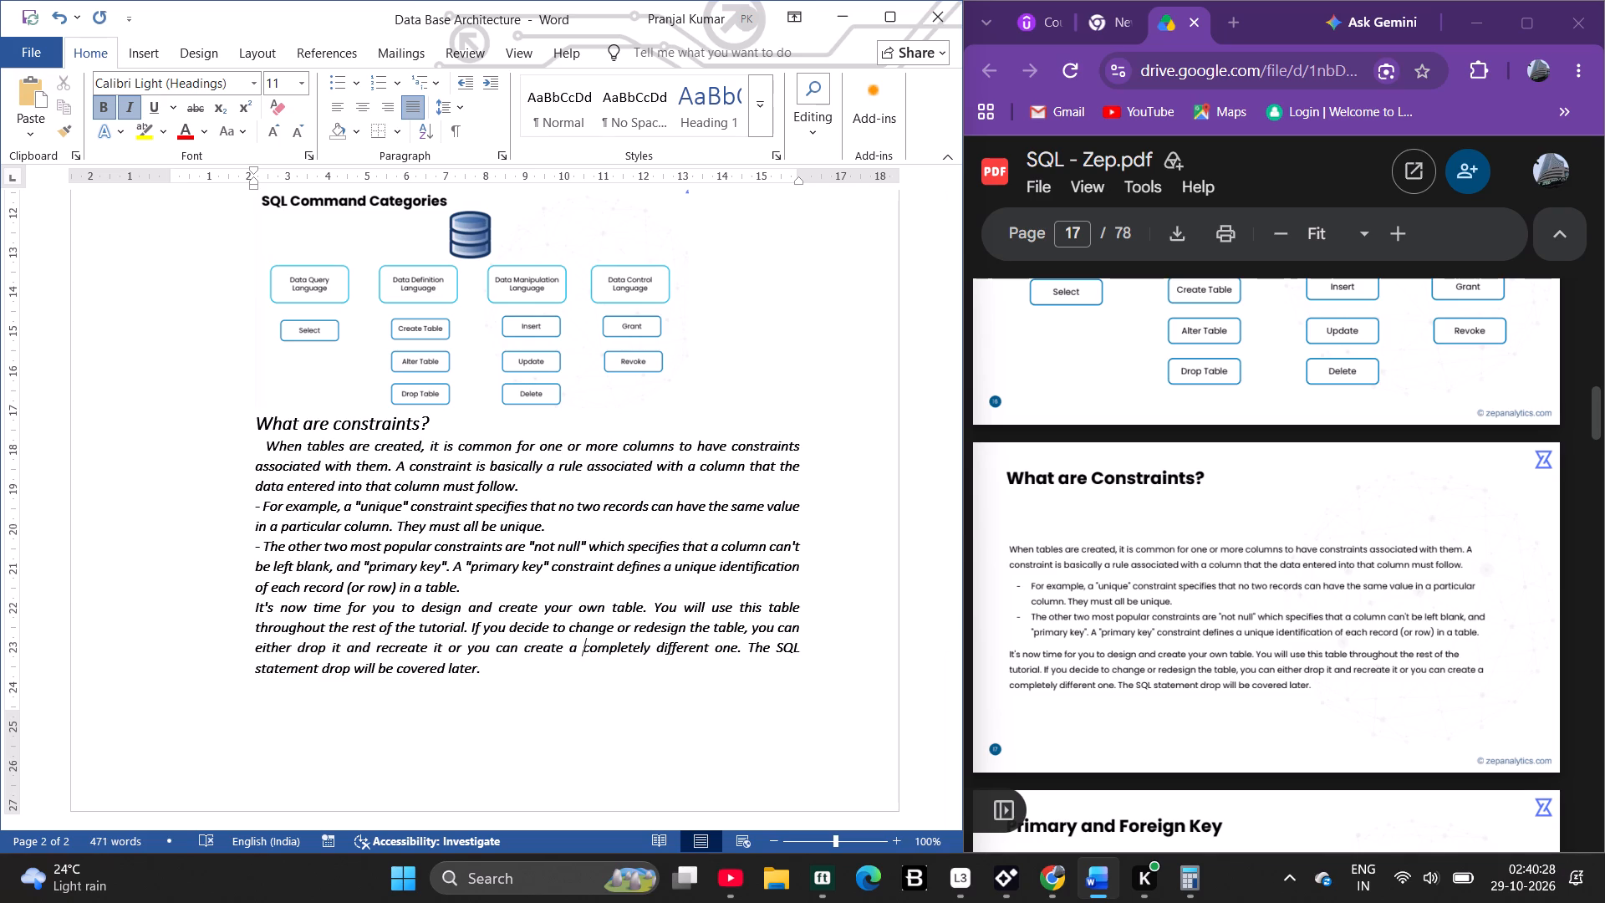
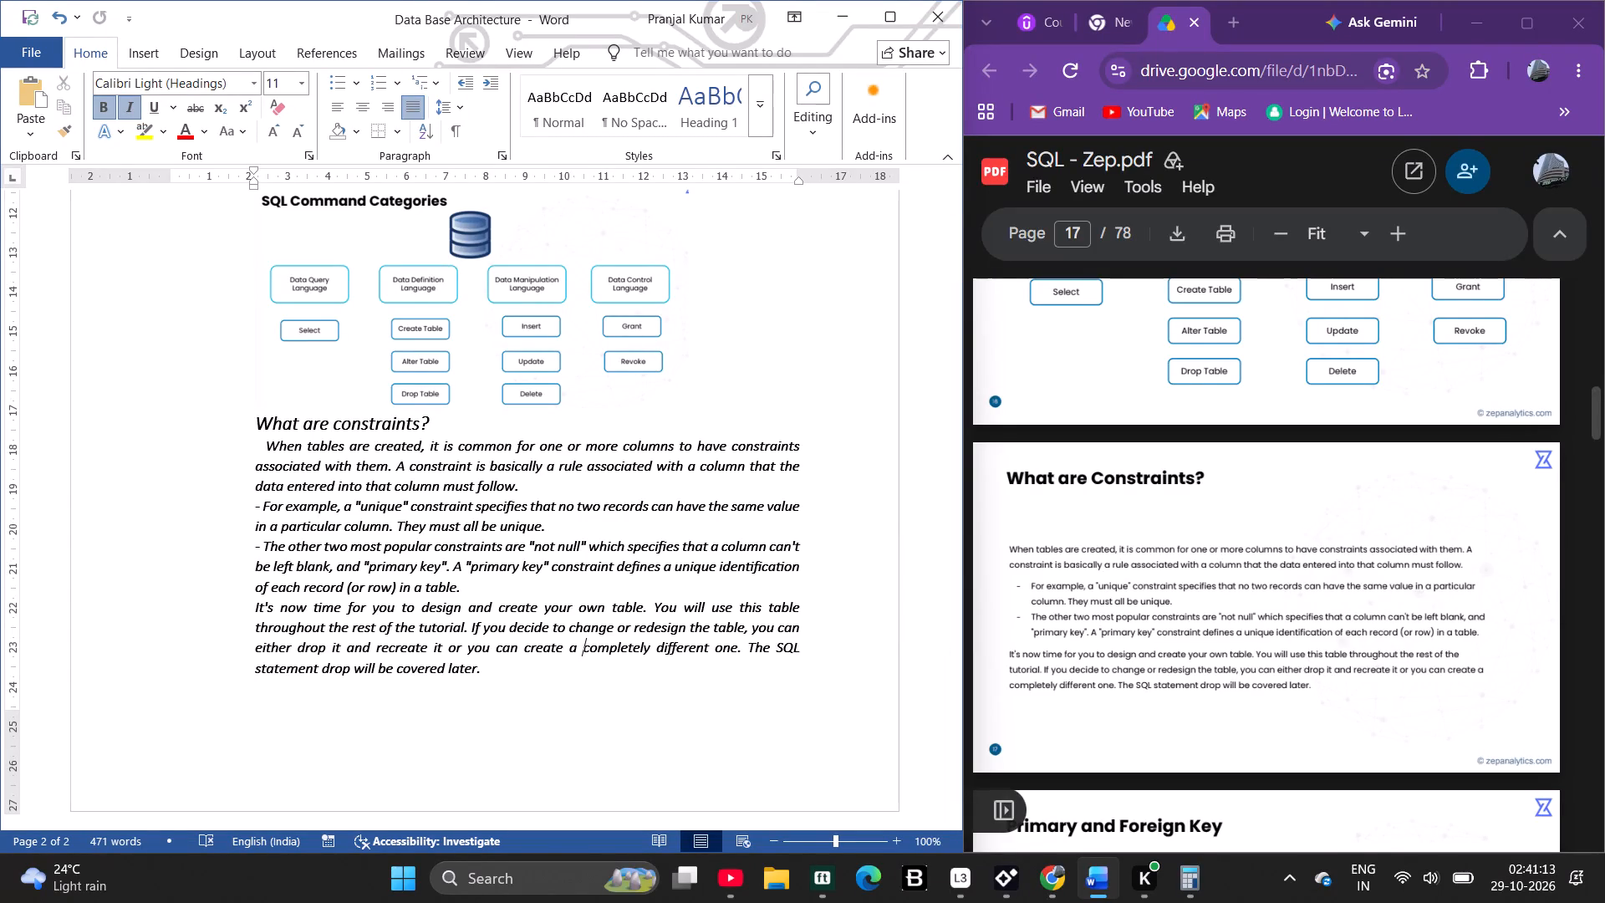
Remove the bold formatting from the constraints body text, from "When tables are created" through "covered later".
{"action": "scroll", "coordinate": [1256, 655], "scroll_direction": "down", "scroll_amount": 1}
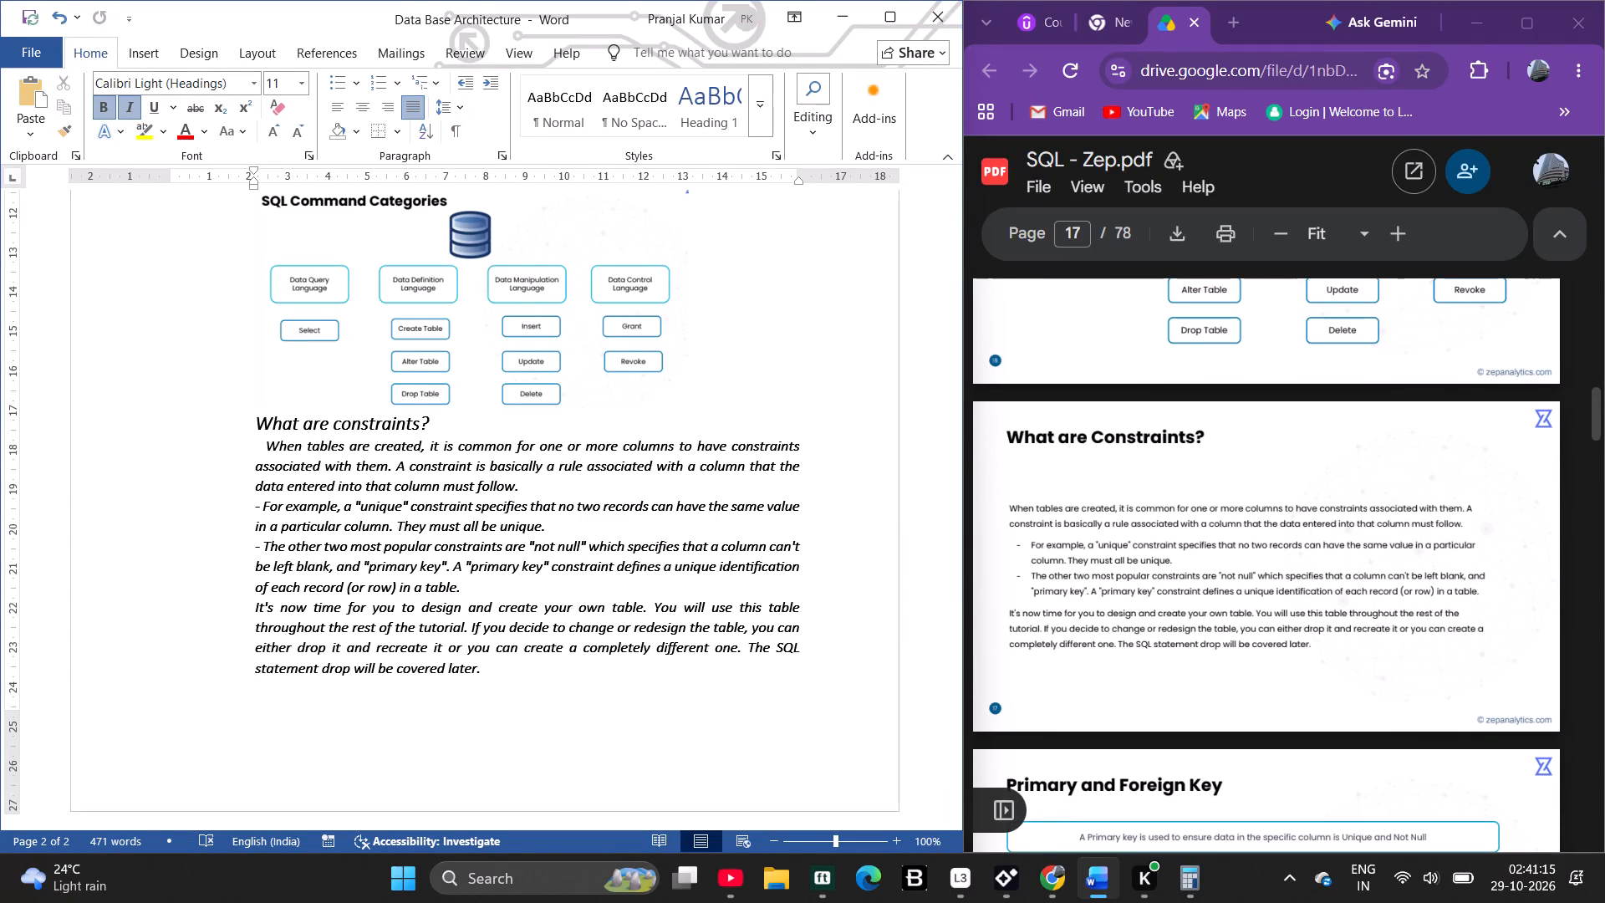
{"action": "scroll", "coordinate": [1106, 653], "scroll_direction": "down", "scroll_amount": 3}
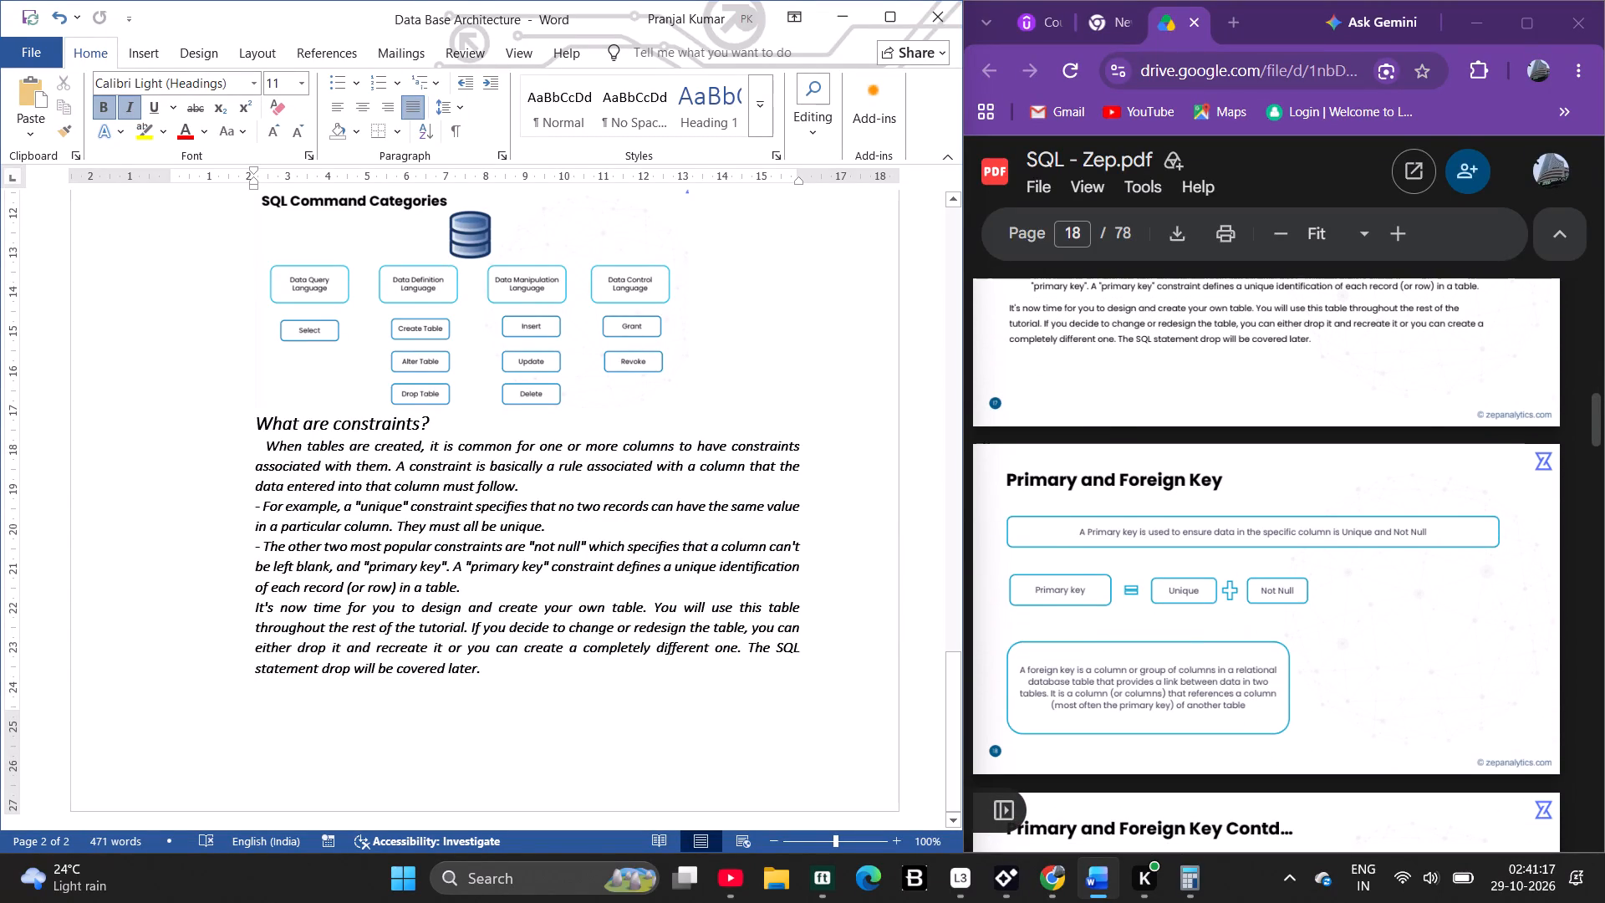
{"action": "left_click_drag", "start_coordinate": [266, 445], "coordinate": [353, 520]}
{"action": "left_click_drag", "start_coordinate": [353, 520], "coordinate": [478, 675]}
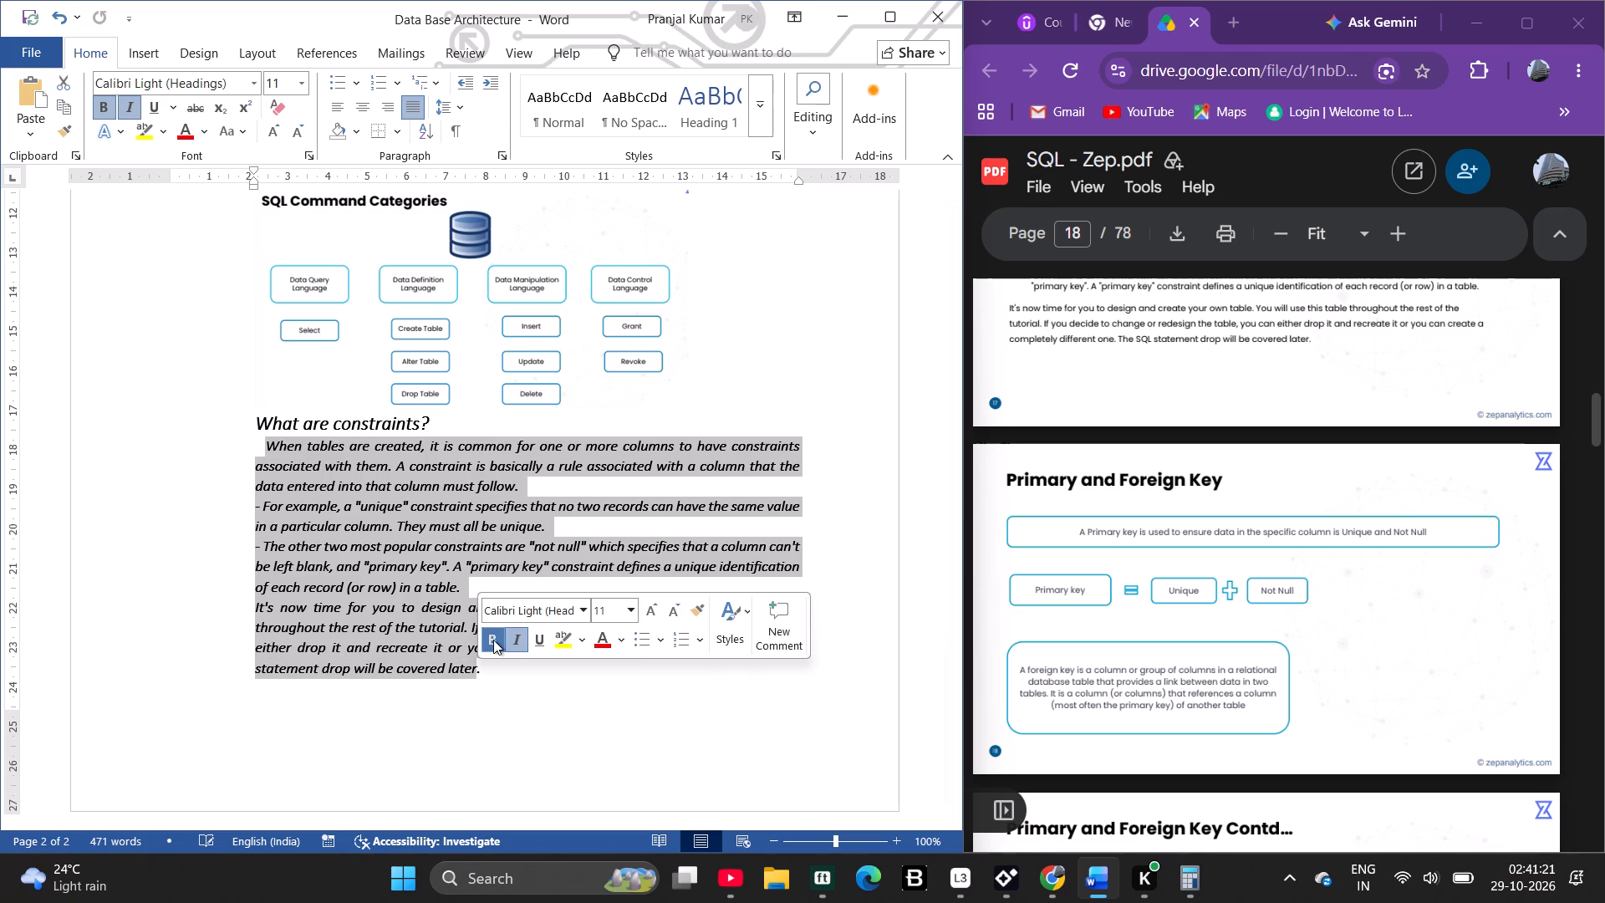
{"action": "left_click", "coordinate": [493, 640]}
{"action": "left_click", "coordinate": [489, 672]}
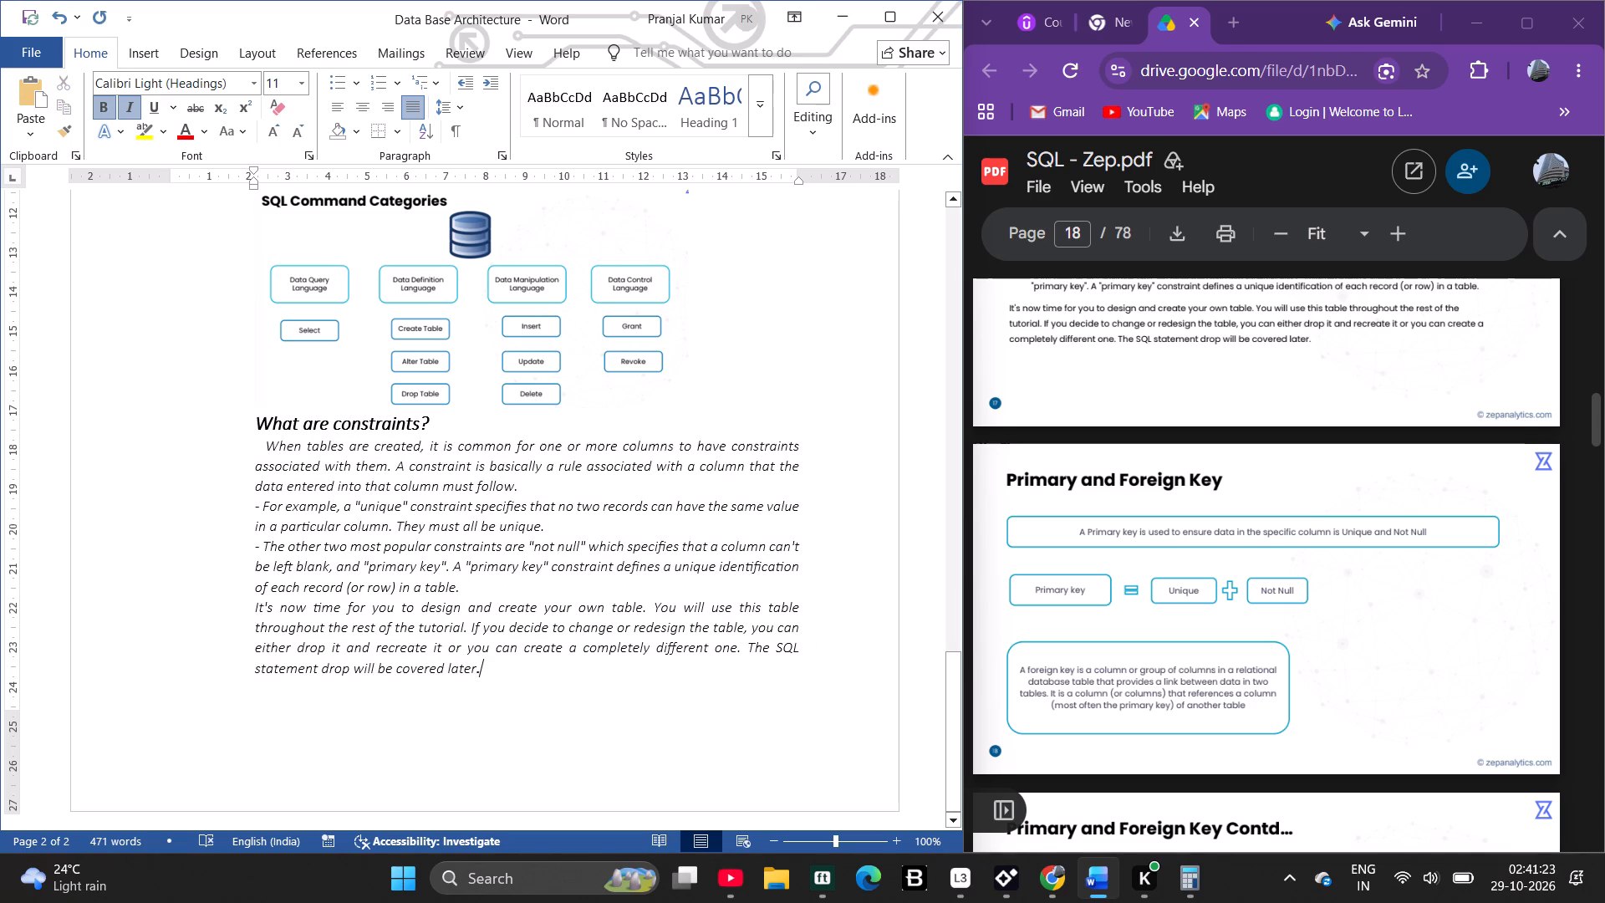
Copy the title "Primary and Foreign Key" from PDF page 18 onto a new line below the constraints text and add " :" after it.
{"action": "key", "text": "Return"}
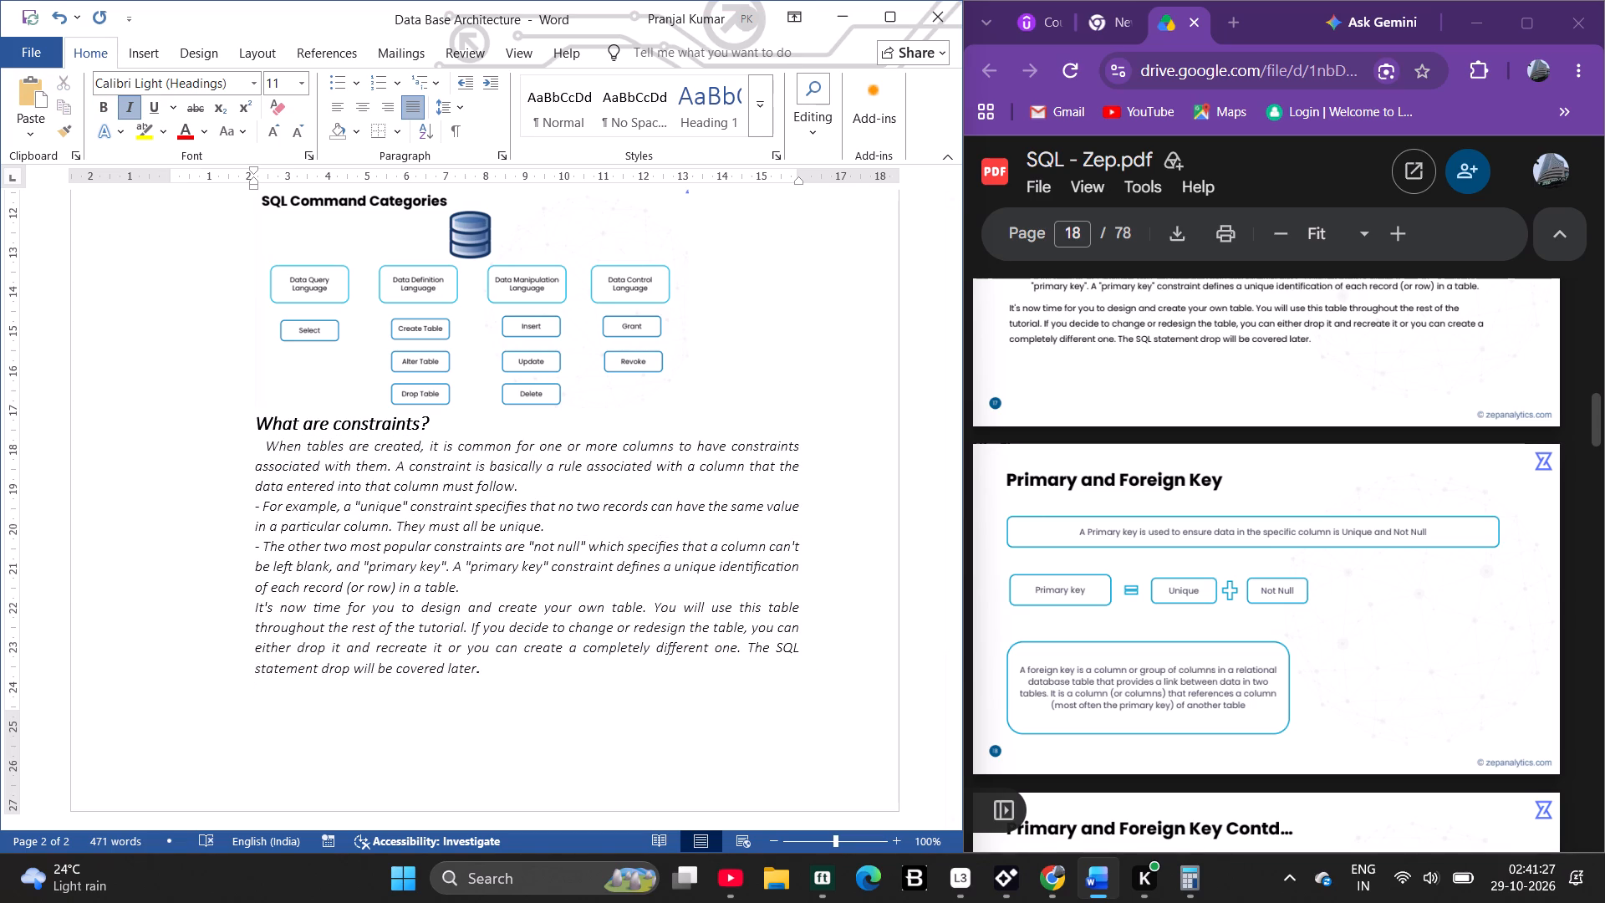
{"action": "left_click", "coordinate": [1011, 478]}
{"action": "left_click_drag", "start_coordinate": [1223, 483], "coordinate": [1205, 486]}
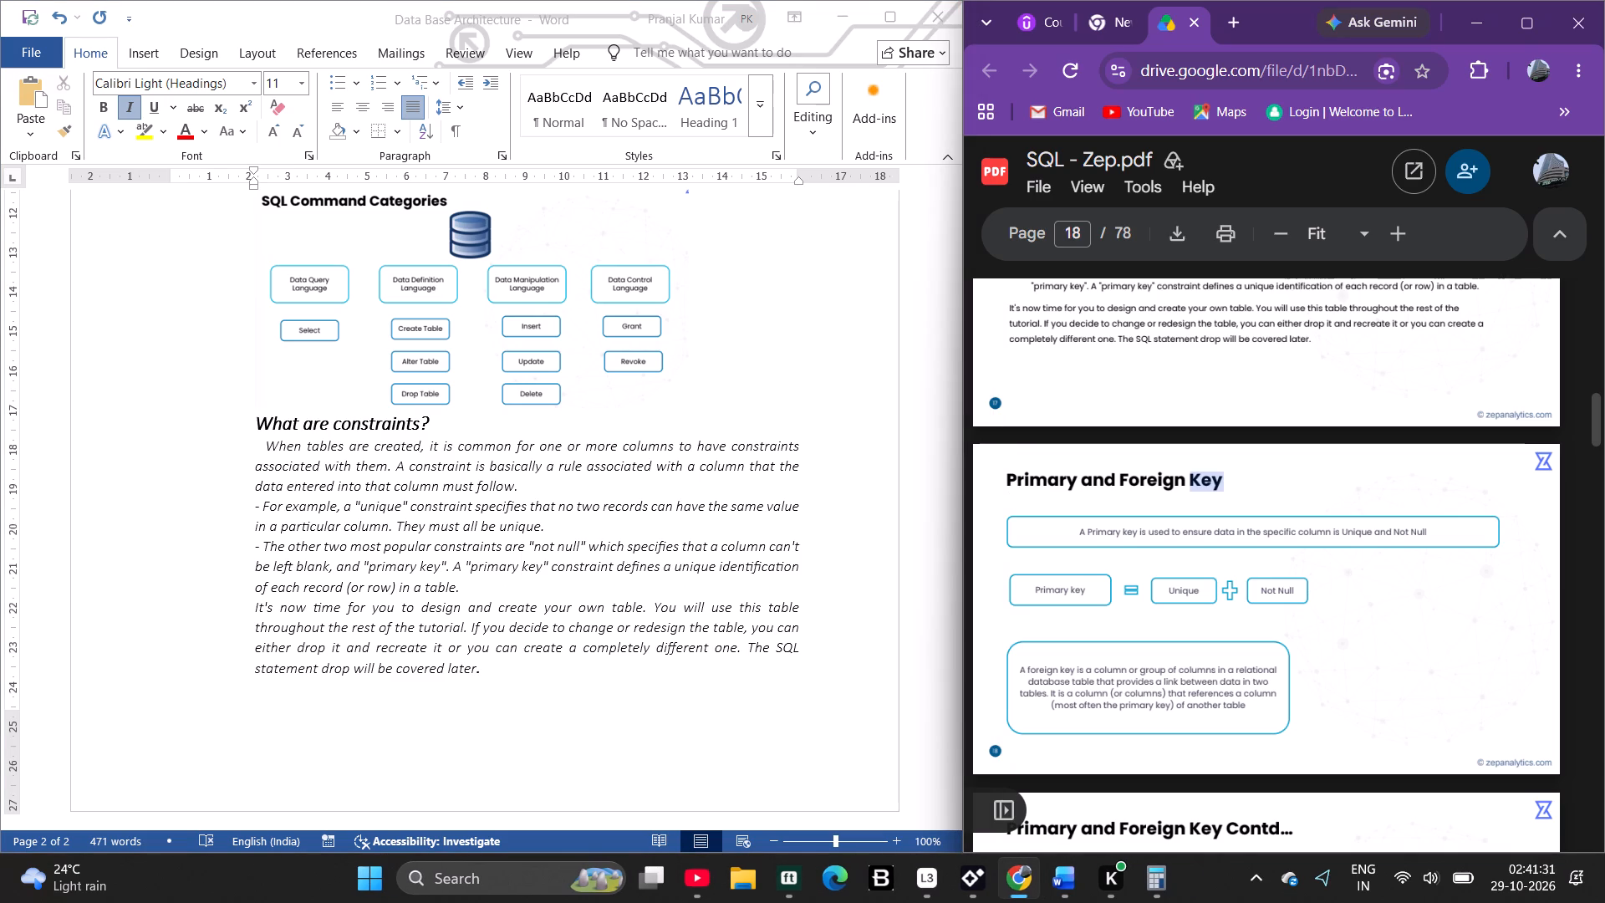
{"action": "left_click_drag", "start_coordinate": [1205, 486], "coordinate": [1037, 477]}
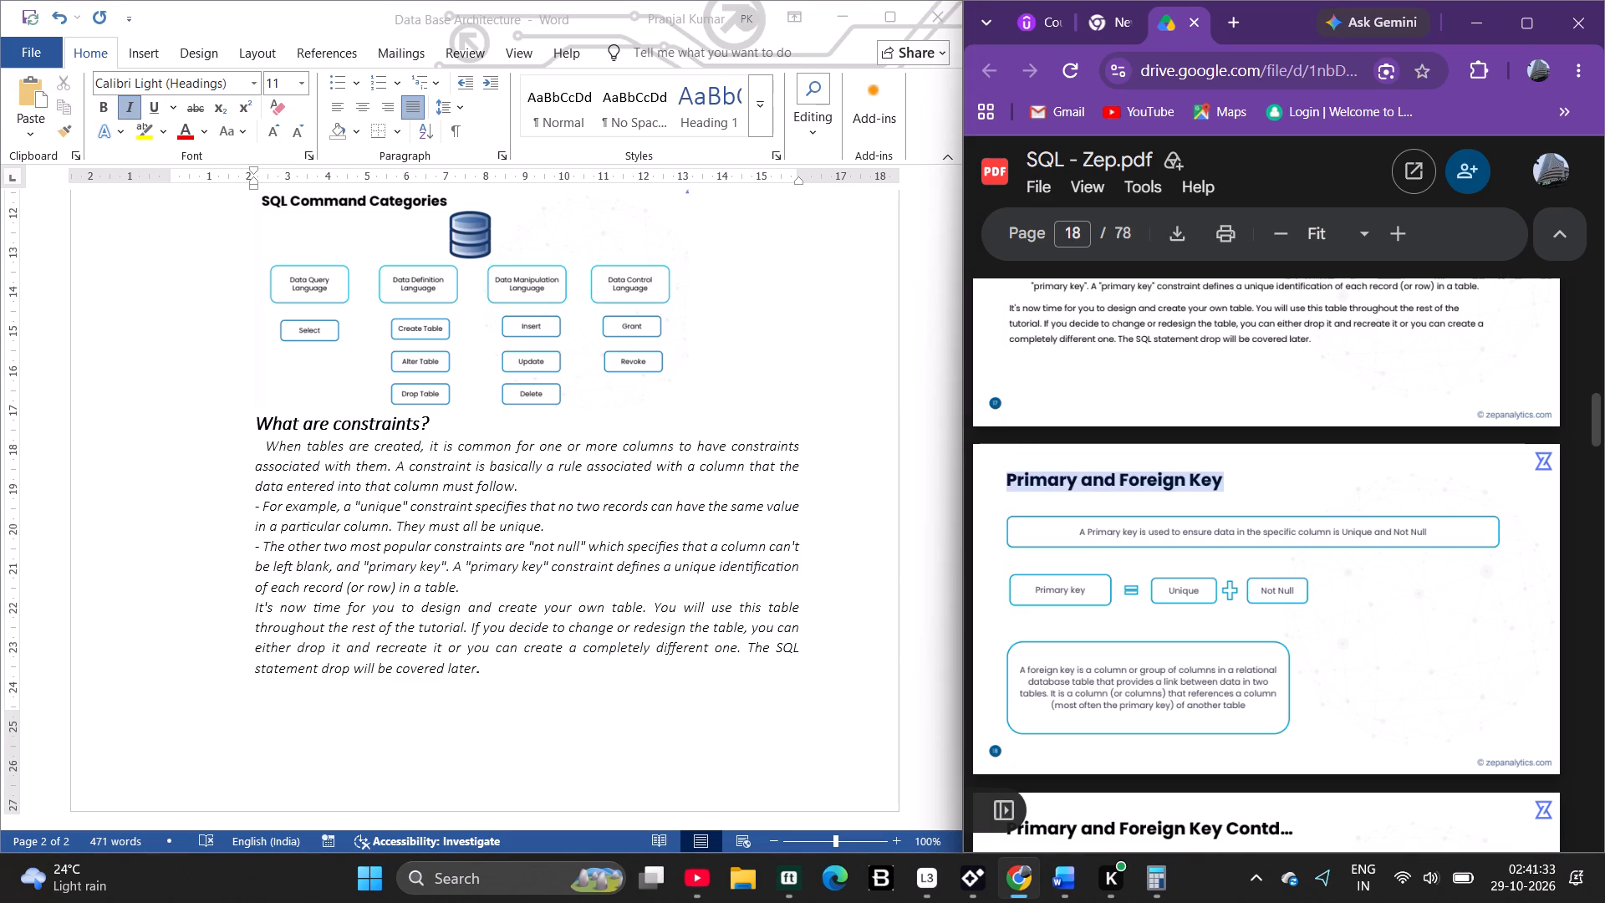
{"action": "key", "text": "ctrl+c"}
{"action": "left_click", "coordinate": [338, 715]}
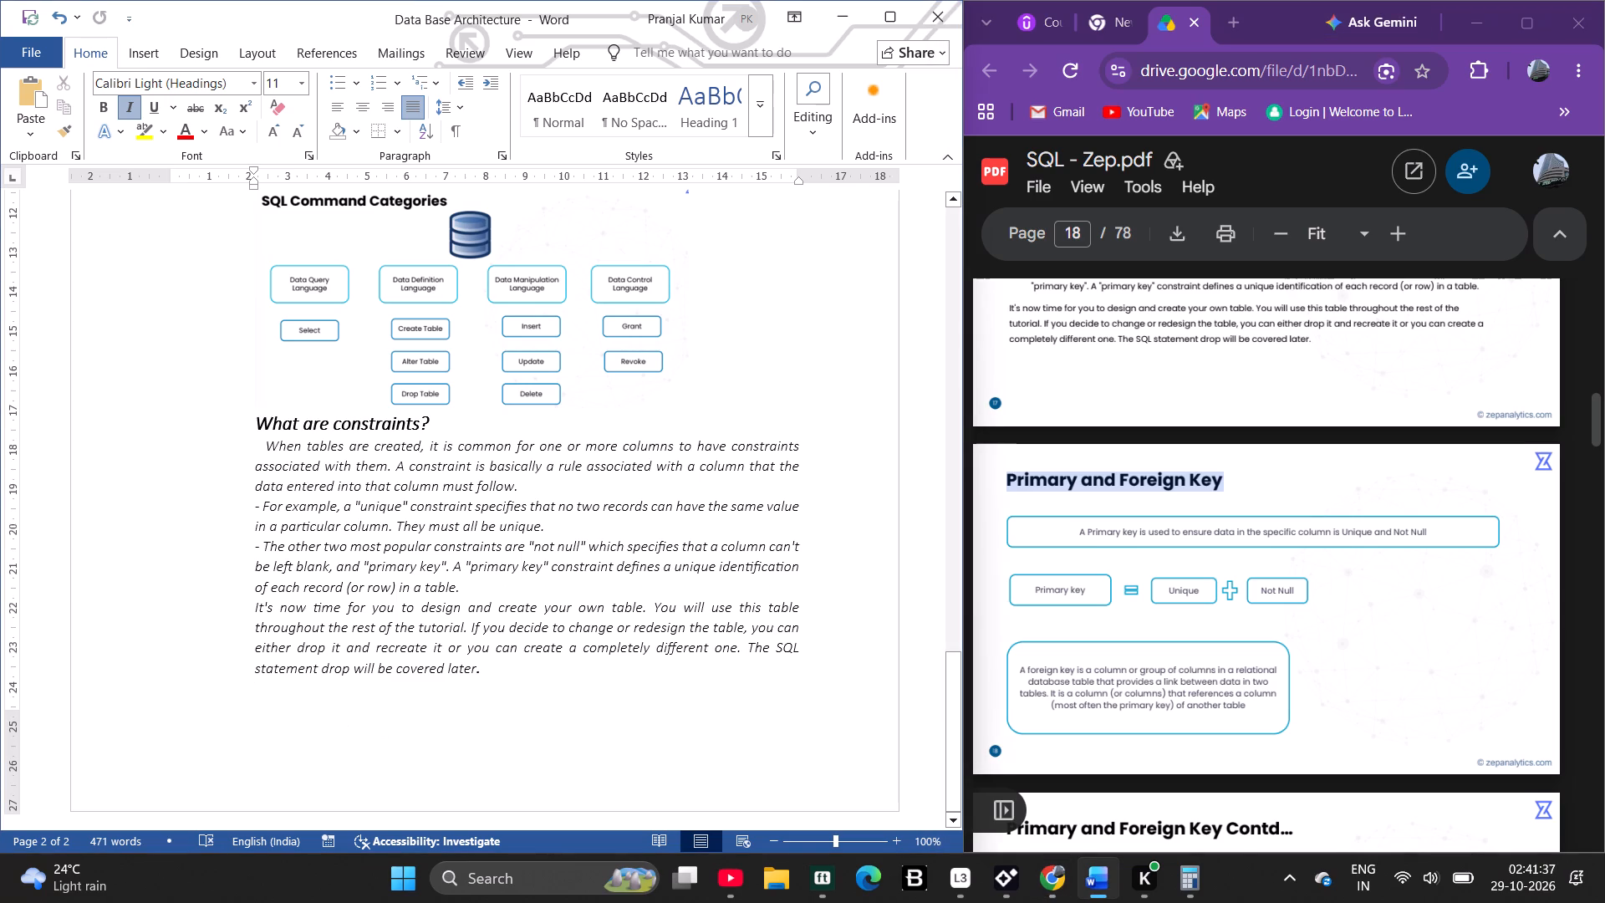
{"action": "key", "text": "ctrl+v"}
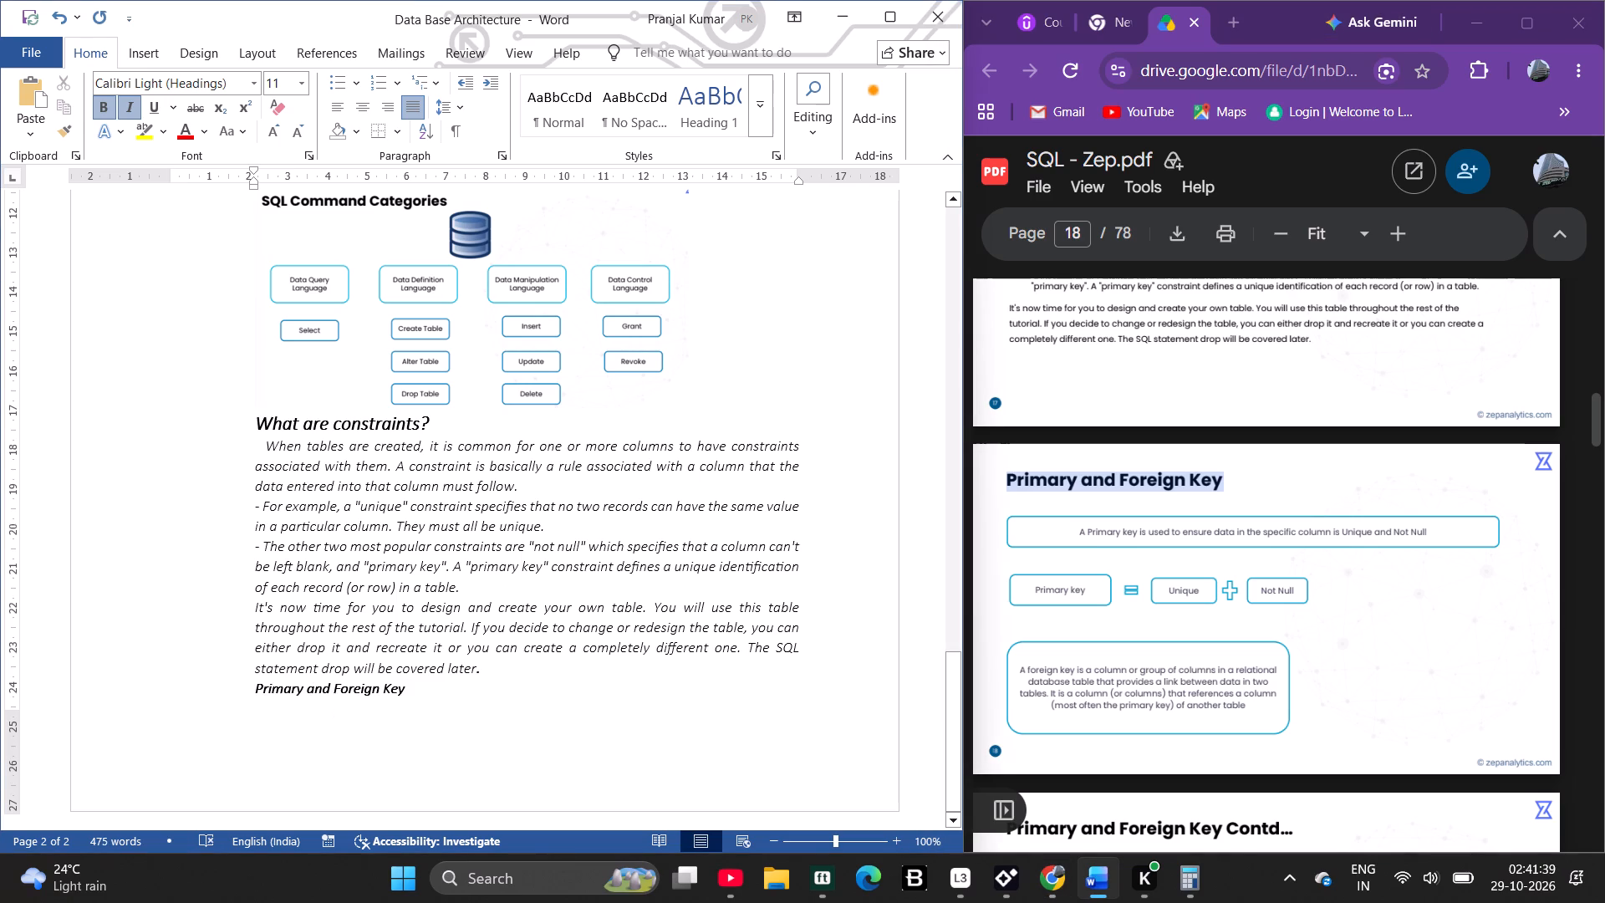
{"action": "key", "text": "space"}
{"action": "key", "text": "shift+colon"}
Copy the boxed sentence "A Primary key is used to ensure data in the specific column is Unique and Not Null" and paste it after the heading's colon.
{"action": "left_click_drag", "start_coordinate": [1079, 533], "coordinate": [1378, 537]}
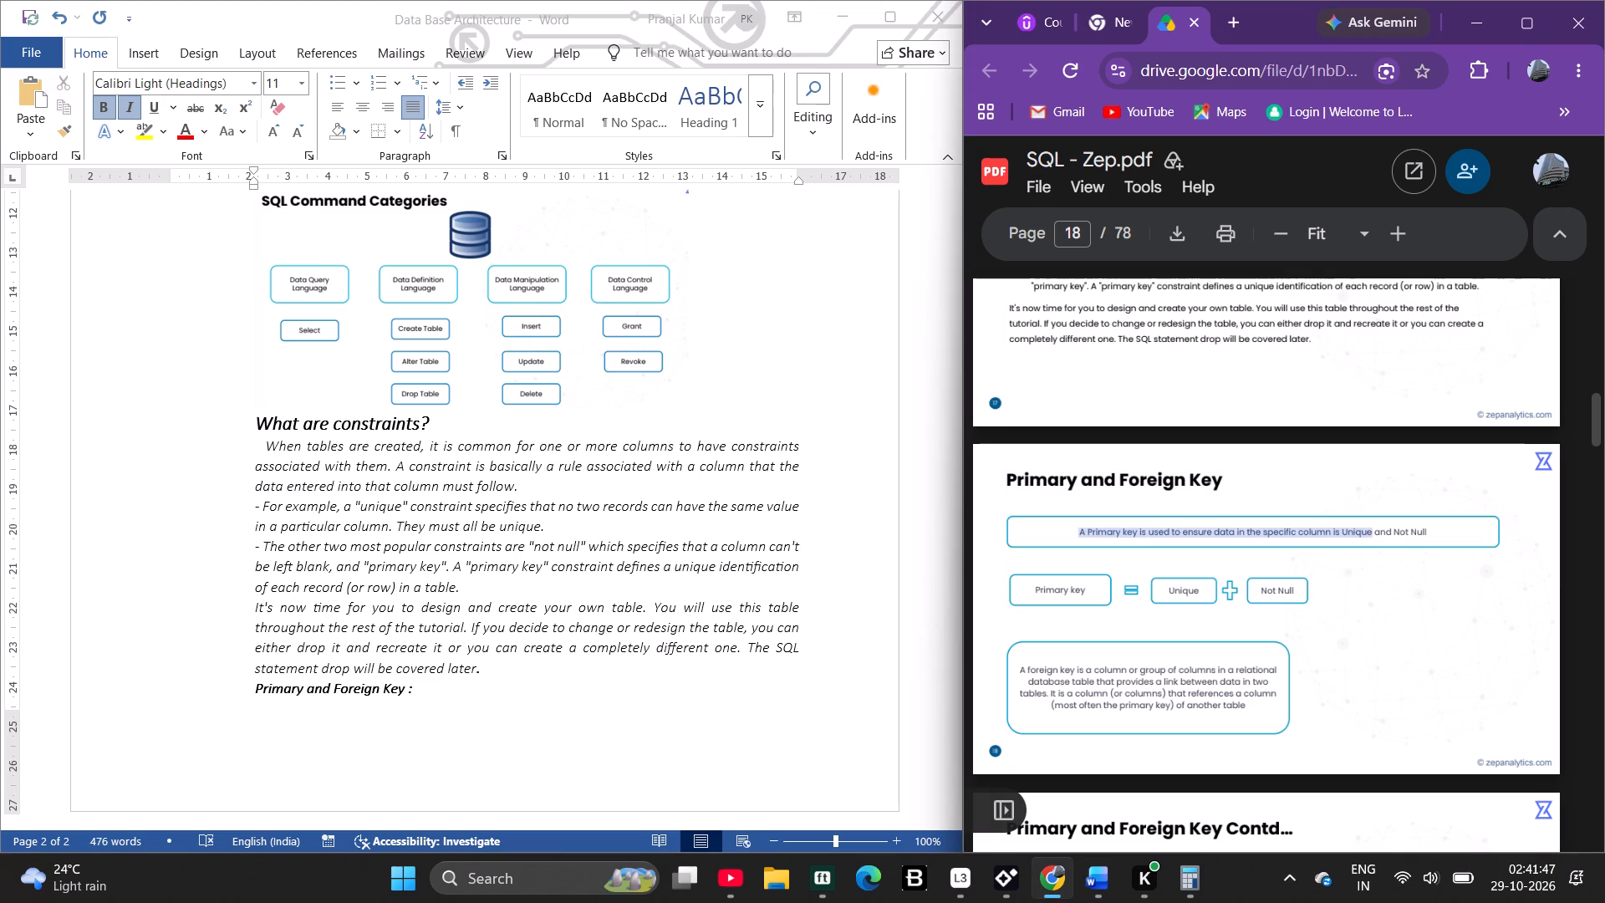
{"action": "left_click_drag", "start_coordinate": [1378, 537], "coordinate": [1444, 544]}
{"action": "key", "text": "ctrl+c"}
{"action": "left_click", "coordinate": [661, 704]}
{"action": "key", "text": "space"}
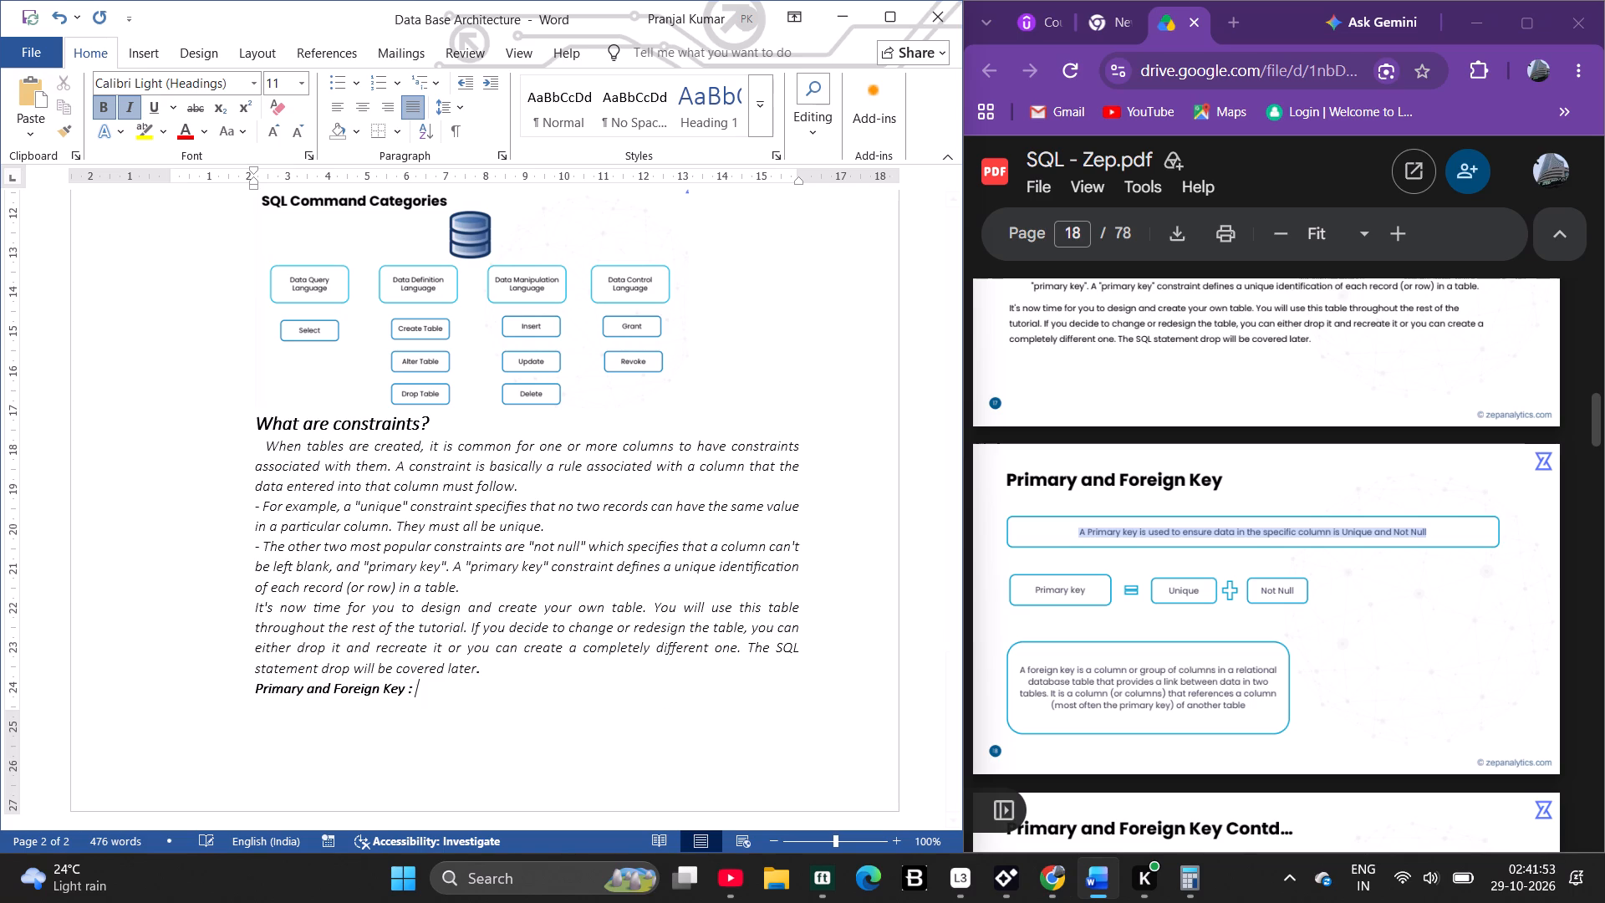
{"action": "key", "text": "ctrl+v"}
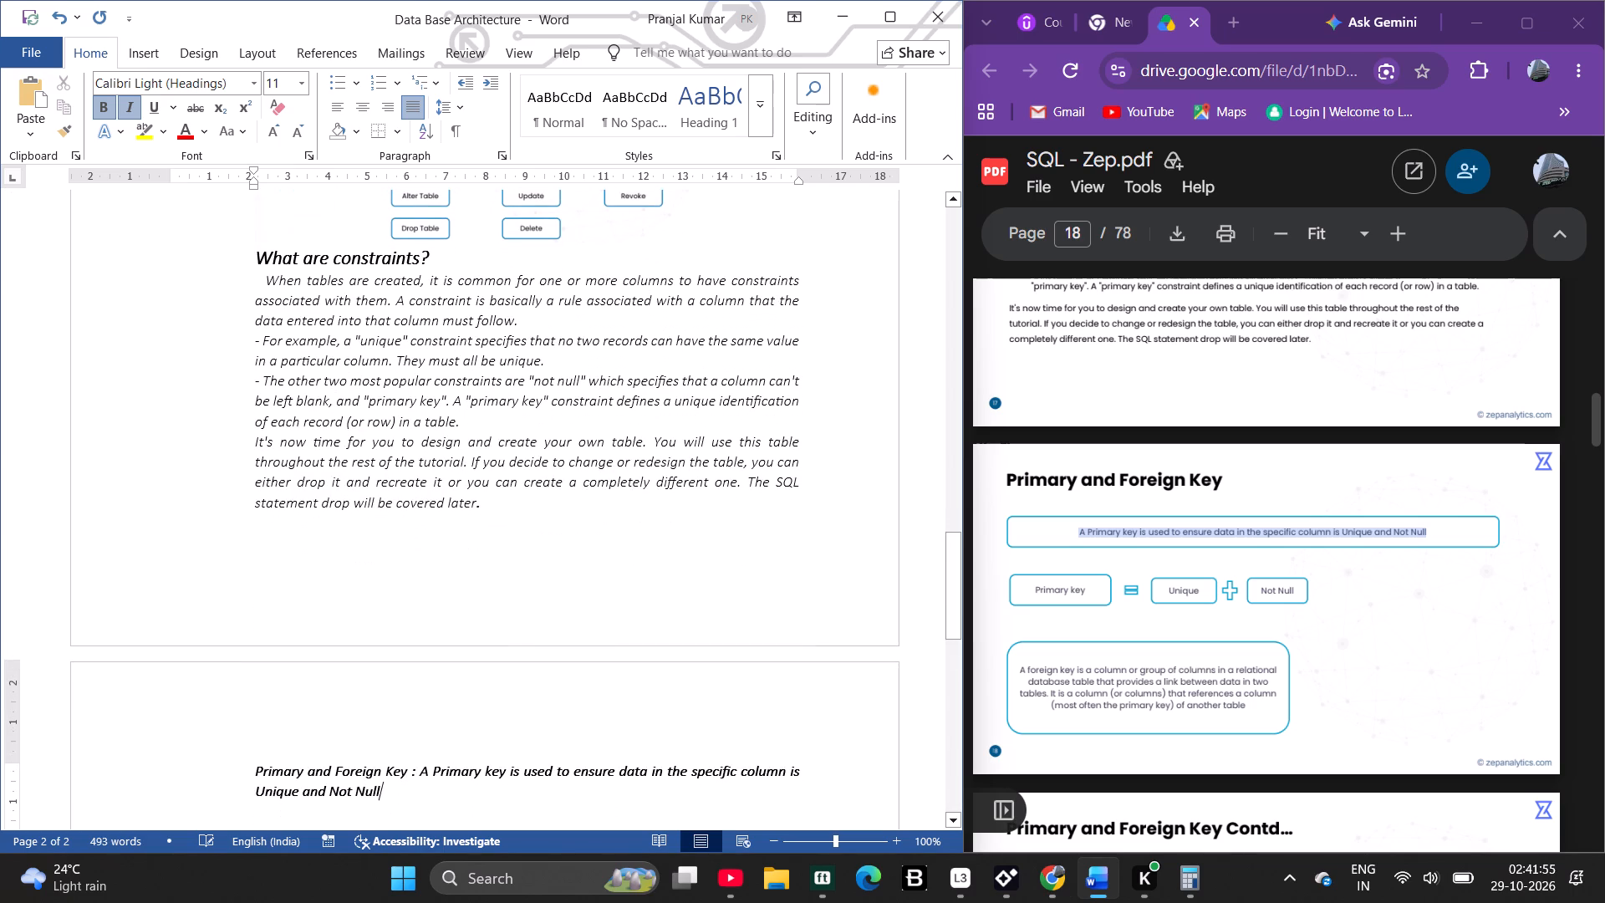
Remove the bold formatting from the colon and the pasted primary key sentence, leaving the heading words bold.
{"action": "scroll", "coordinate": [661, 704], "scroll_direction": "down", "scroll_amount": 1}
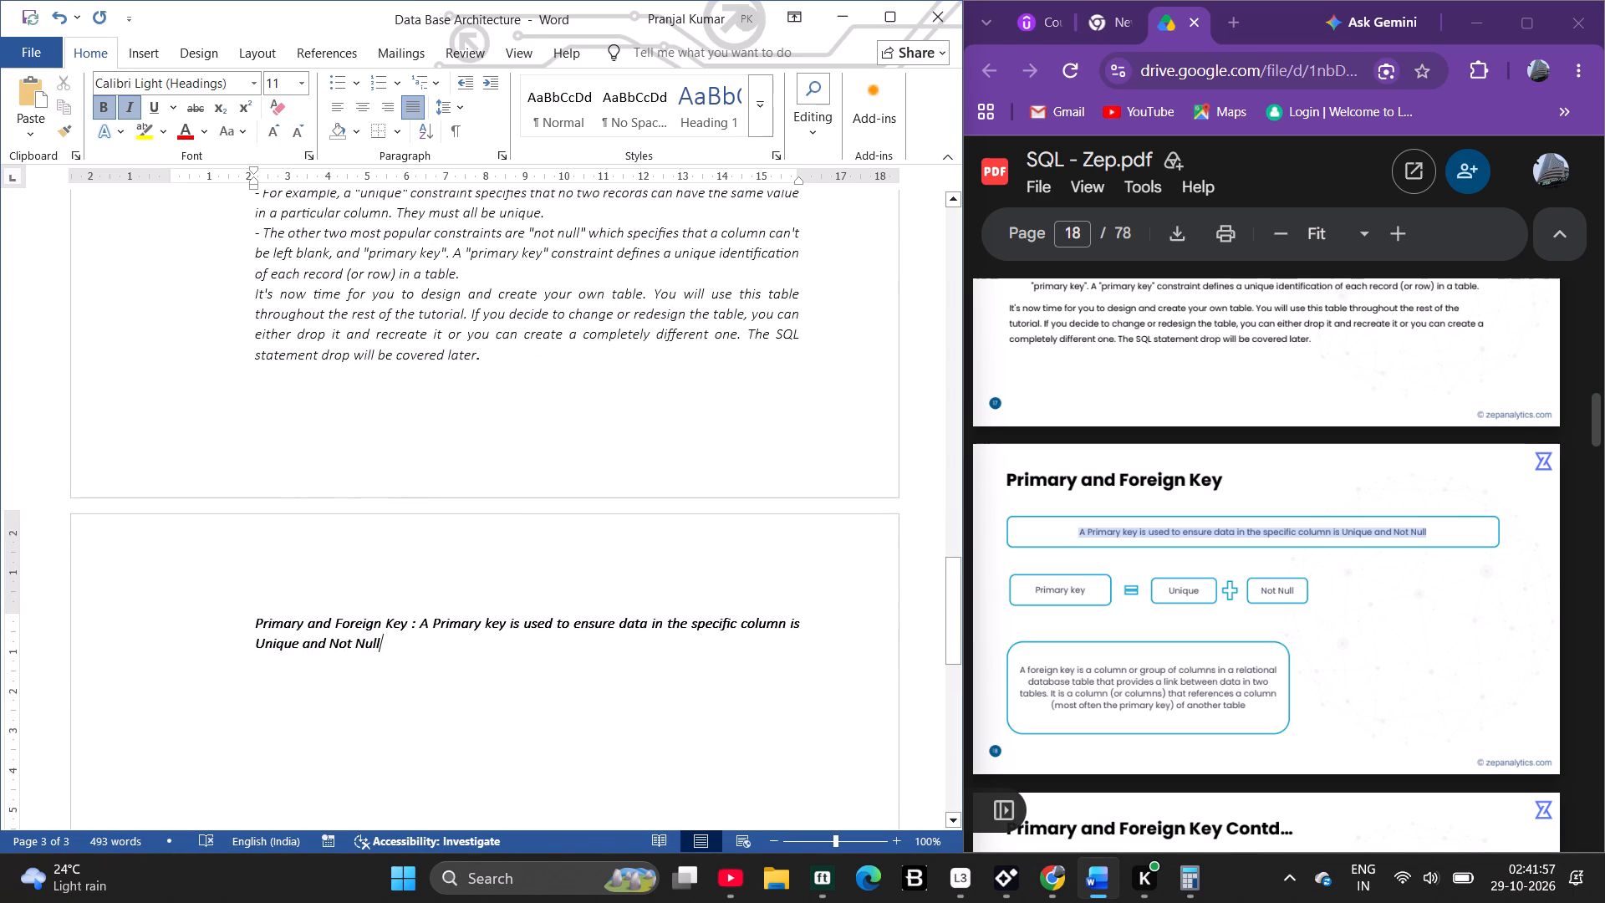
{"action": "scroll", "coordinate": [661, 704], "scroll_direction": "down", "scroll_amount": 1}
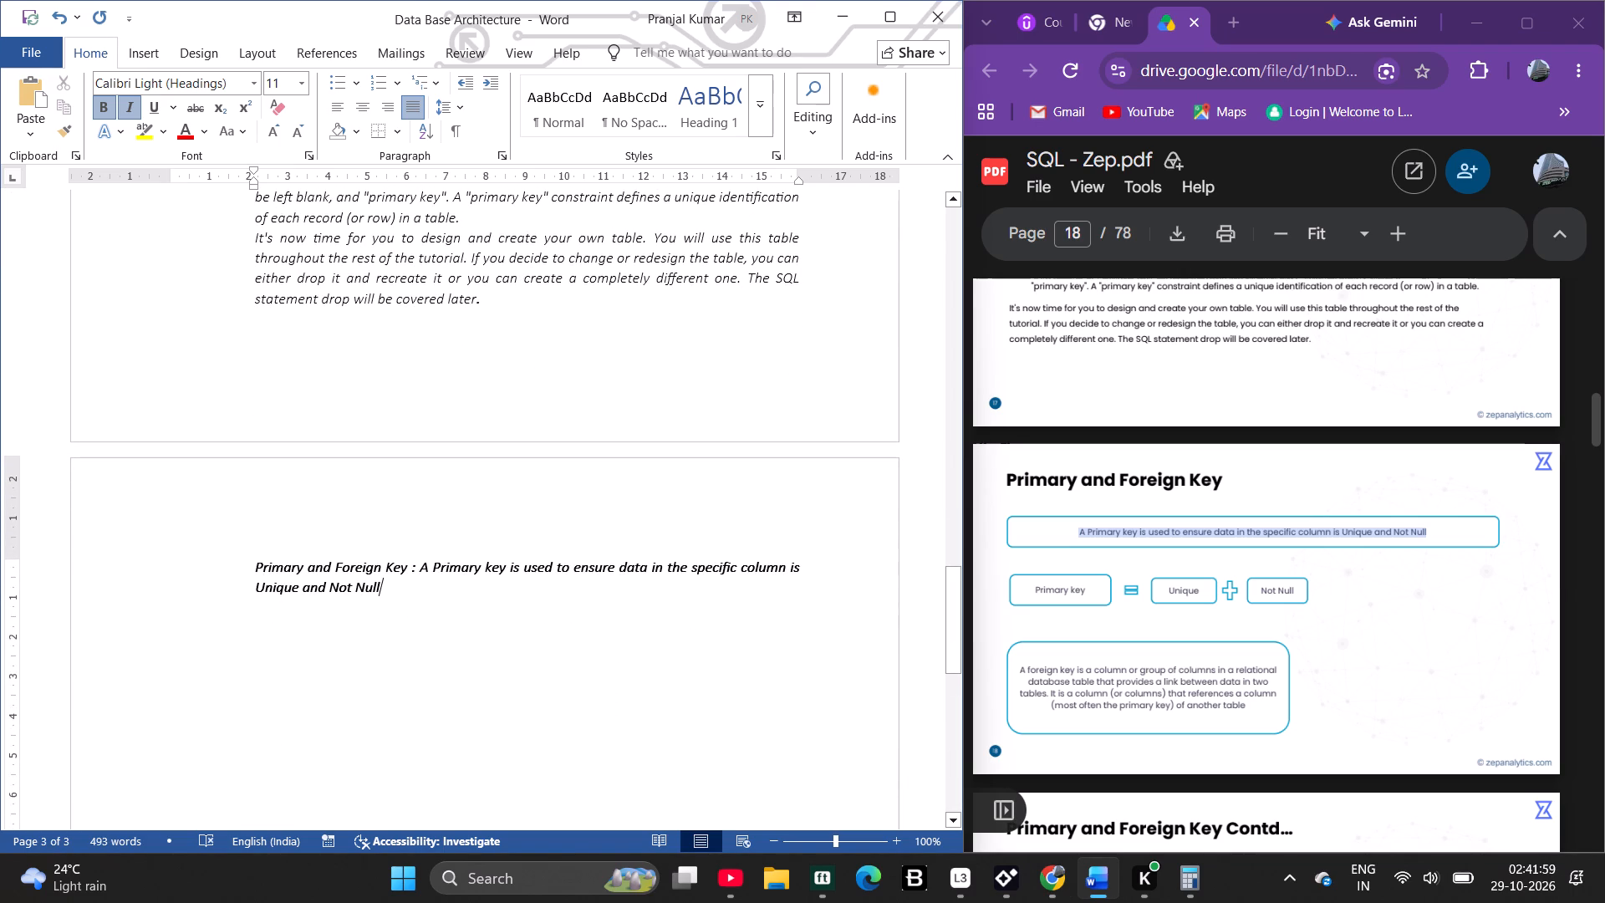
{"action": "left_click_drag", "start_coordinate": [419, 566], "coordinate": [423, 599]}
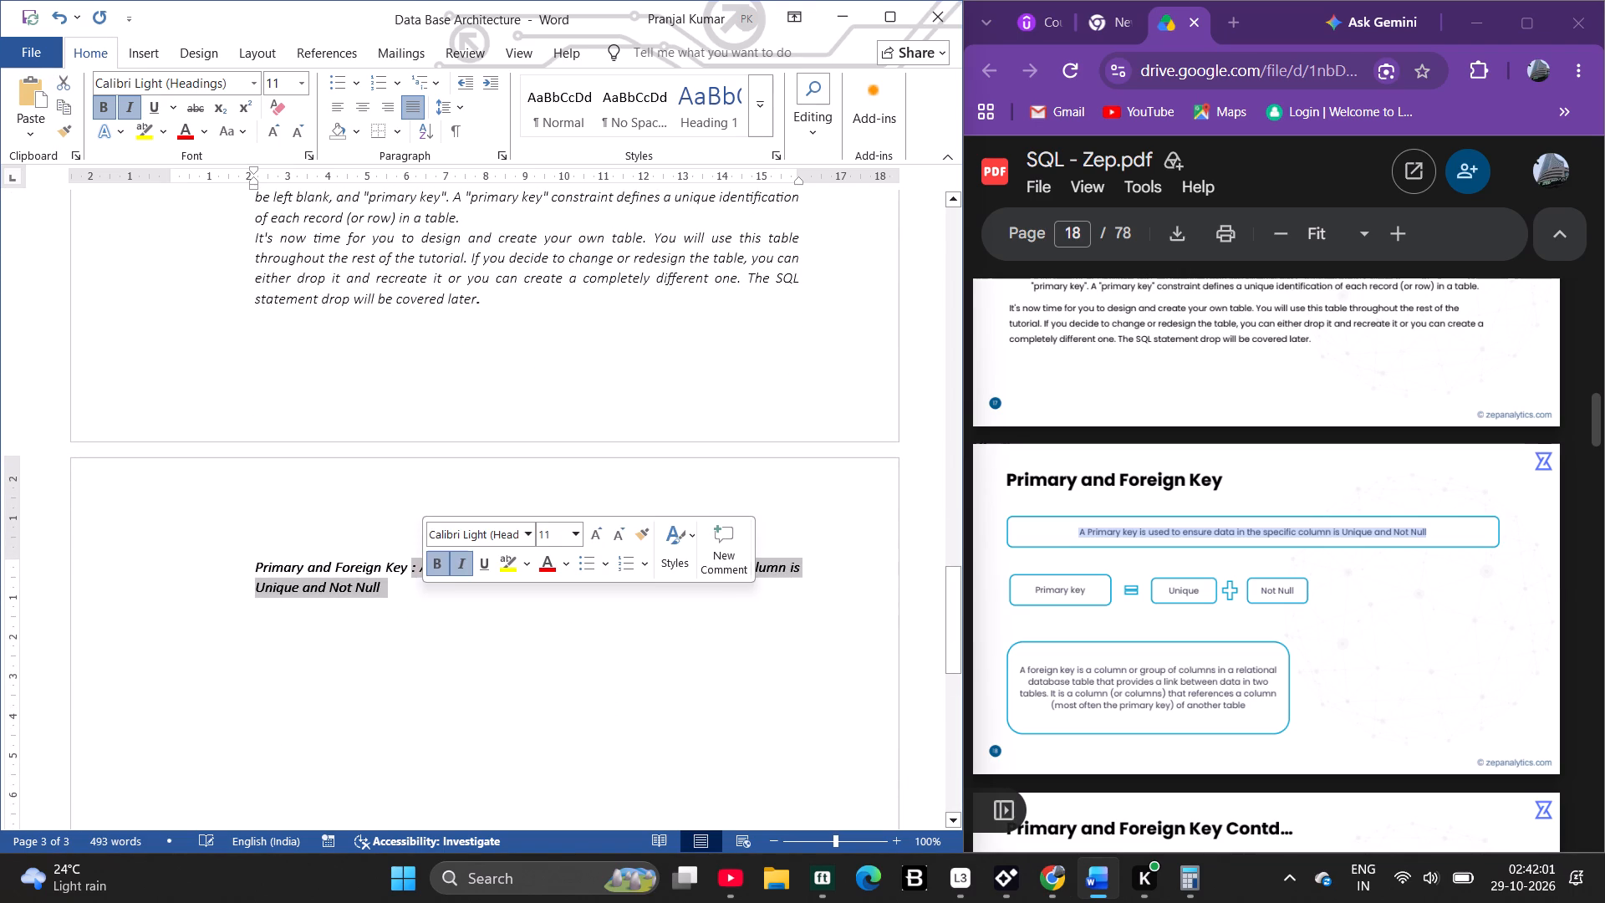
{"action": "left_click", "coordinate": [436, 562]}
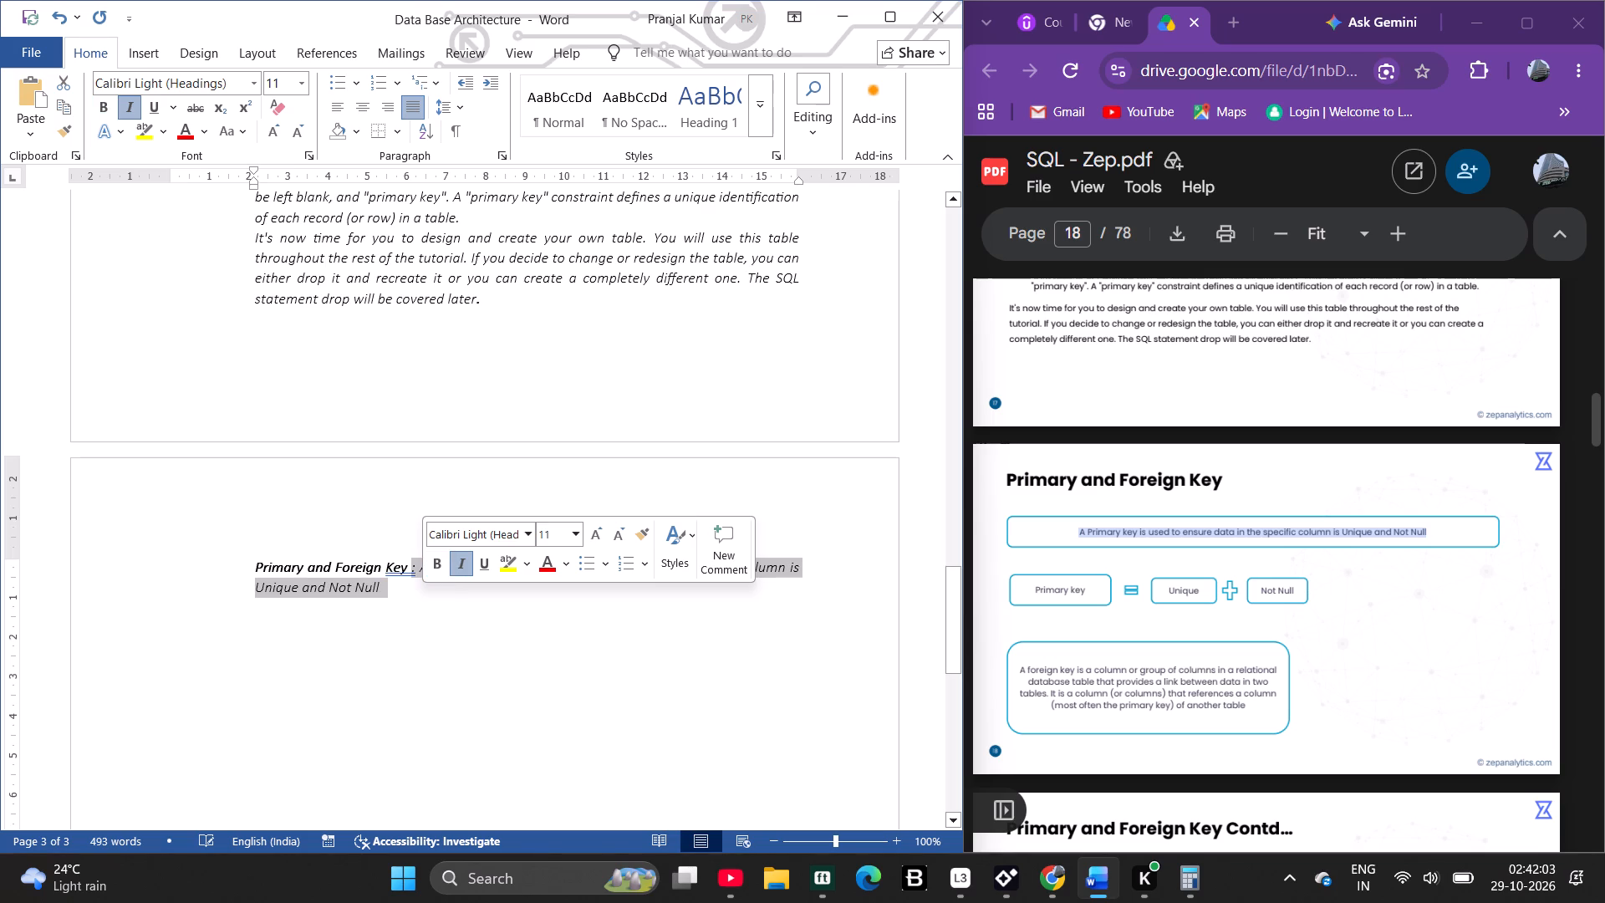
{"action": "left_click", "coordinate": [459, 621]}
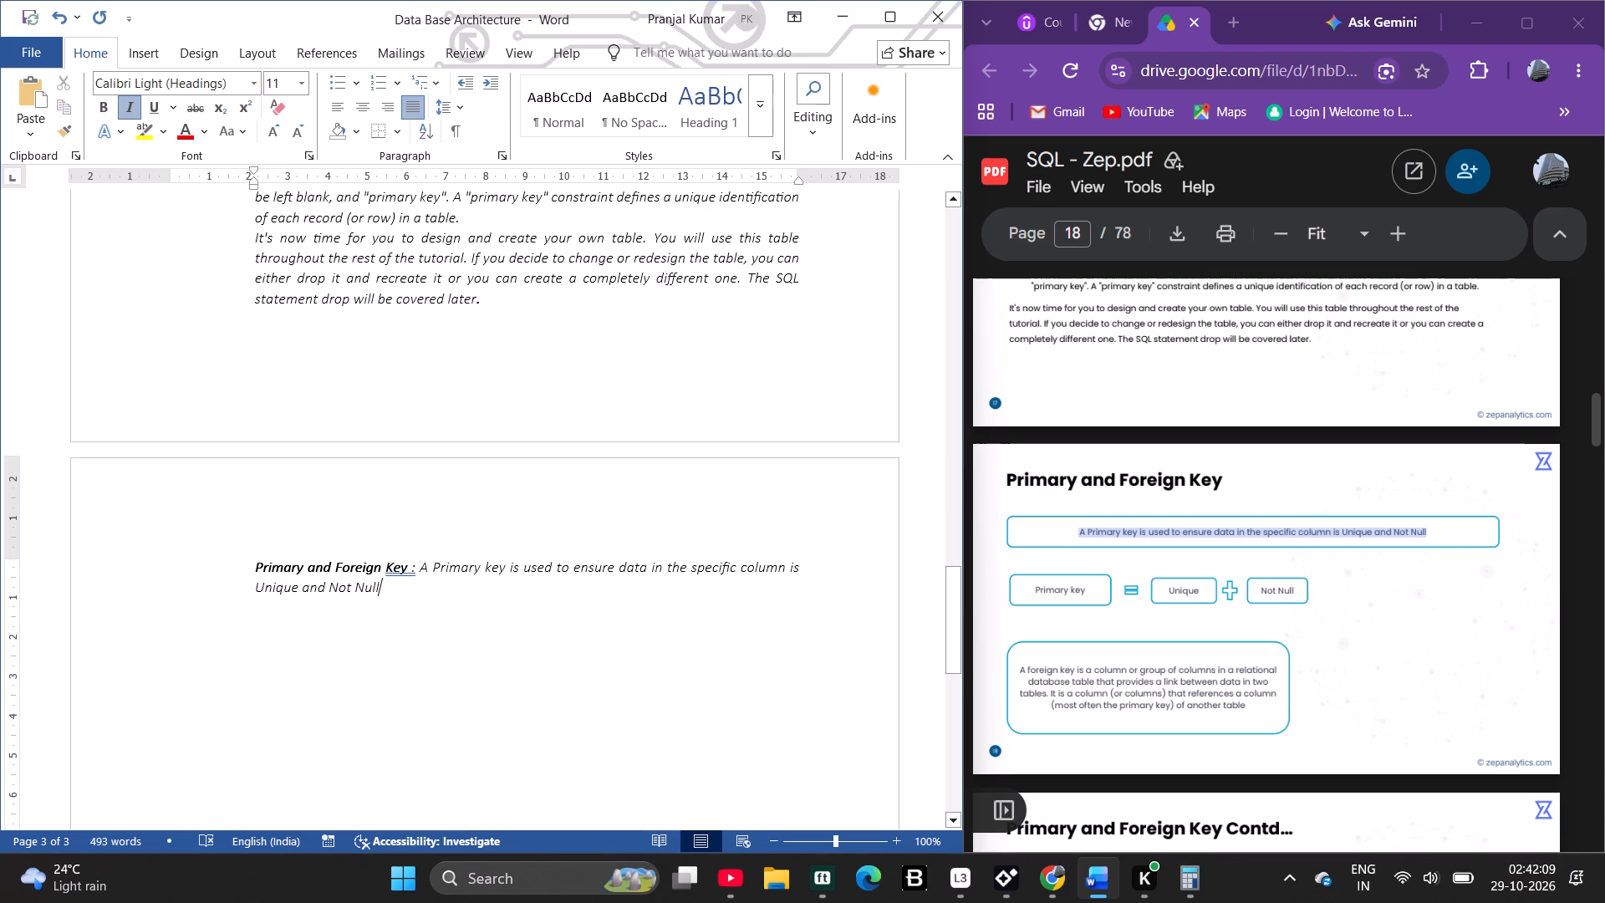
Make "ensure data in the specific column is Unique and Not Null" bold and end the sentence with a period.
{"action": "left_click_drag", "start_coordinate": [574, 569], "coordinate": [765, 569]}
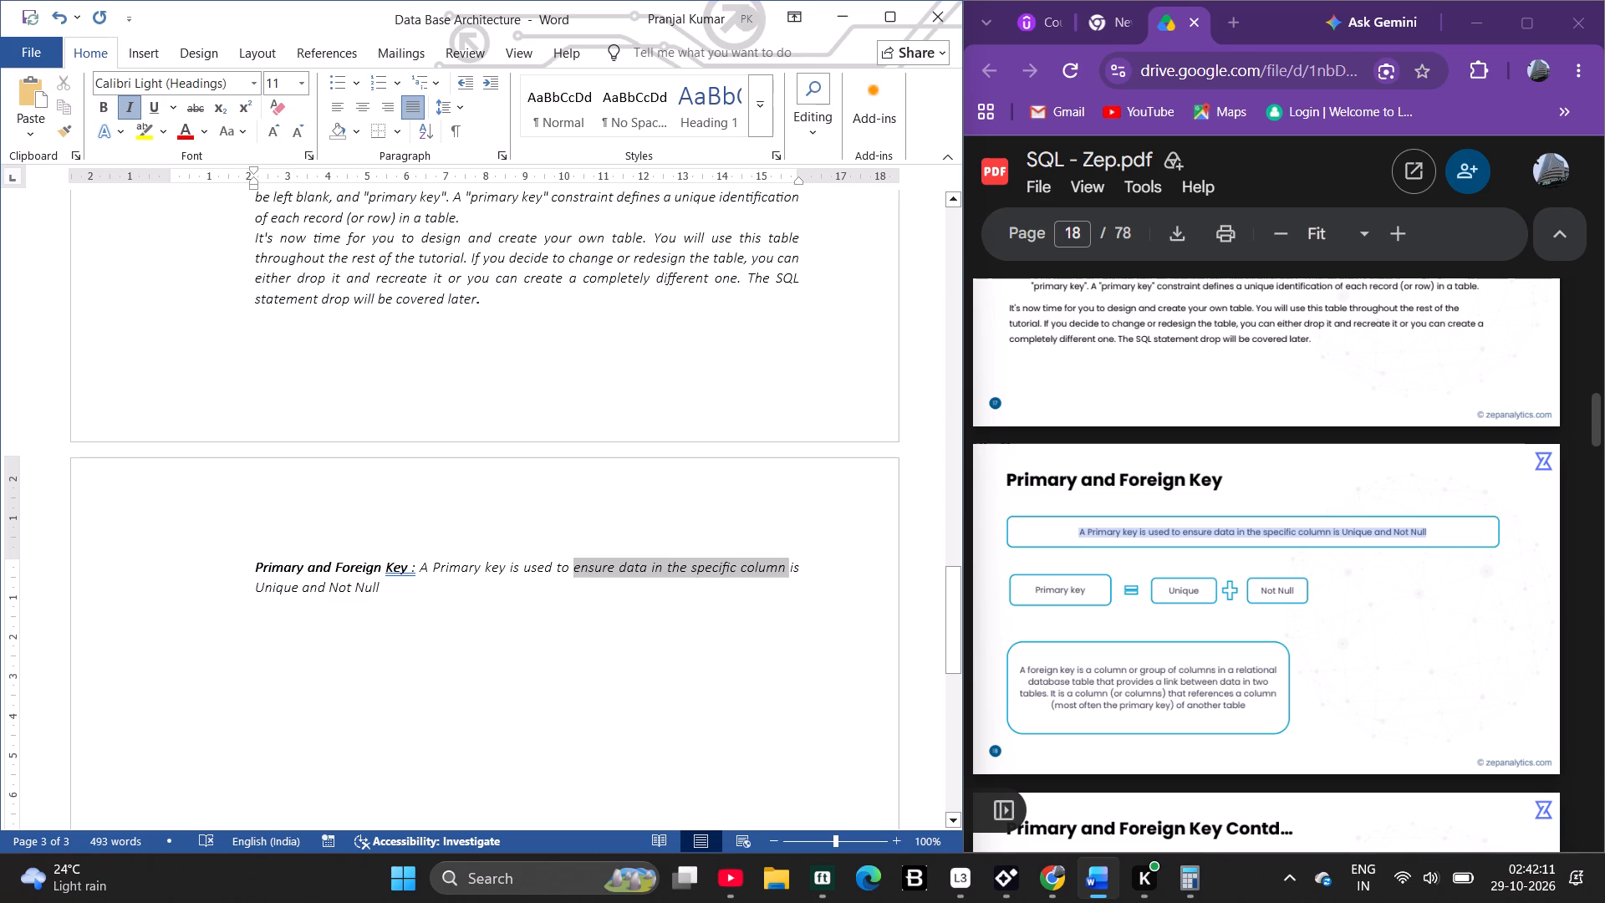
{"action": "left_click_drag", "start_coordinate": [765, 569], "coordinate": [387, 591]}
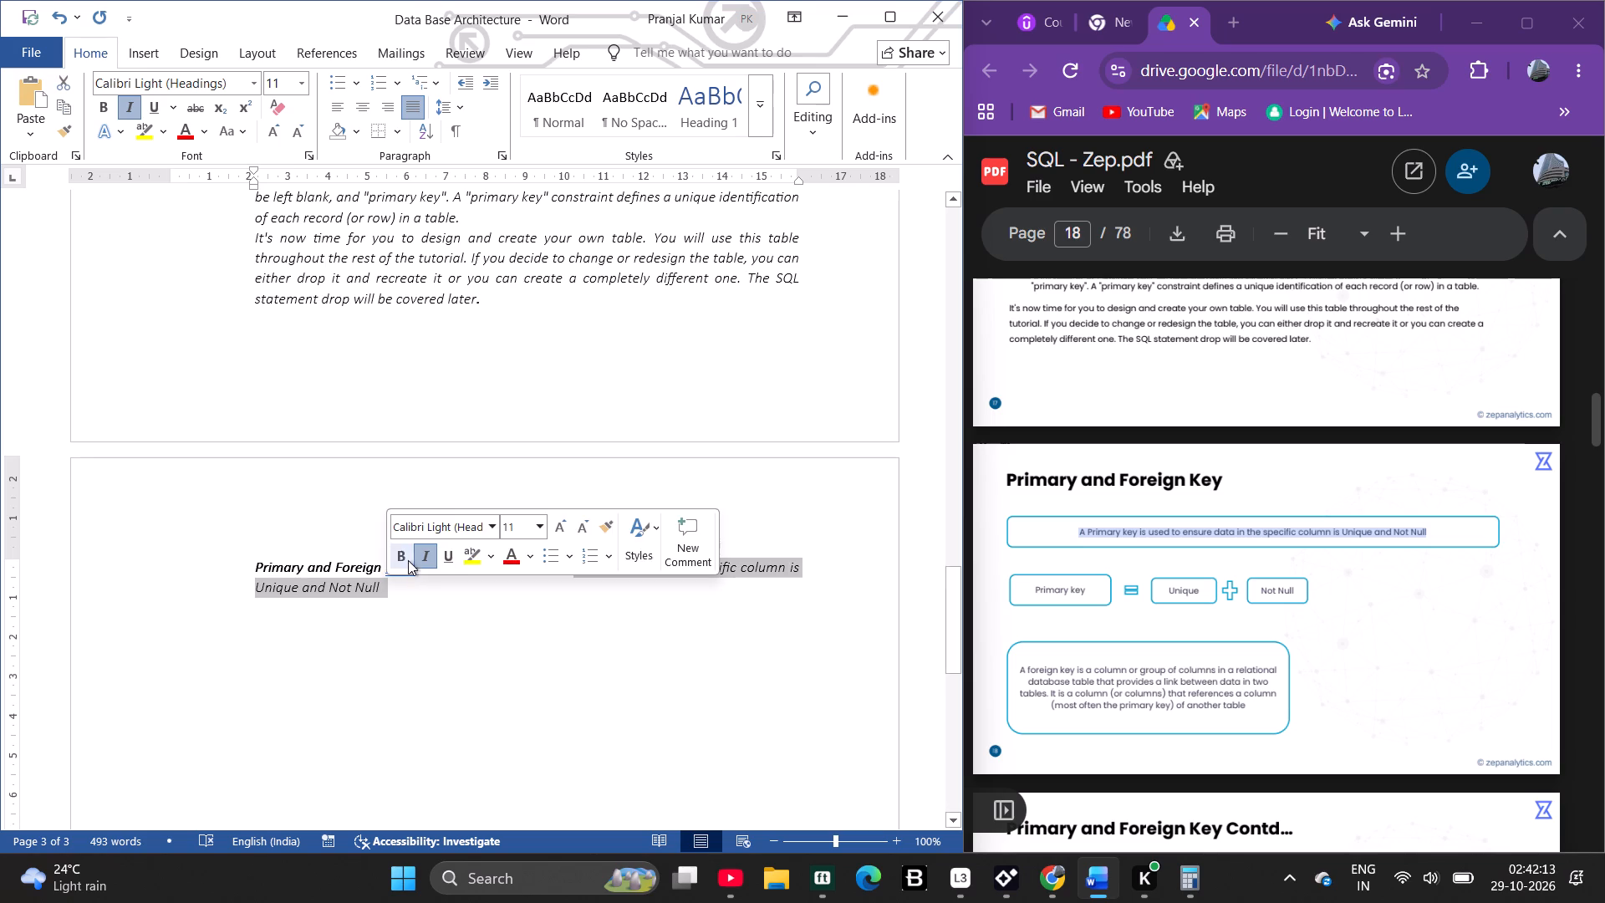
{"action": "left_click", "coordinate": [402, 556]}
{"action": "left_click", "coordinate": [389, 590]}
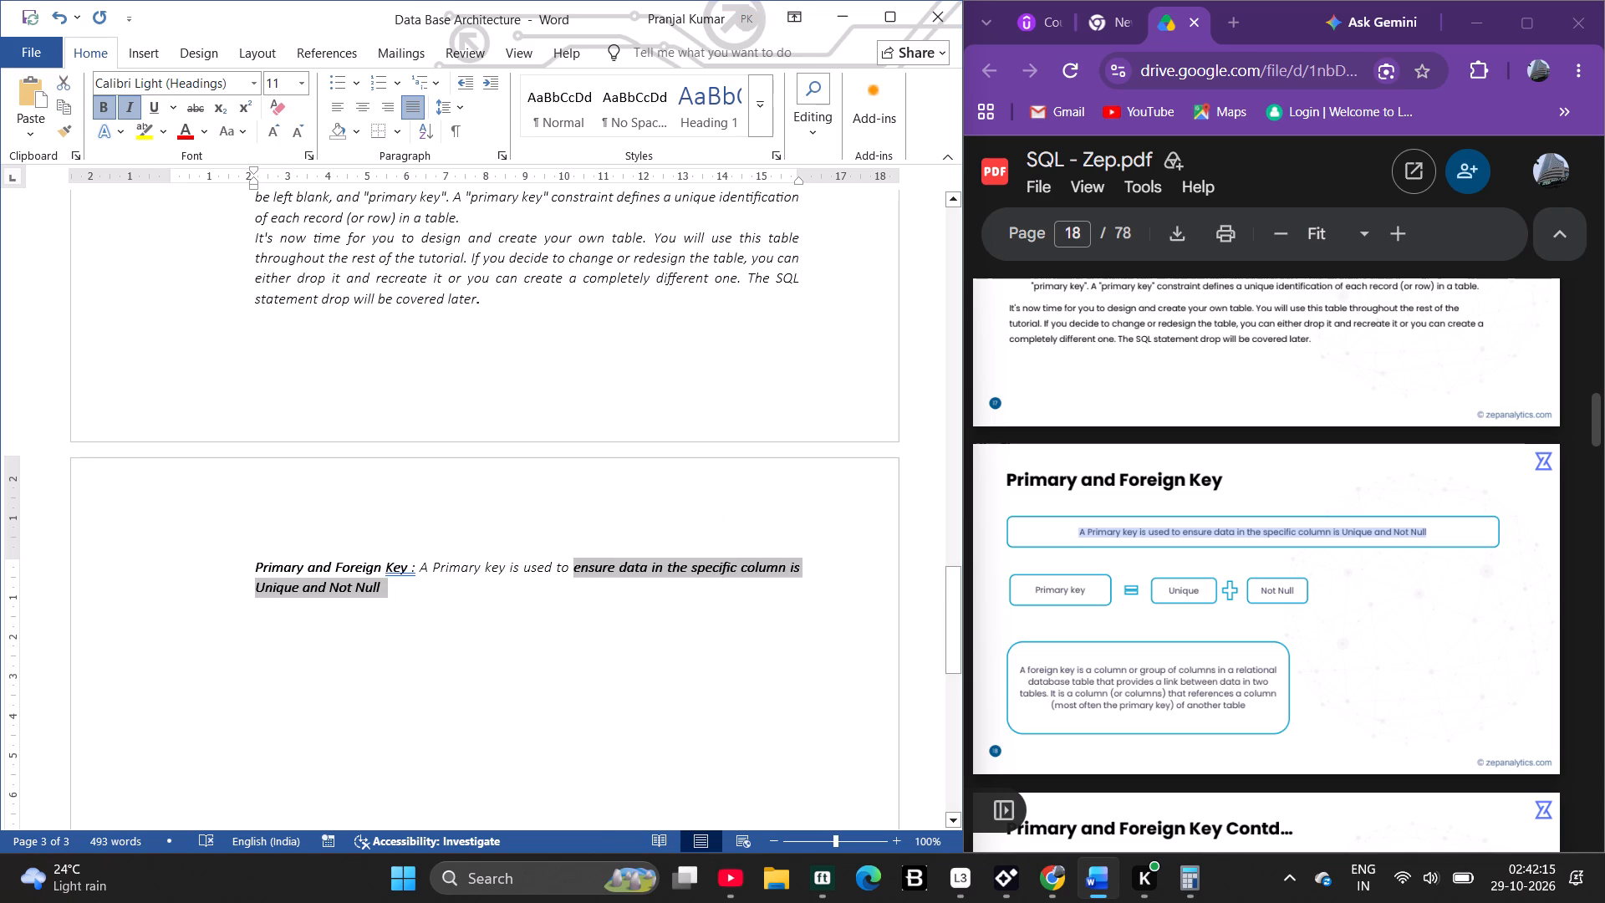
{"action": "key", "text": "period"}
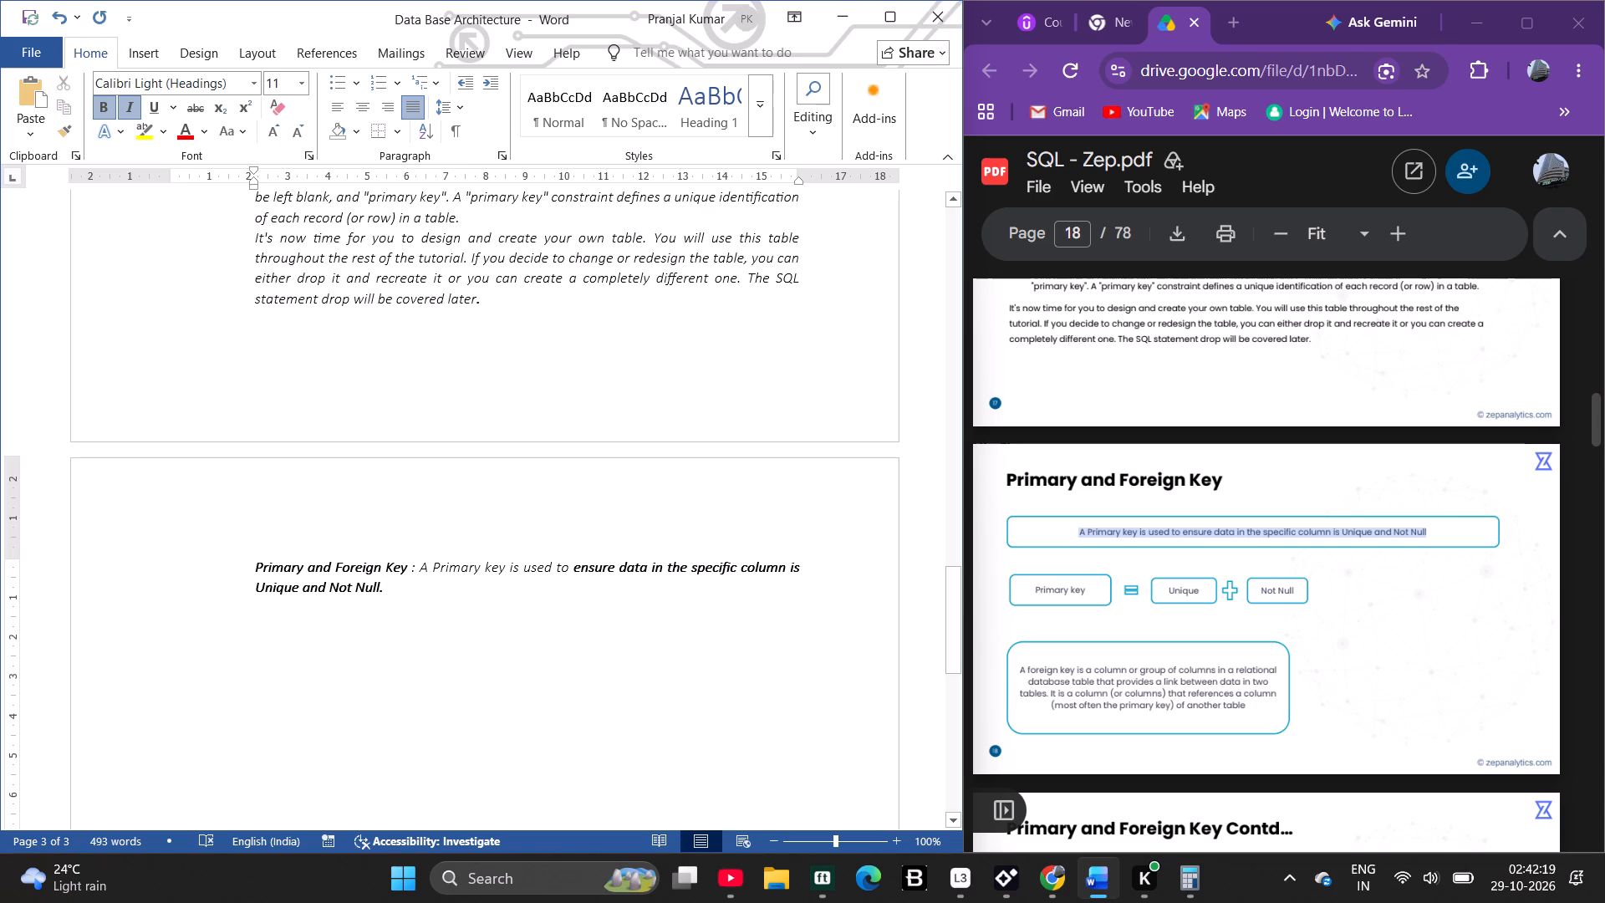
Add a new line reading "Primary Key = Unique + not null" below the primary key sentence.
{"action": "key", "text": "Return"}
{"action": "key", "text": "space"}
{"action": "type", "text": "Primary"}
{"action": "key", "text": "space"}
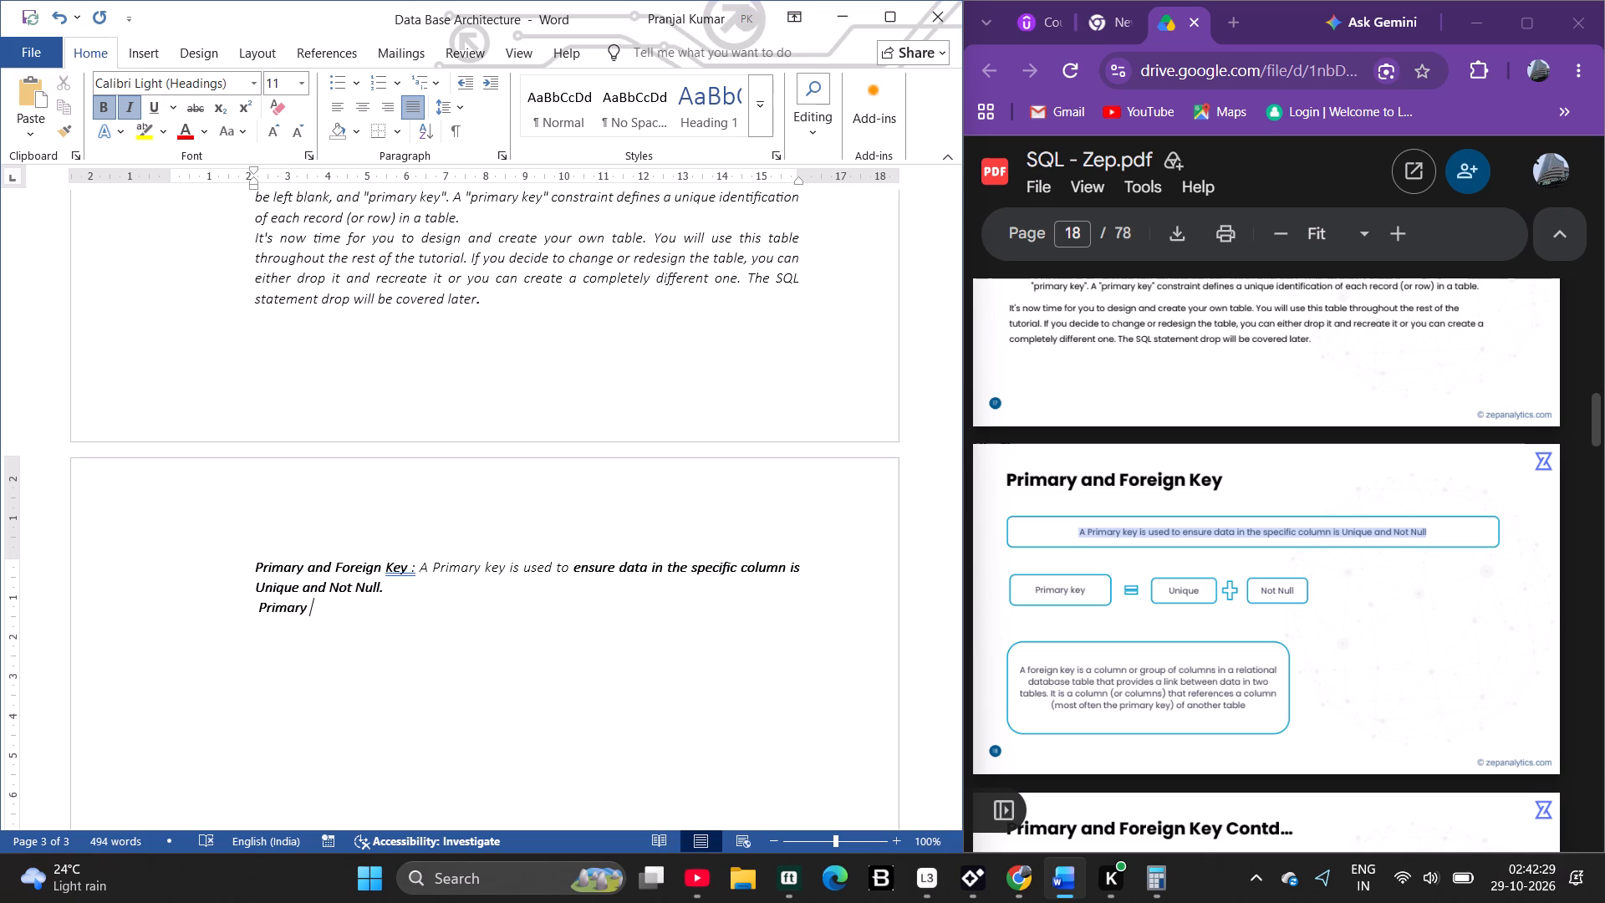
{"action": "type", "text": "Key ="}
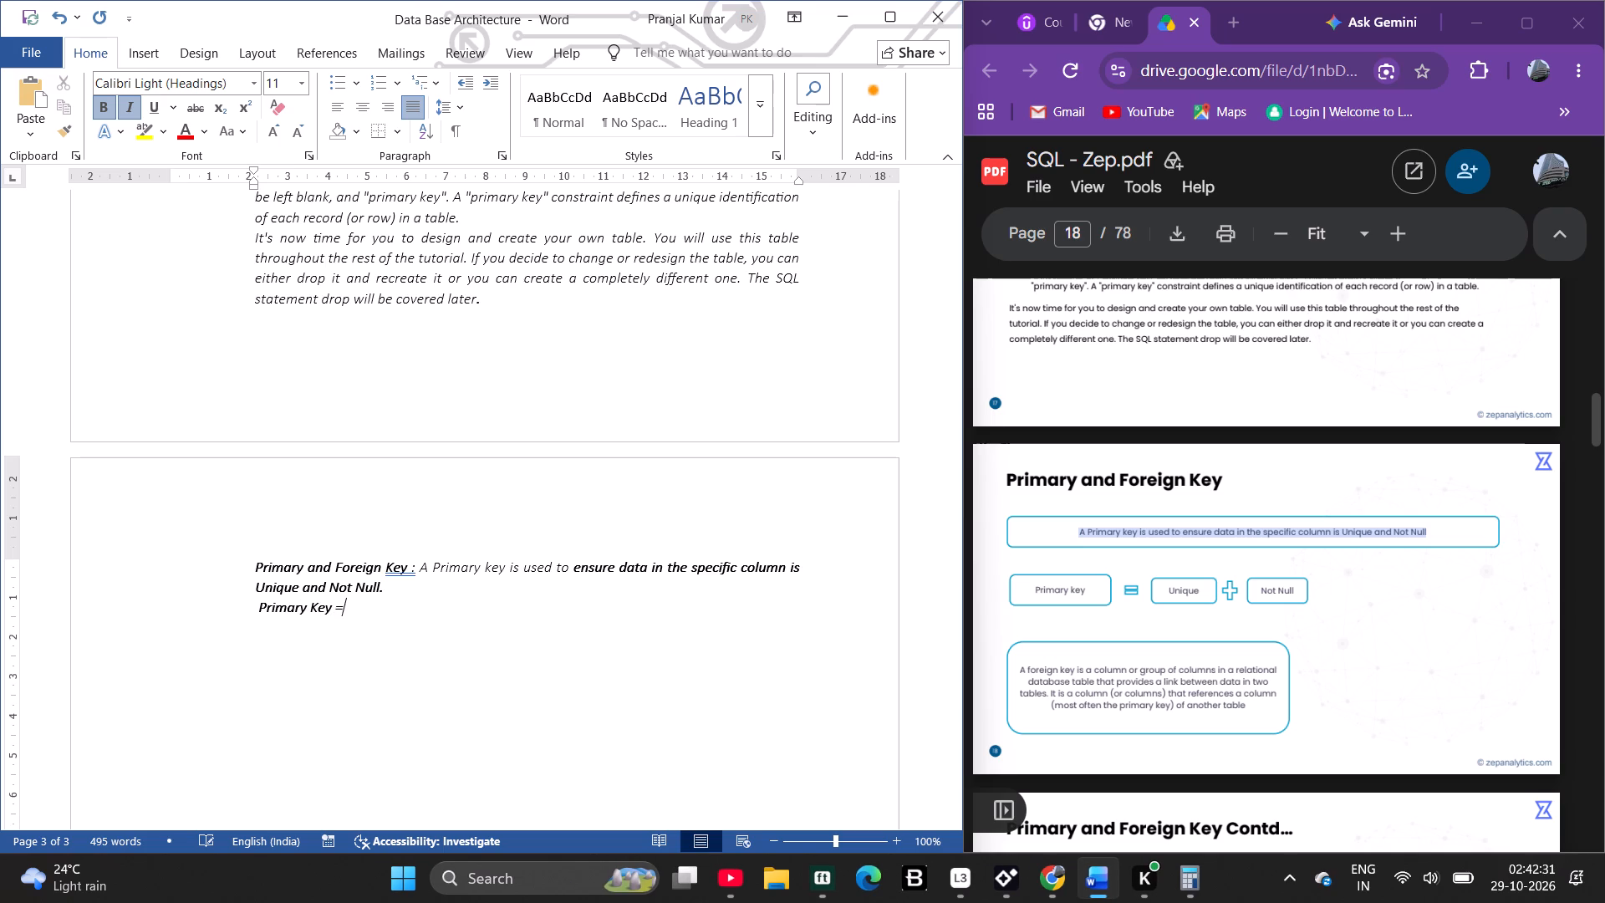
{"action": "key", "text": "space"}
{"action": "type", "text": "Unique"}
{"action": "key", "text": "space"}
{"action": "type", "text": "+ null"}
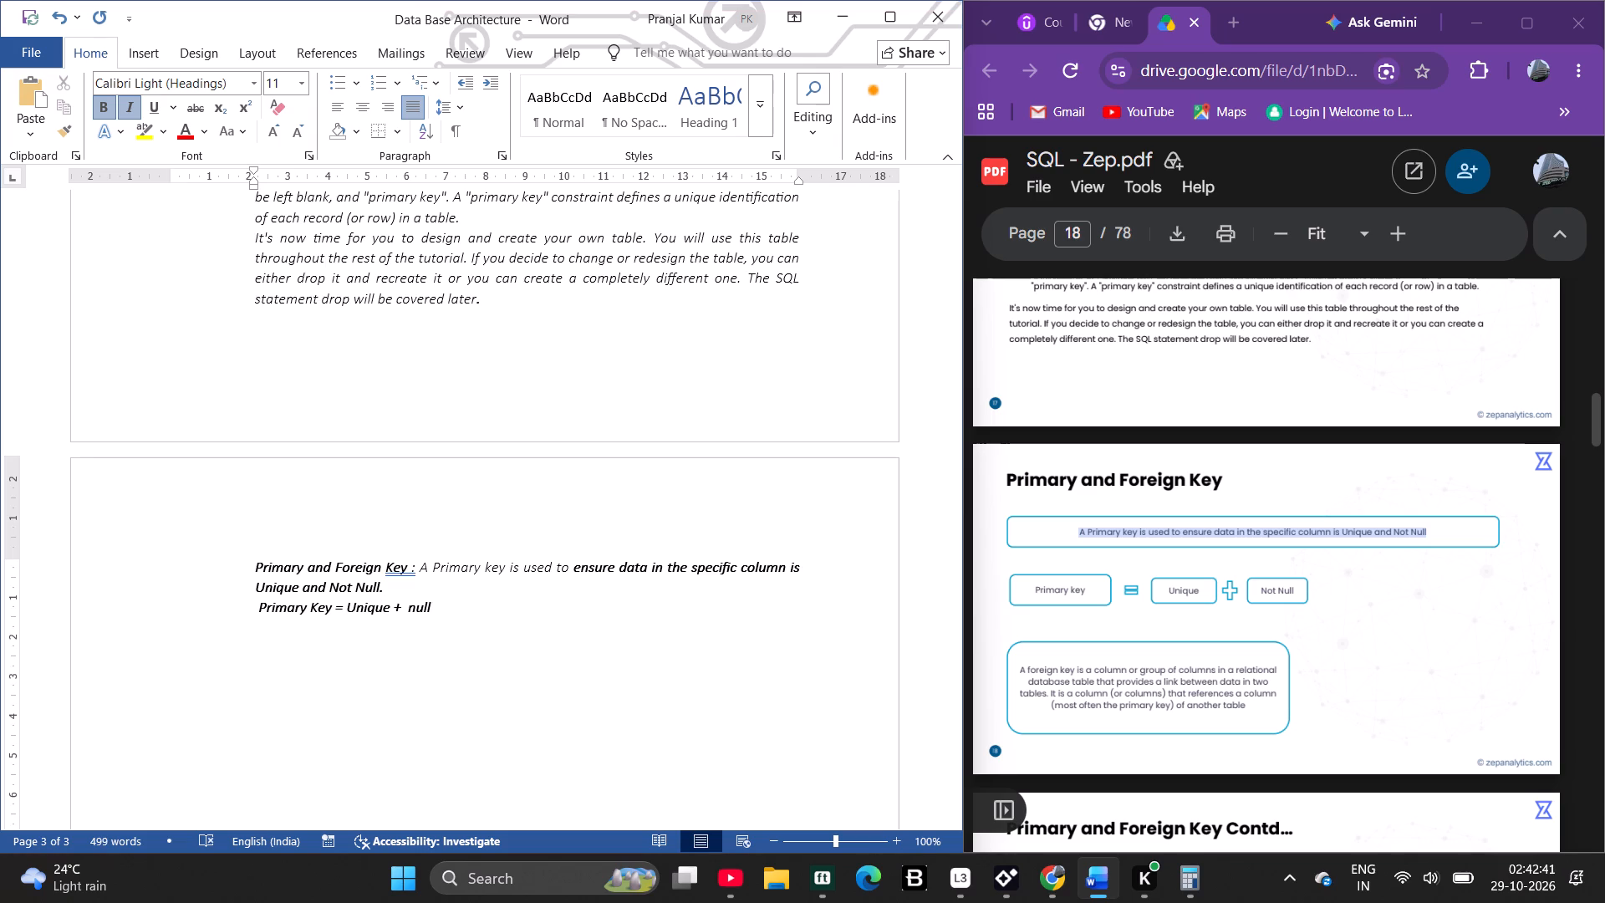
{"action": "key", "text": "Left"}
{"action": "key", "text": "Left"}
{"action": "key", "text": "Left"}
{"action": "key", "text": "Left"}
{"action": "key", "text": "space"}
{"action": "type", "text": "not"}
{"action": "key", "text": "space"}
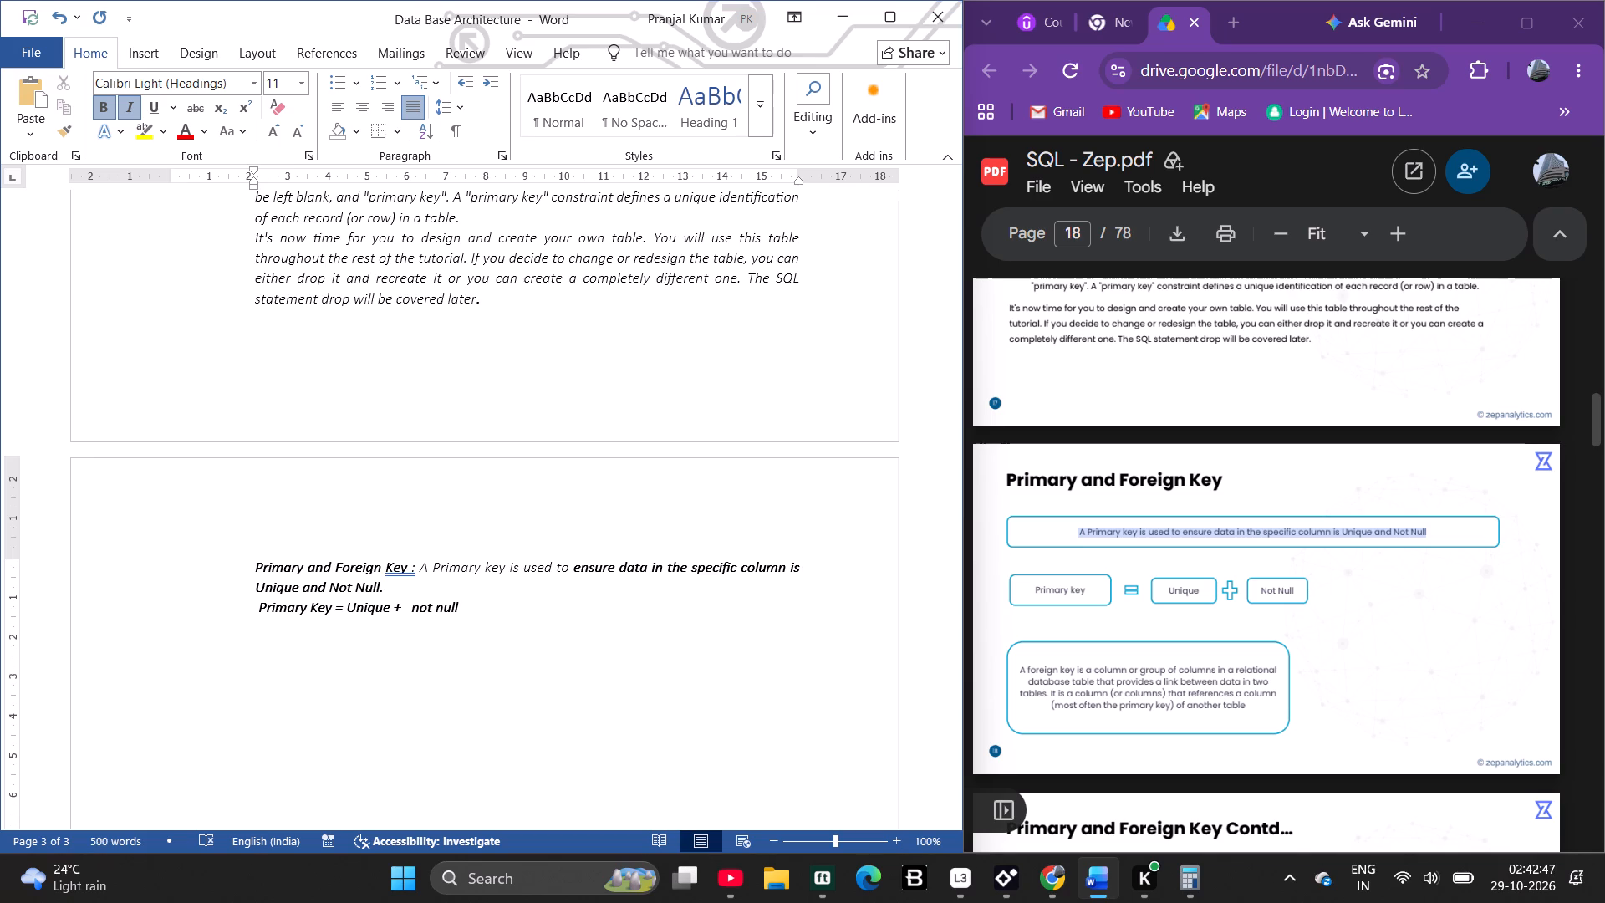
Examine the foreign key definition on PDF page 18 and the start of the "Primary and Foreign Key Contd..." slide.
{"action": "scroll", "coordinate": [1093, 668], "scroll_direction": "down", "scroll_amount": 1}
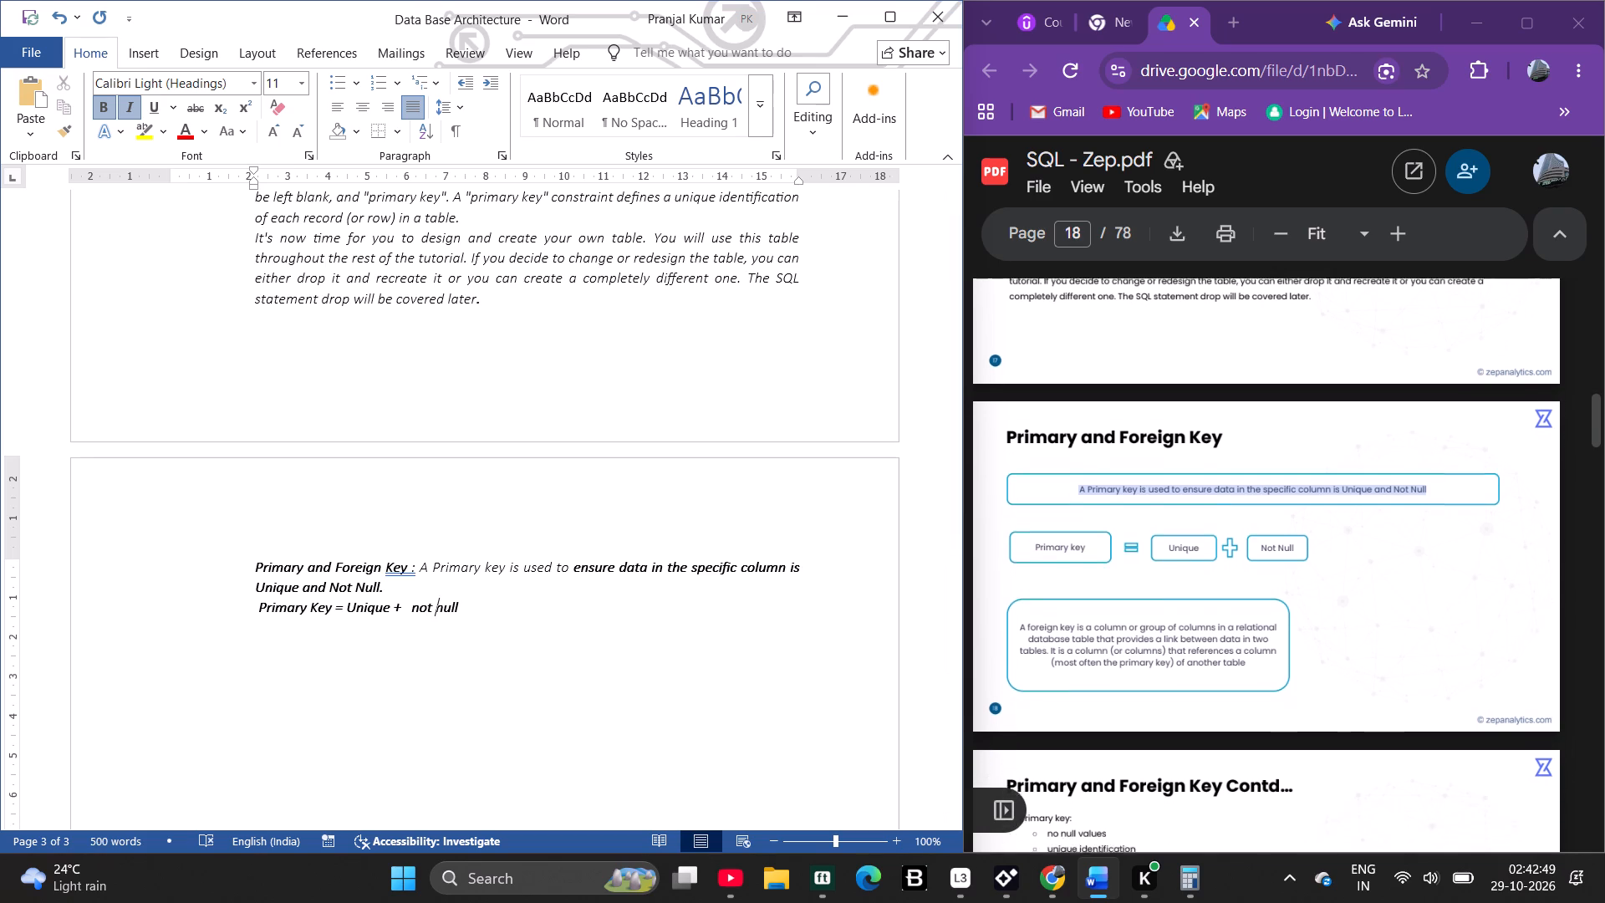
{"action": "scroll", "coordinate": [1093, 668], "scroll_direction": "down", "scroll_amount": 3}
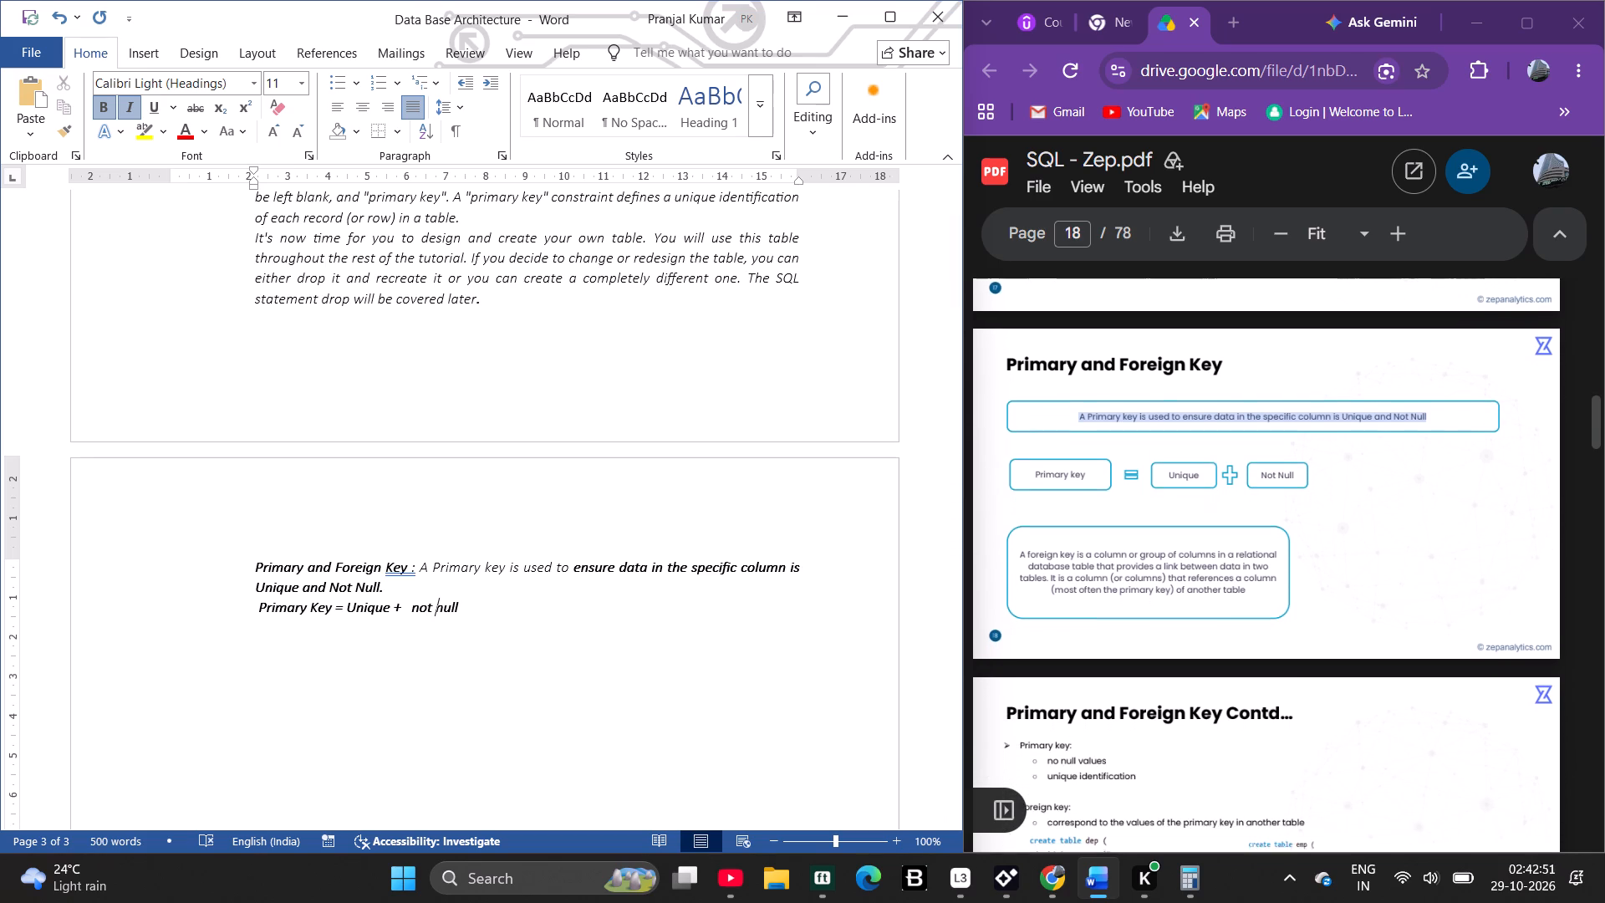
{"action": "scroll", "coordinate": [1093, 668], "scroll_direction": "down", "scroll_amount": 1}
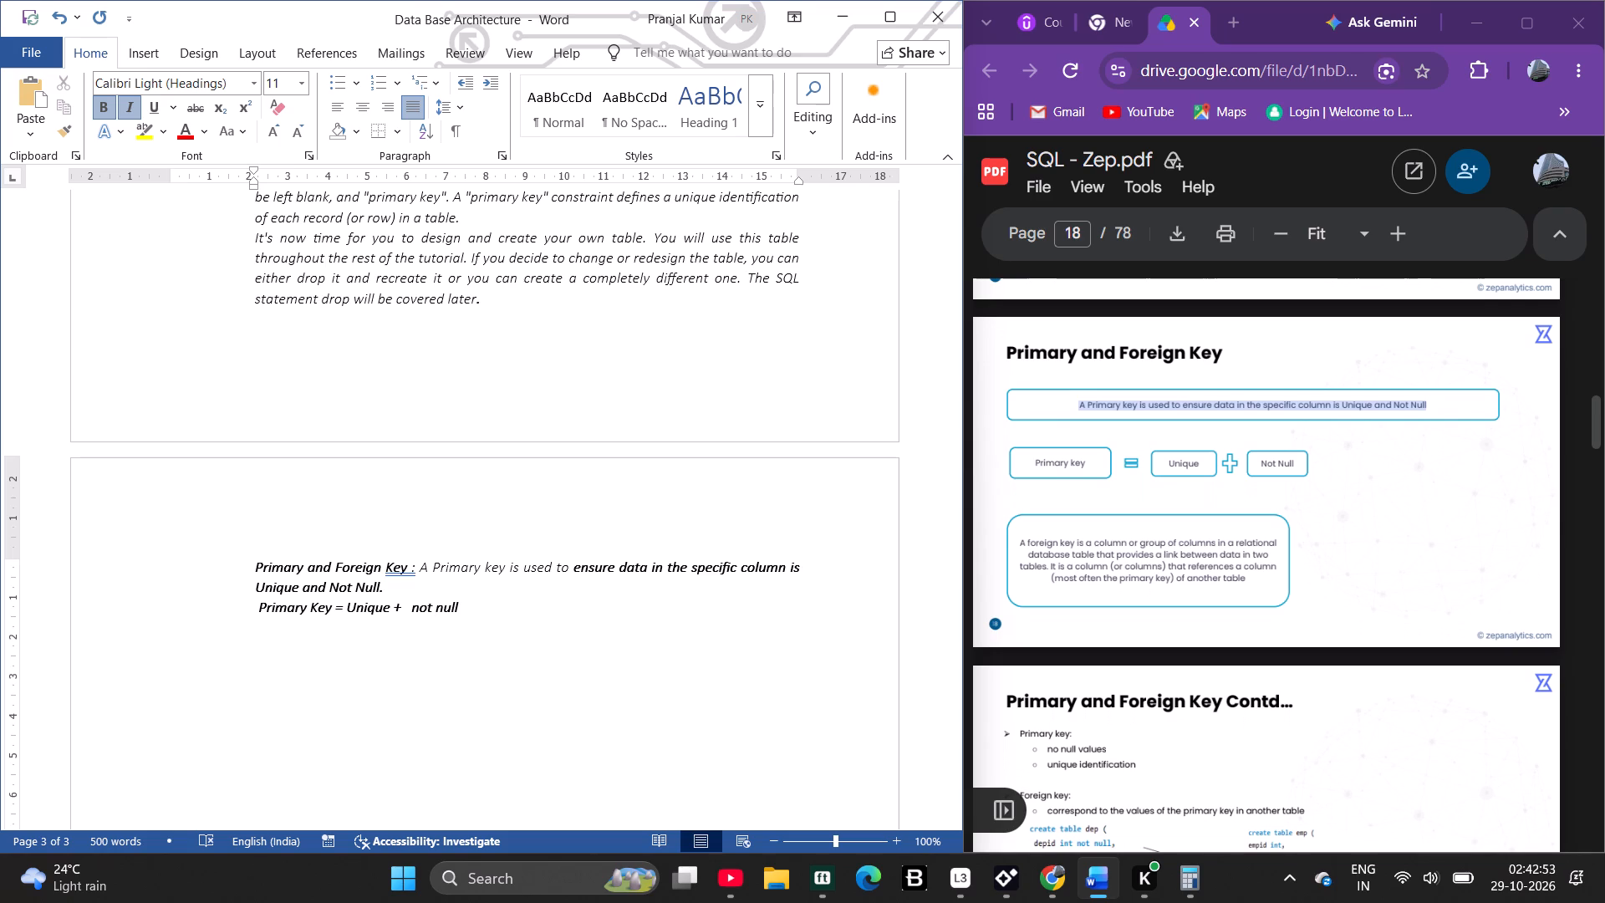
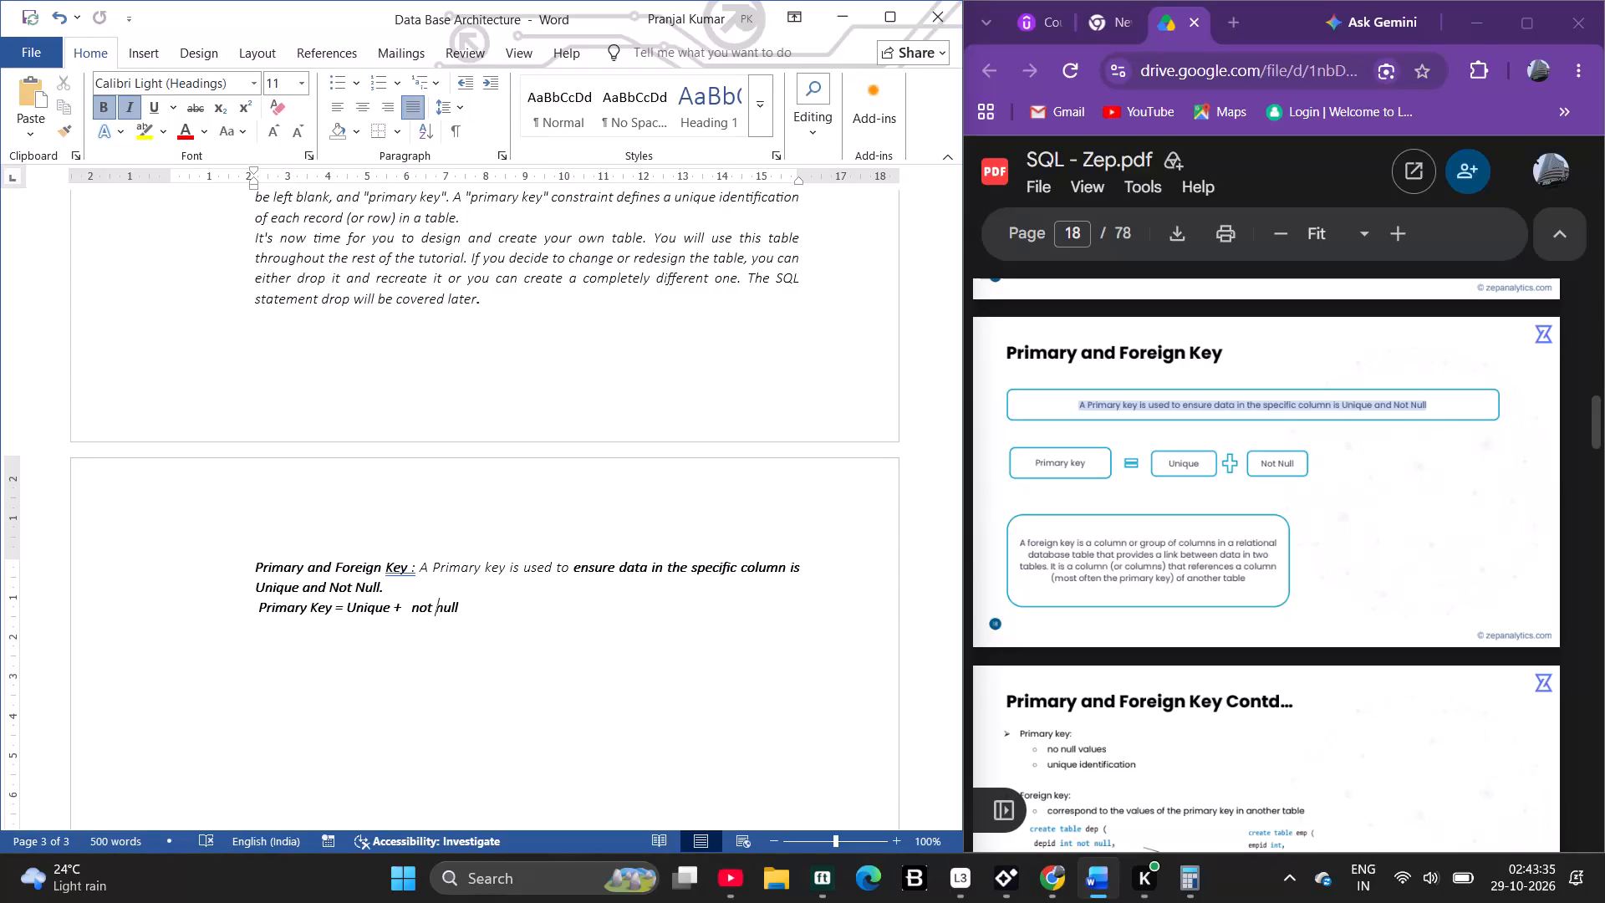
Copy the full foreign key definition from PDF page 18 into the Word notes on a new line below "Primary Key = Unique + not null".
{"action": "left_click", "coordinate": [1022, 544]}
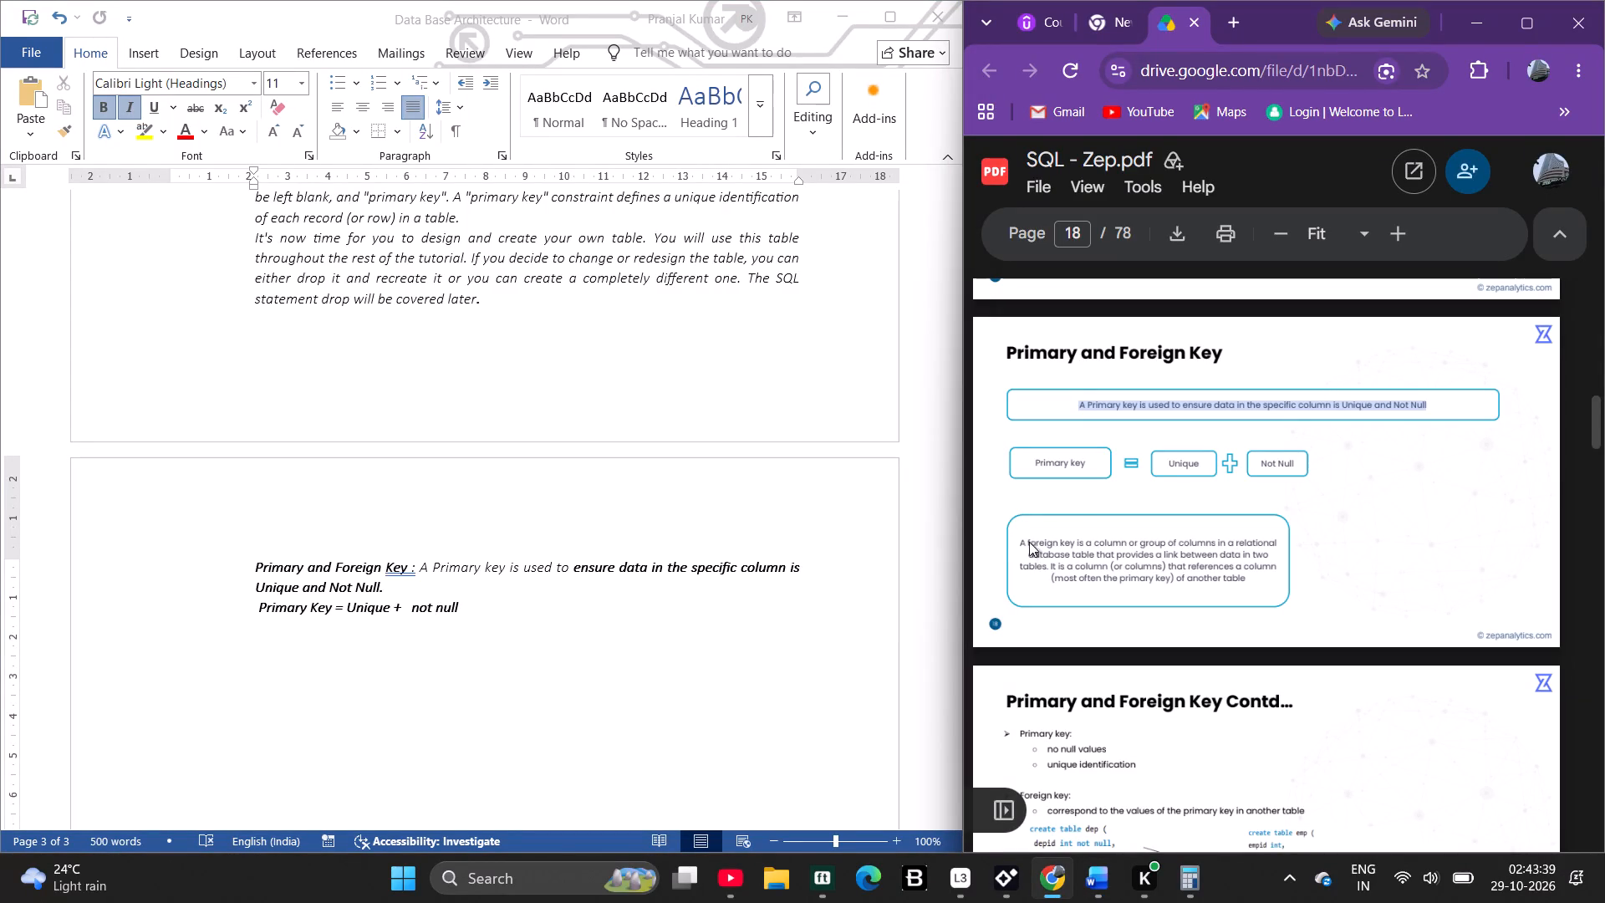
{"action": "left_click", "coordinate": [1027, 543]}
{"action": "left_click_drag", "start_coordinate": [1250, 585], "coordinate": [1039, 547]}
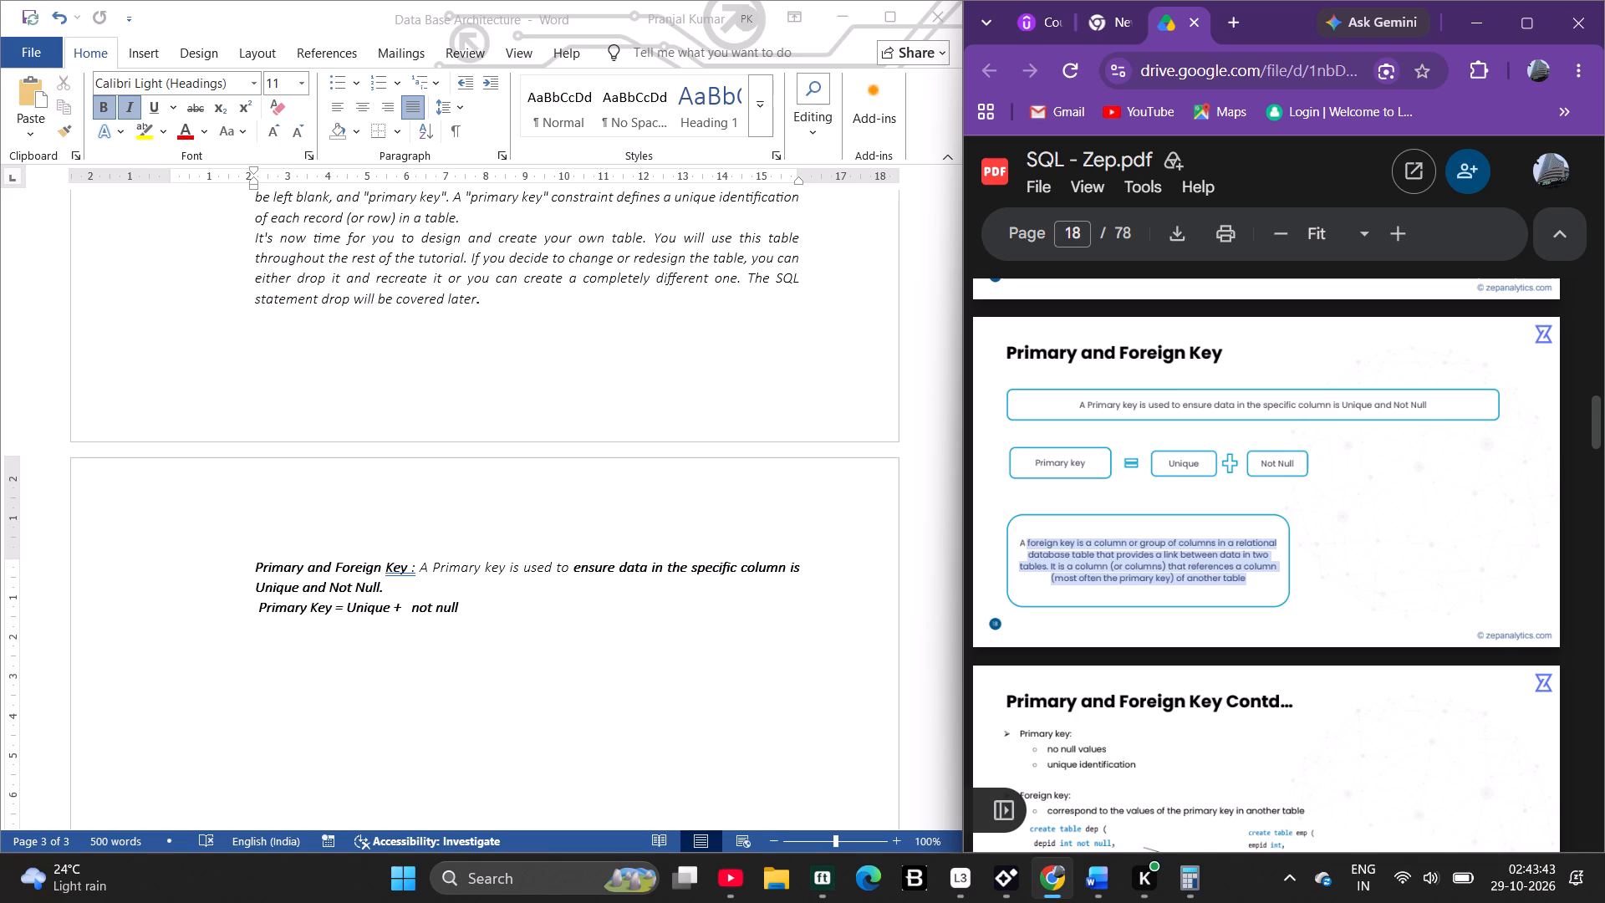
{"action": "left_click_drag", "start_coordinate": [1039, 547], "coordinate": [1020, 543]}
{"action": "key", "text": "ctrl+c"}
{"action": "left_click", "coordinate": [507, 659]}
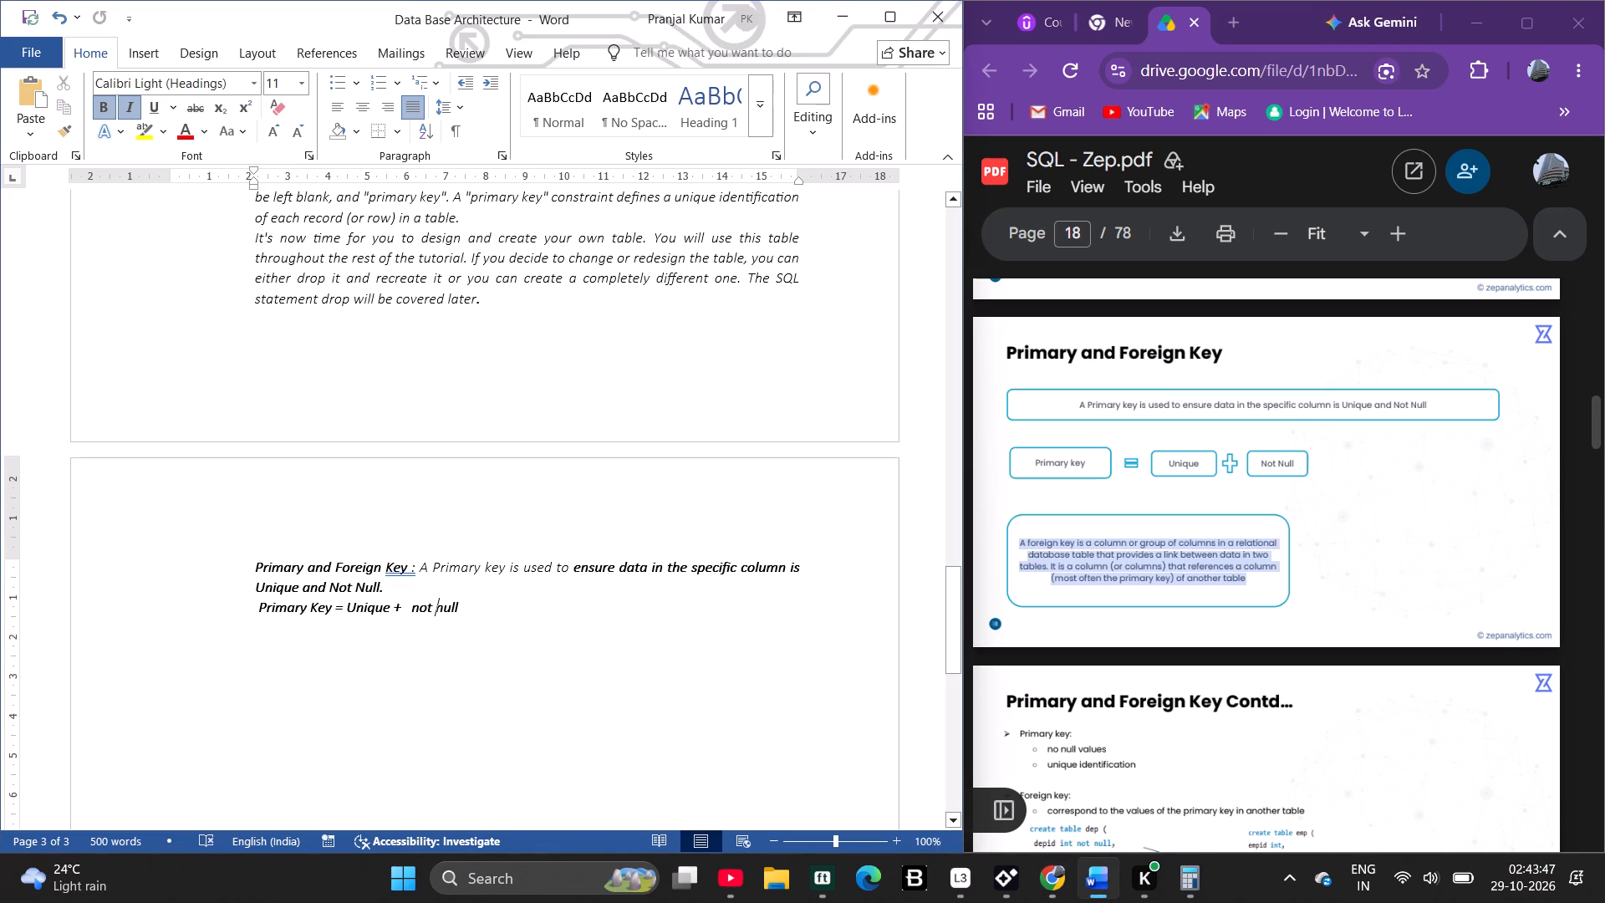
{"action": "left_click", "coordinate": [486, 617]}
{"action": "key", "text": "Return"}
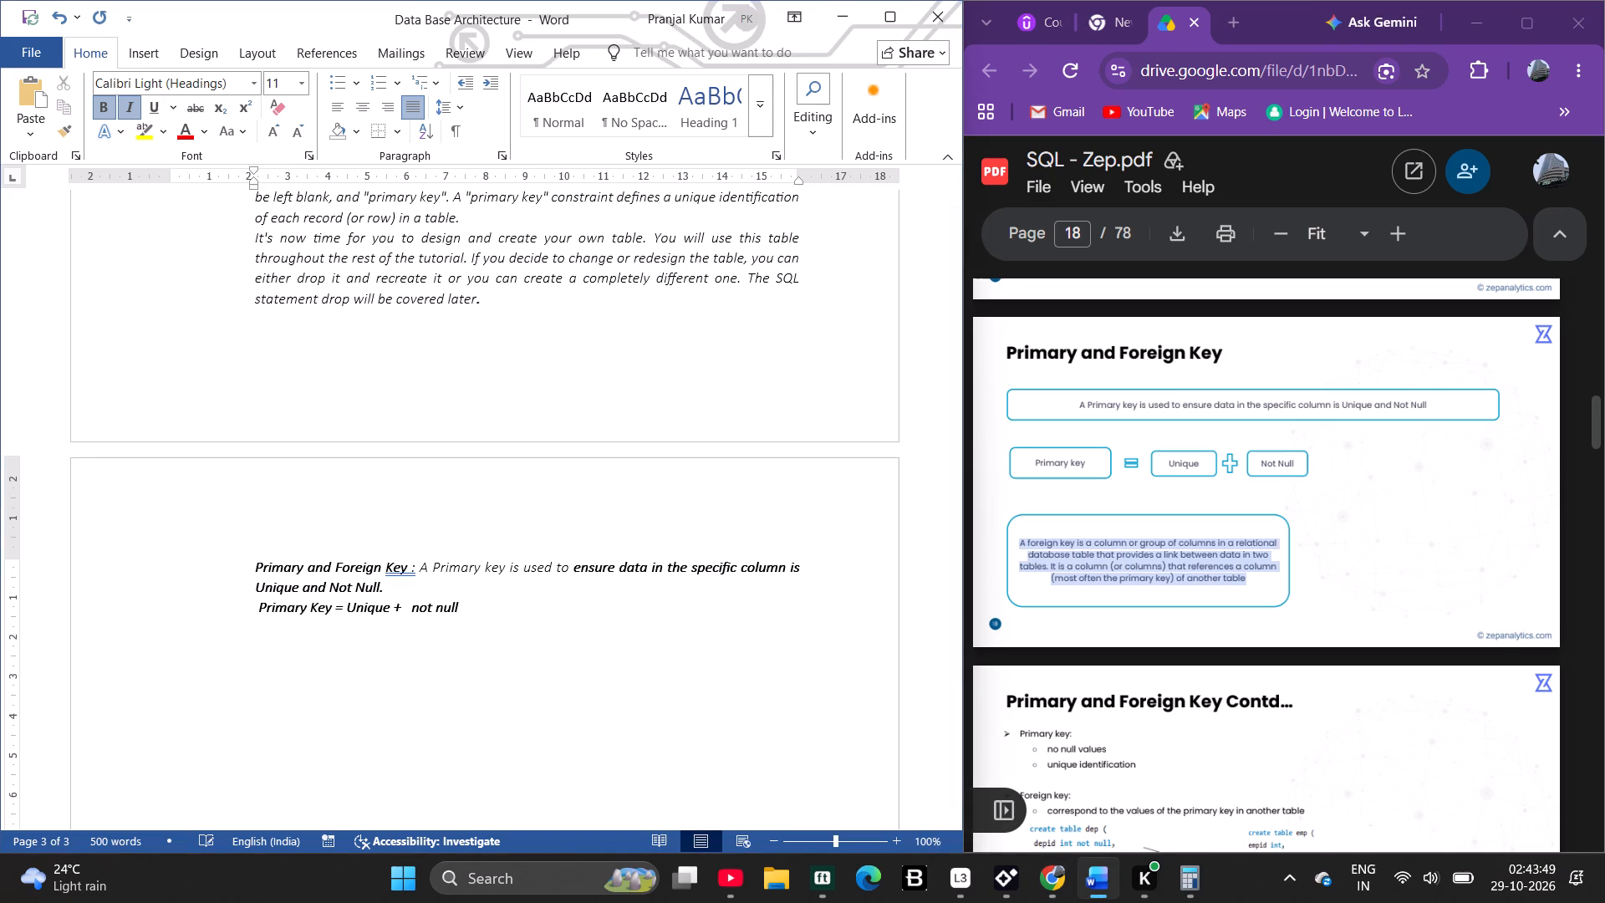
{"action": "key", "text": "ctrl+v"}
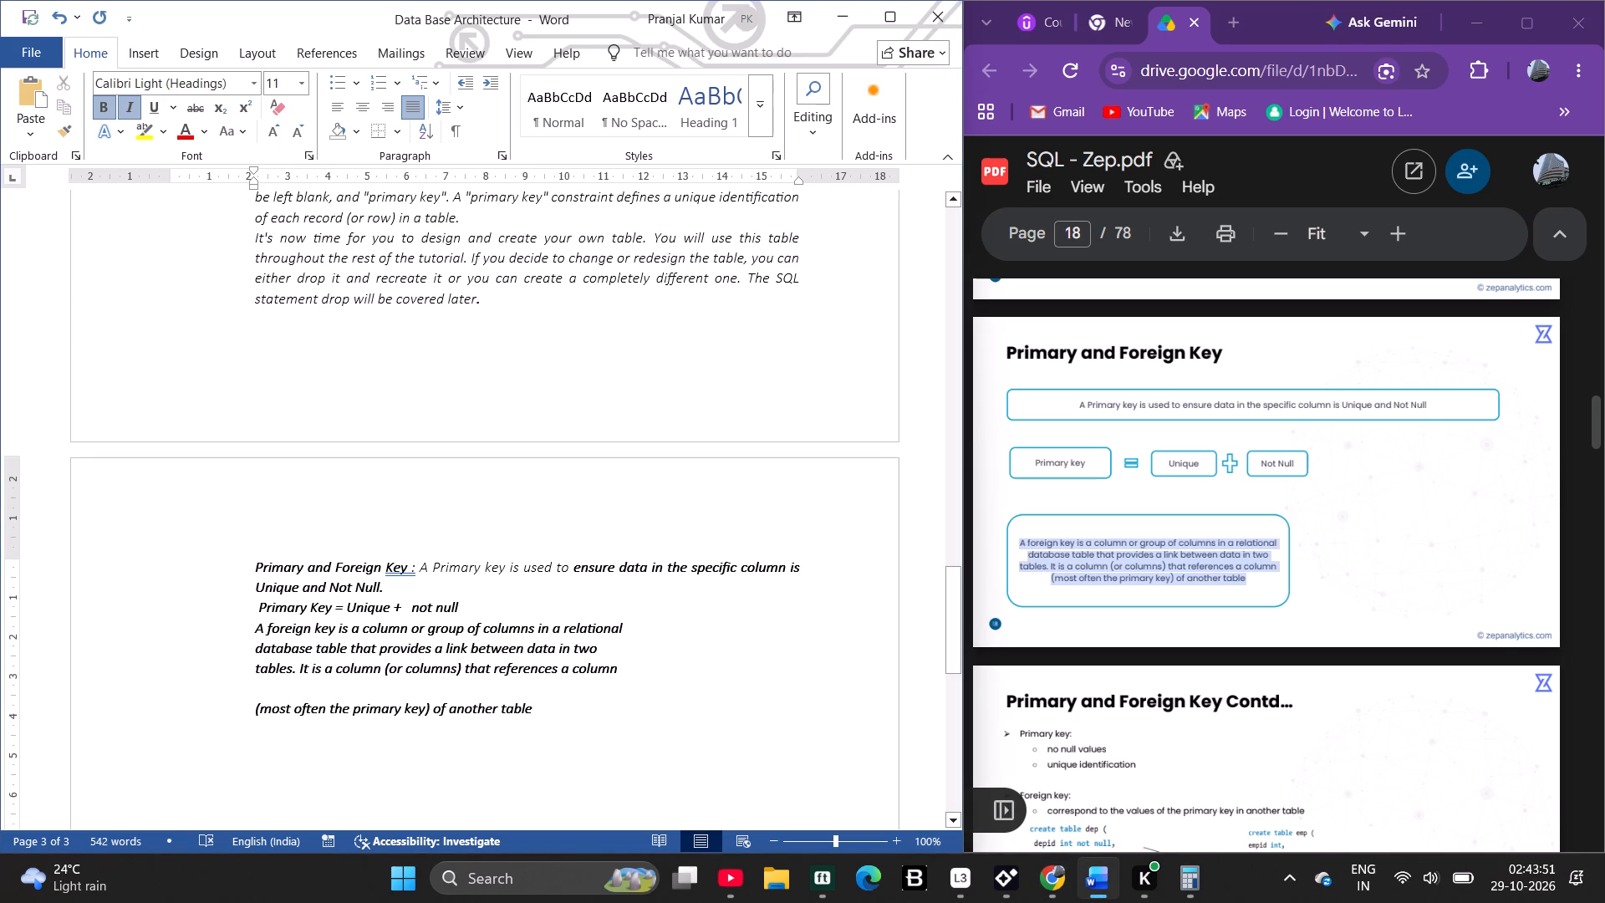
Join the broken lines of the pasted foreign key definition into one continuous paragraph, with single spaces between the joined words.
{"action": "left_click", "coordinate": [259, 651]}
{"action": "key", "text": "BackSpace"}
{"action": "key", "text": "BackSpace"}
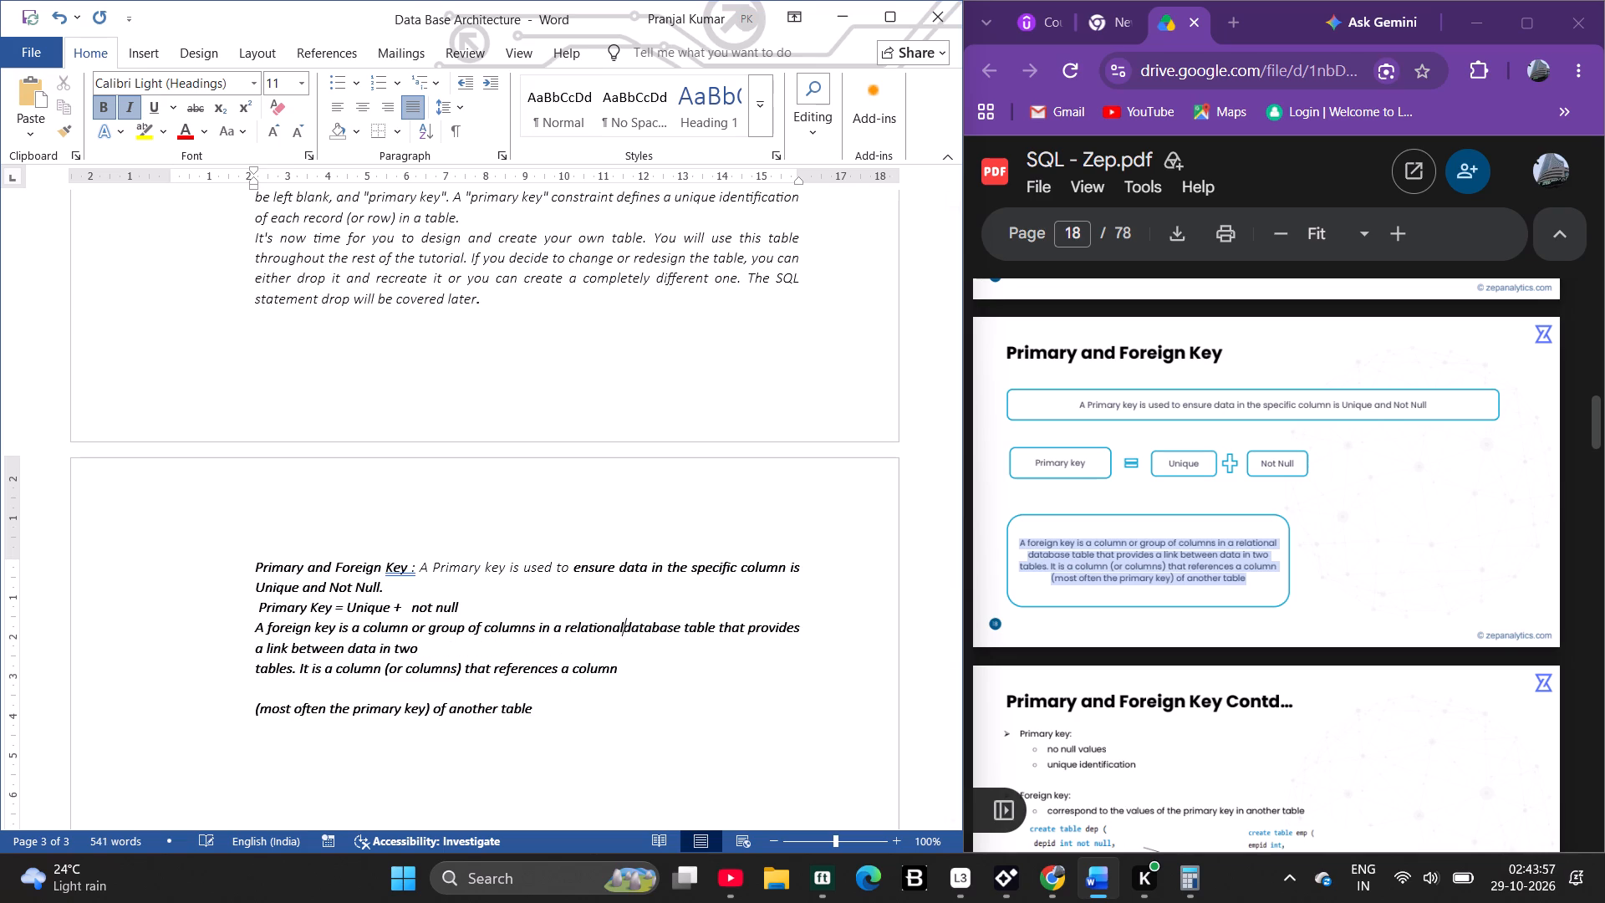
{"action": "key", "text": "space"}
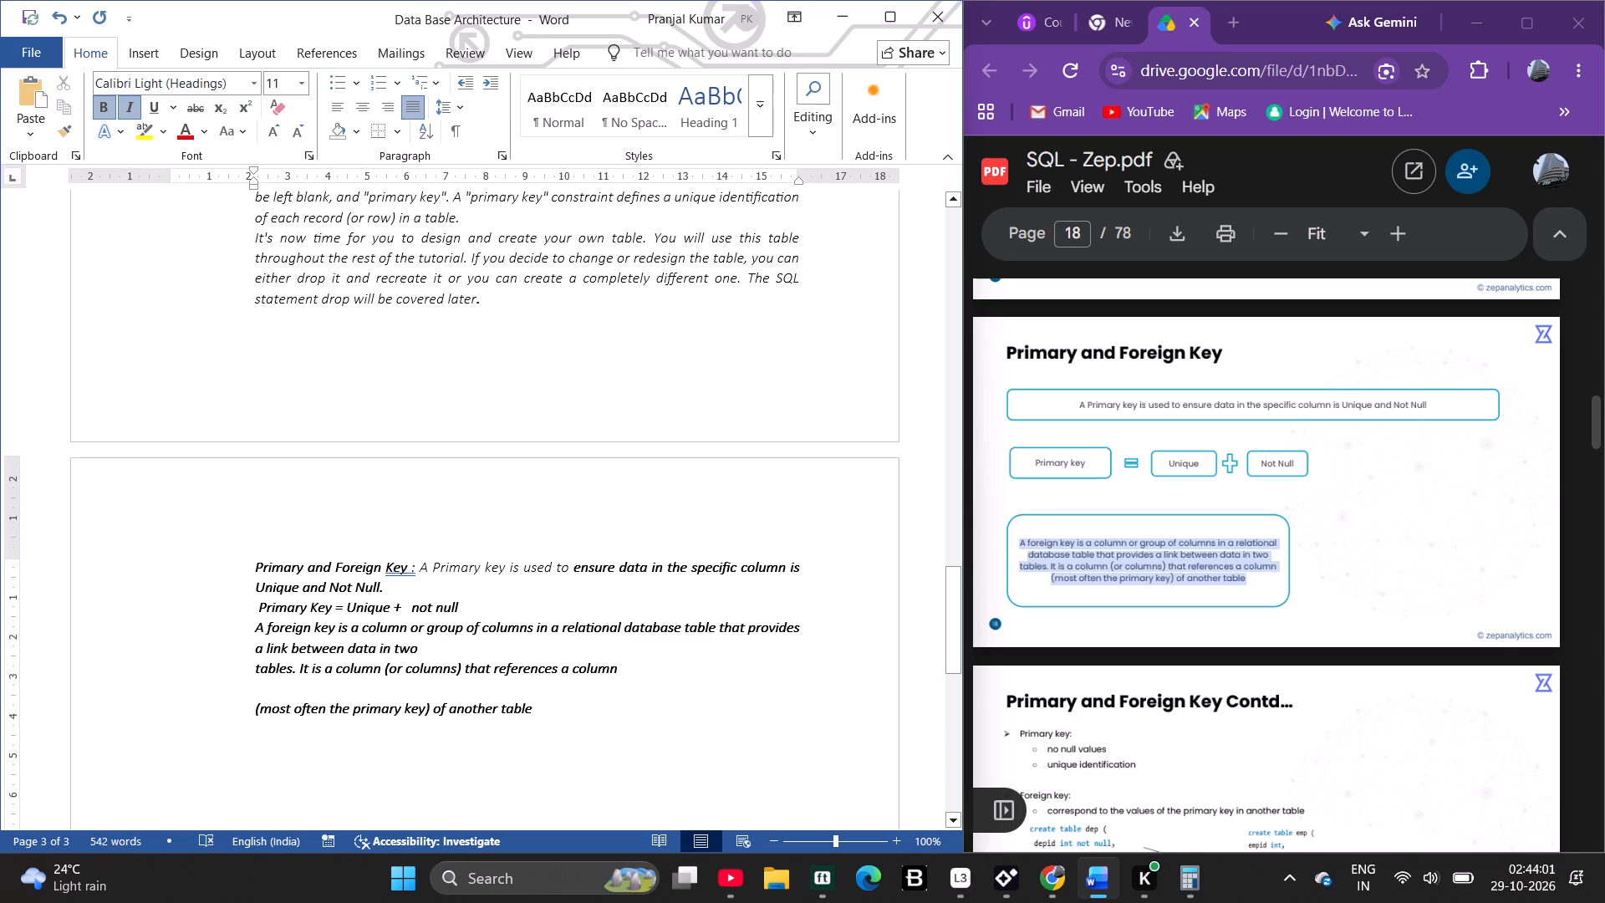
{"action": "left_click", "coordinate": [257, 668]}
{"action": "key", "text": "BackSpace"}
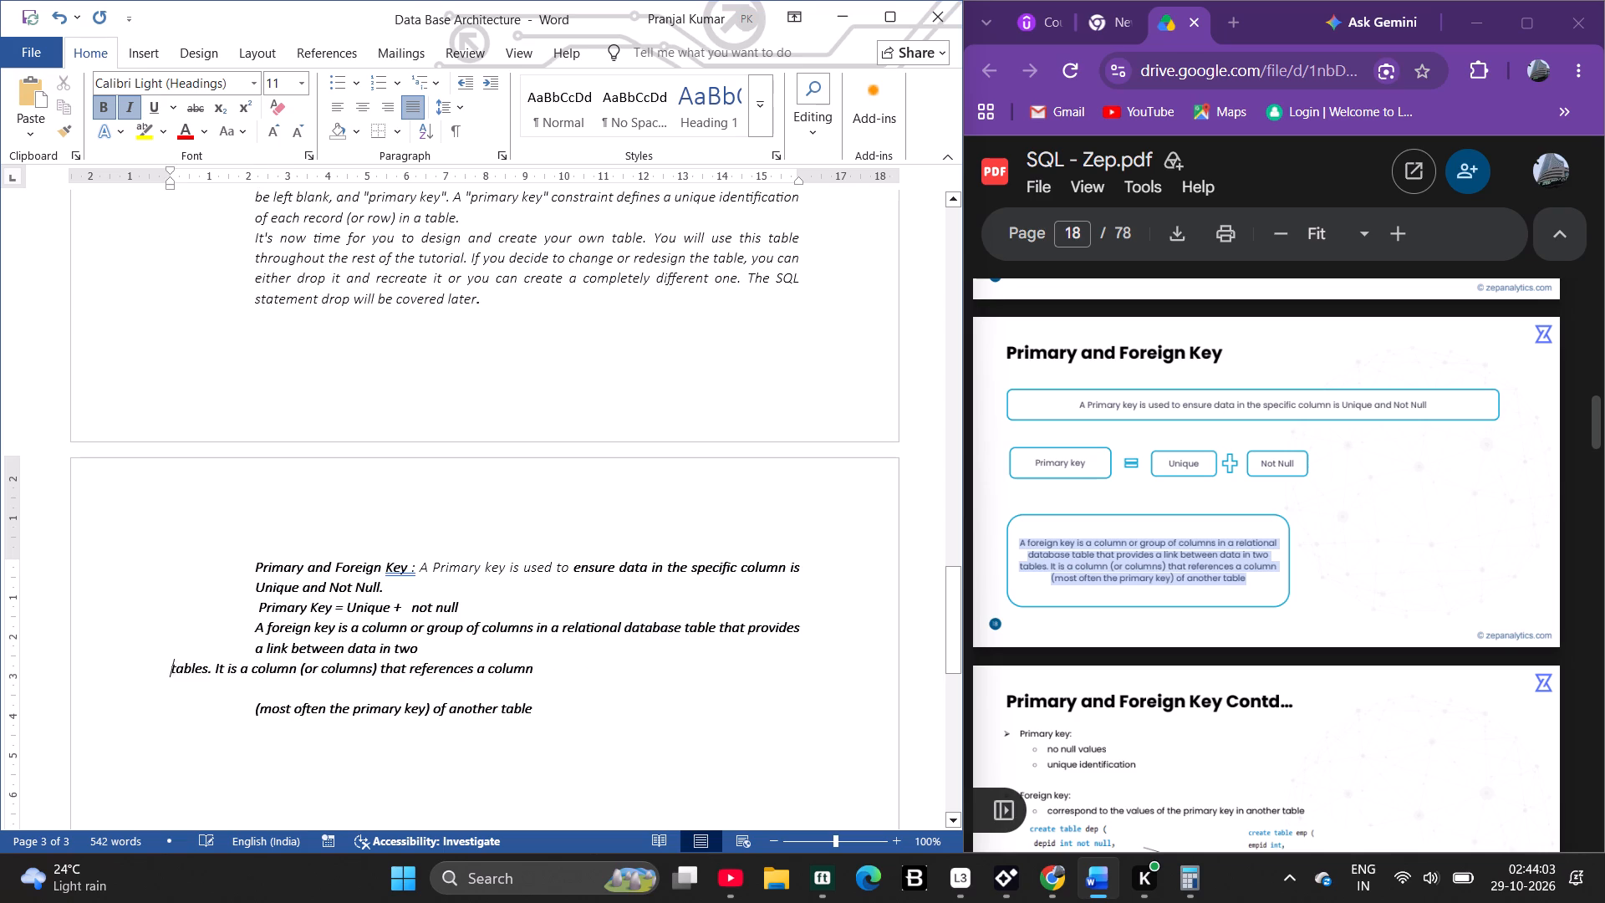
{"action": "key", "text": "BackSpace"}
{"action": "key", "text": "space"}
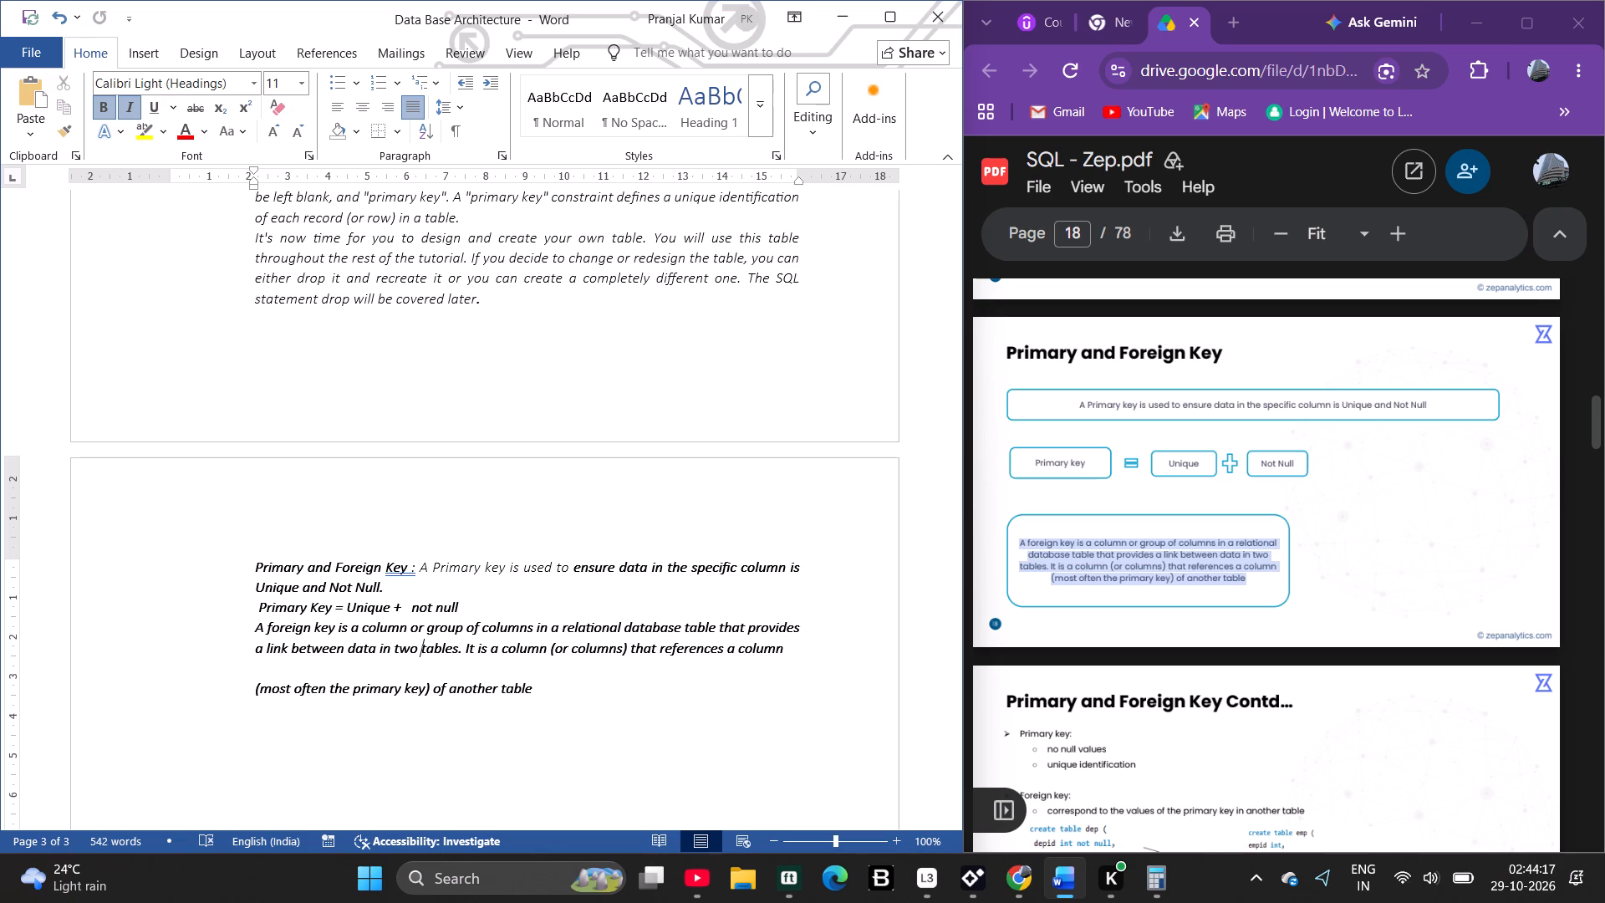
{"action": "left_click", "coordinate": [247, 688]}
{"action": "key", "text": "BackSpace"}
{"action": "key", "text": "BackSpace"}
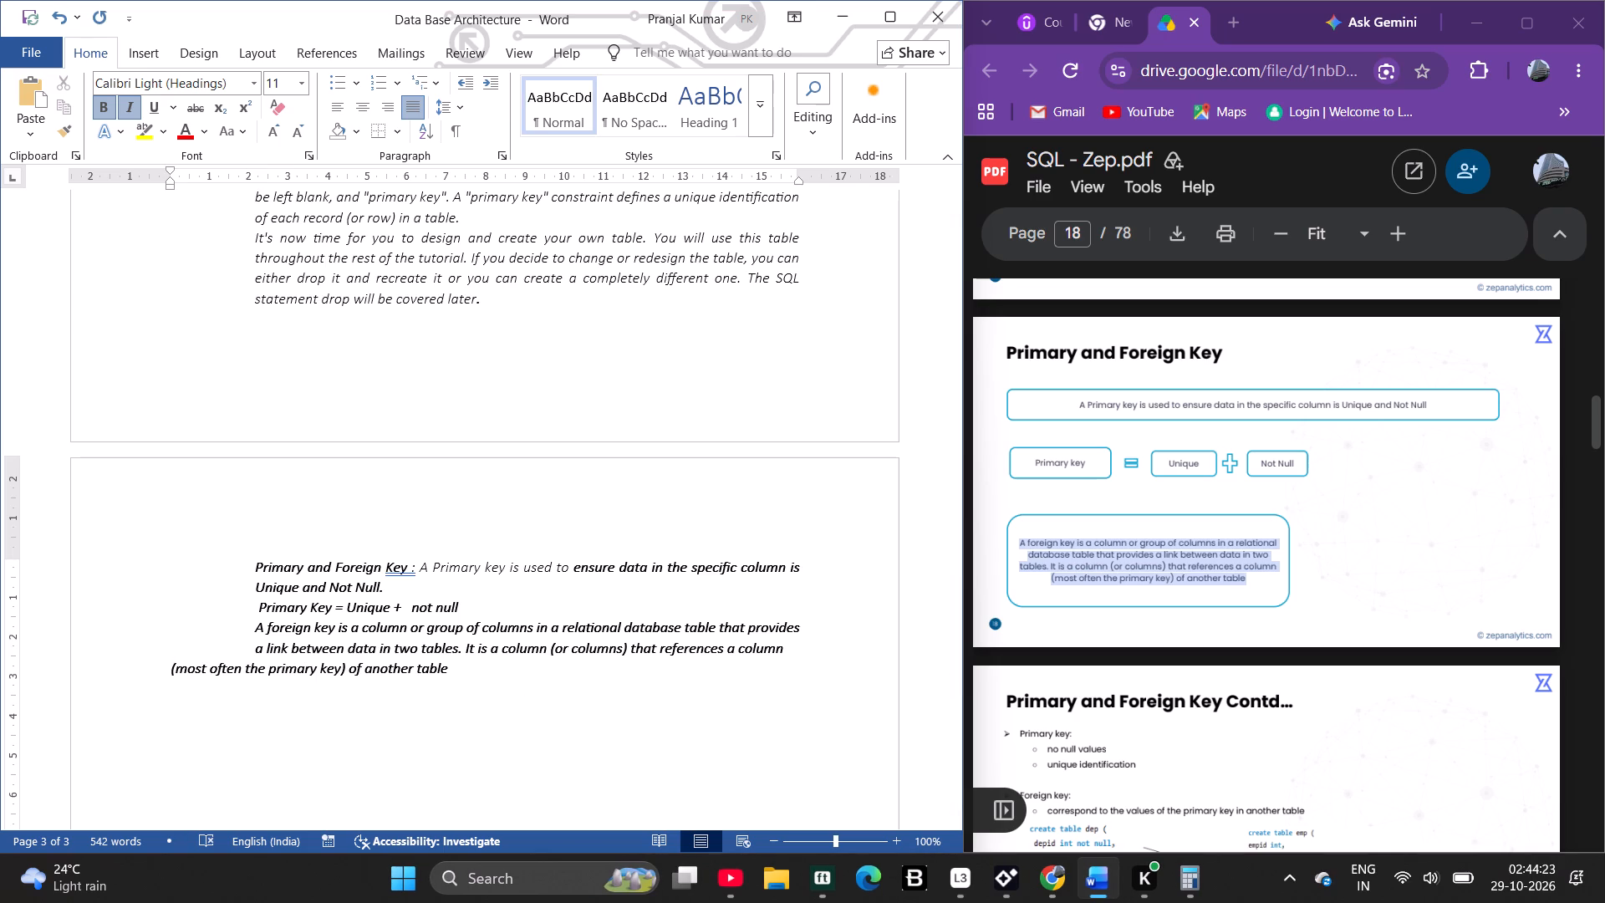
{"action": "key", "text": "BackSpace"}
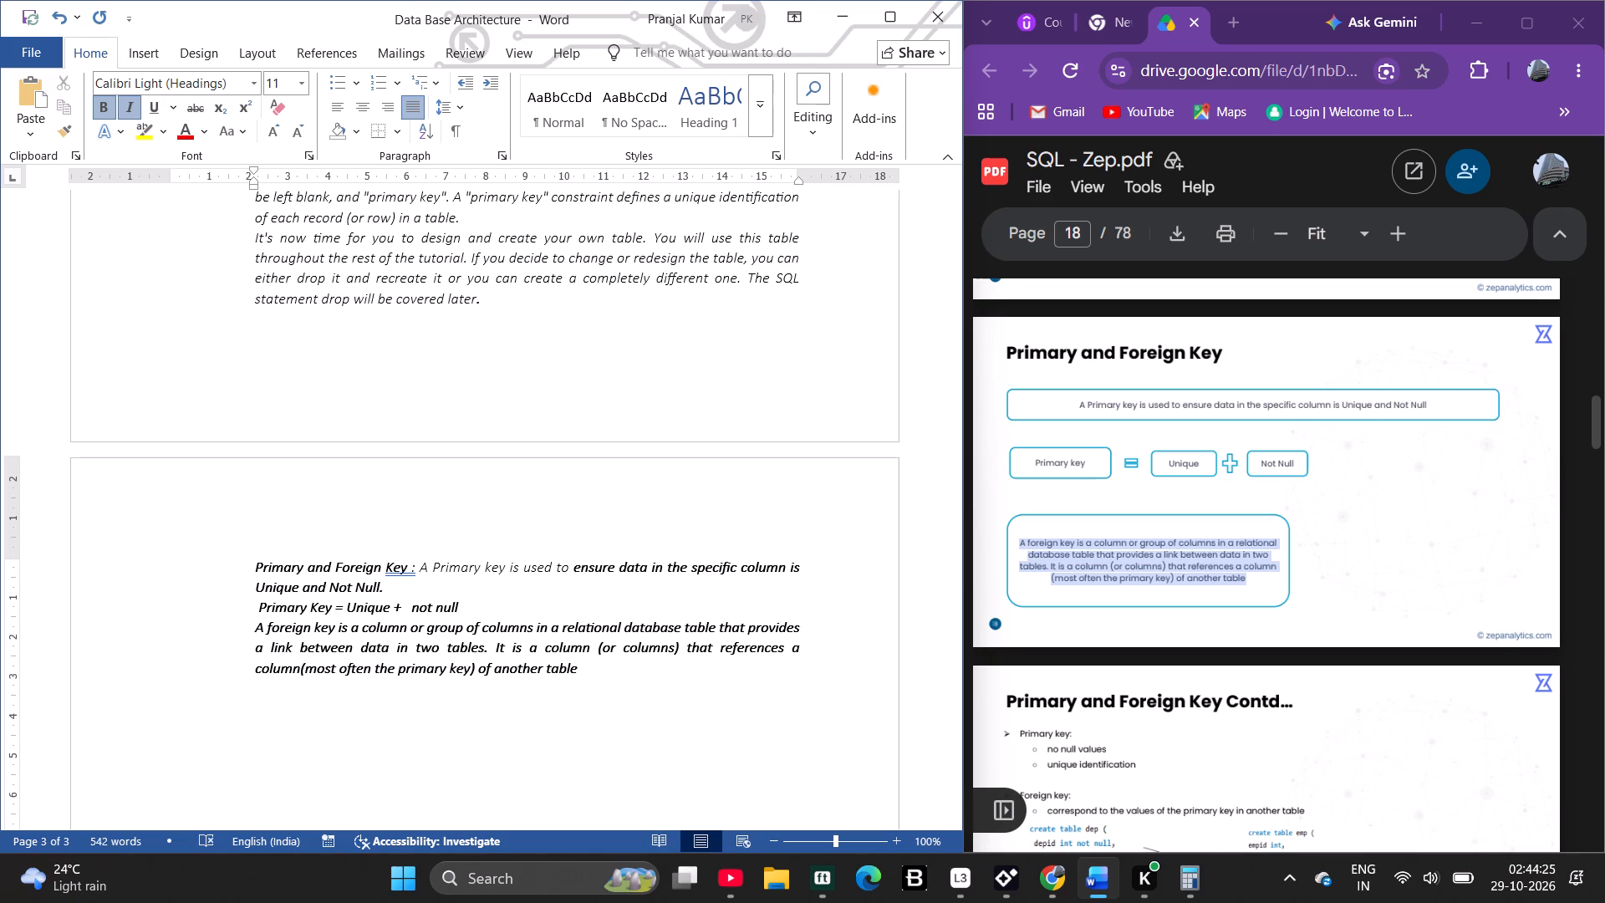
{"action": "key", "text": "space"}
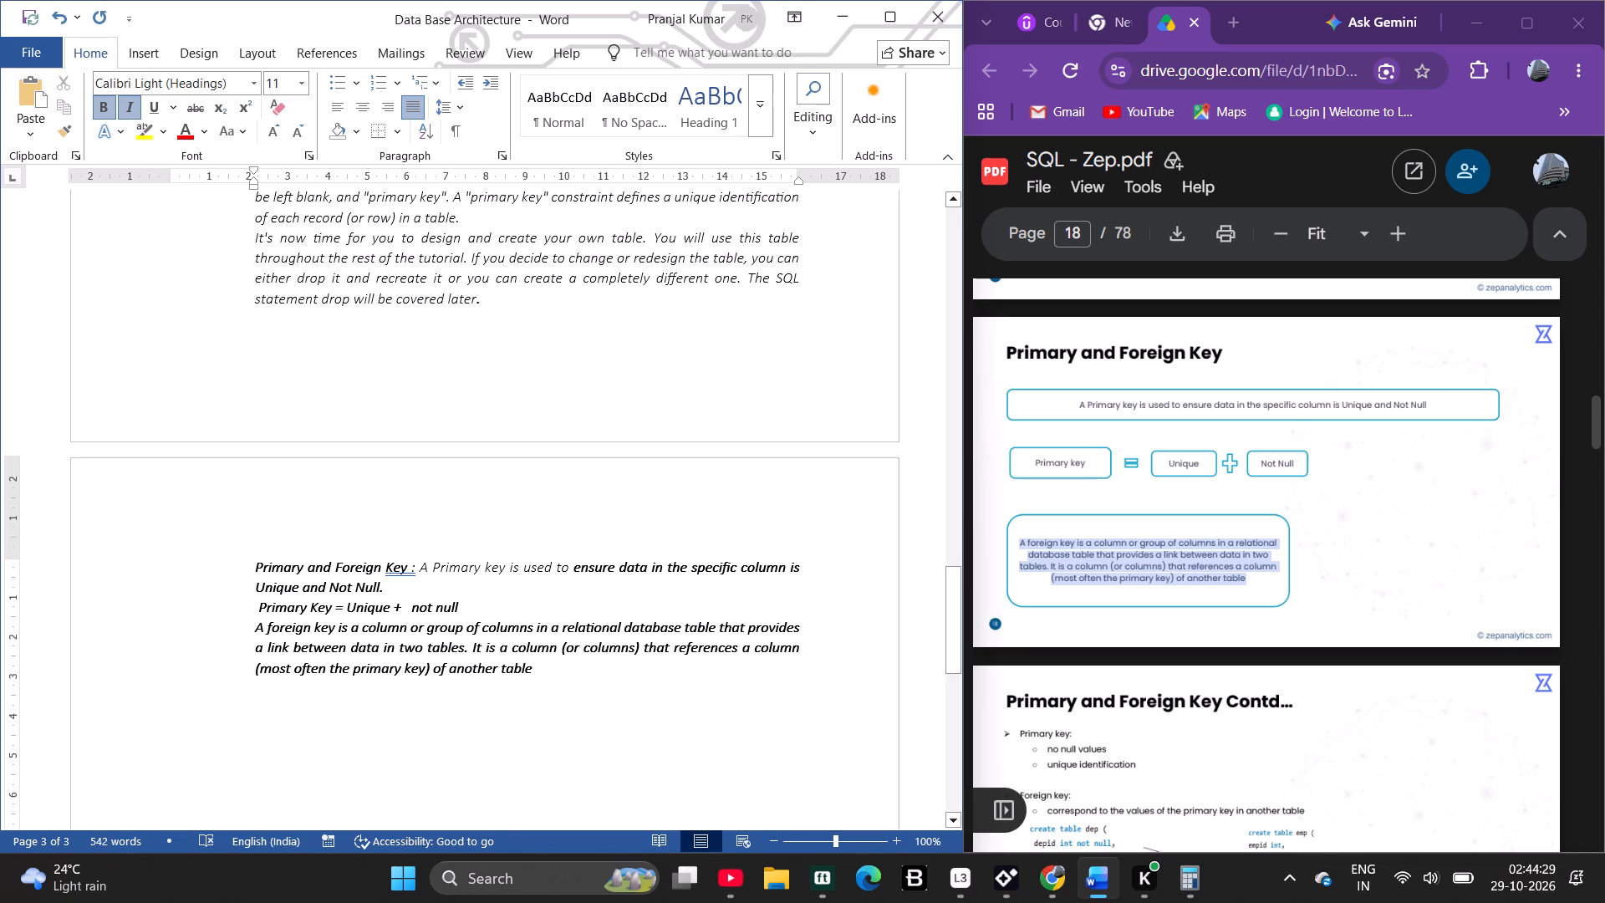
Move the first-line indent of all primary and foreign key paragraphs to about the 0 ruler mark, with the hanging indent at about 2.
{"action": "left_click_drag", "start_coordinate": [248, 547], "coordinate": [525, 663]}
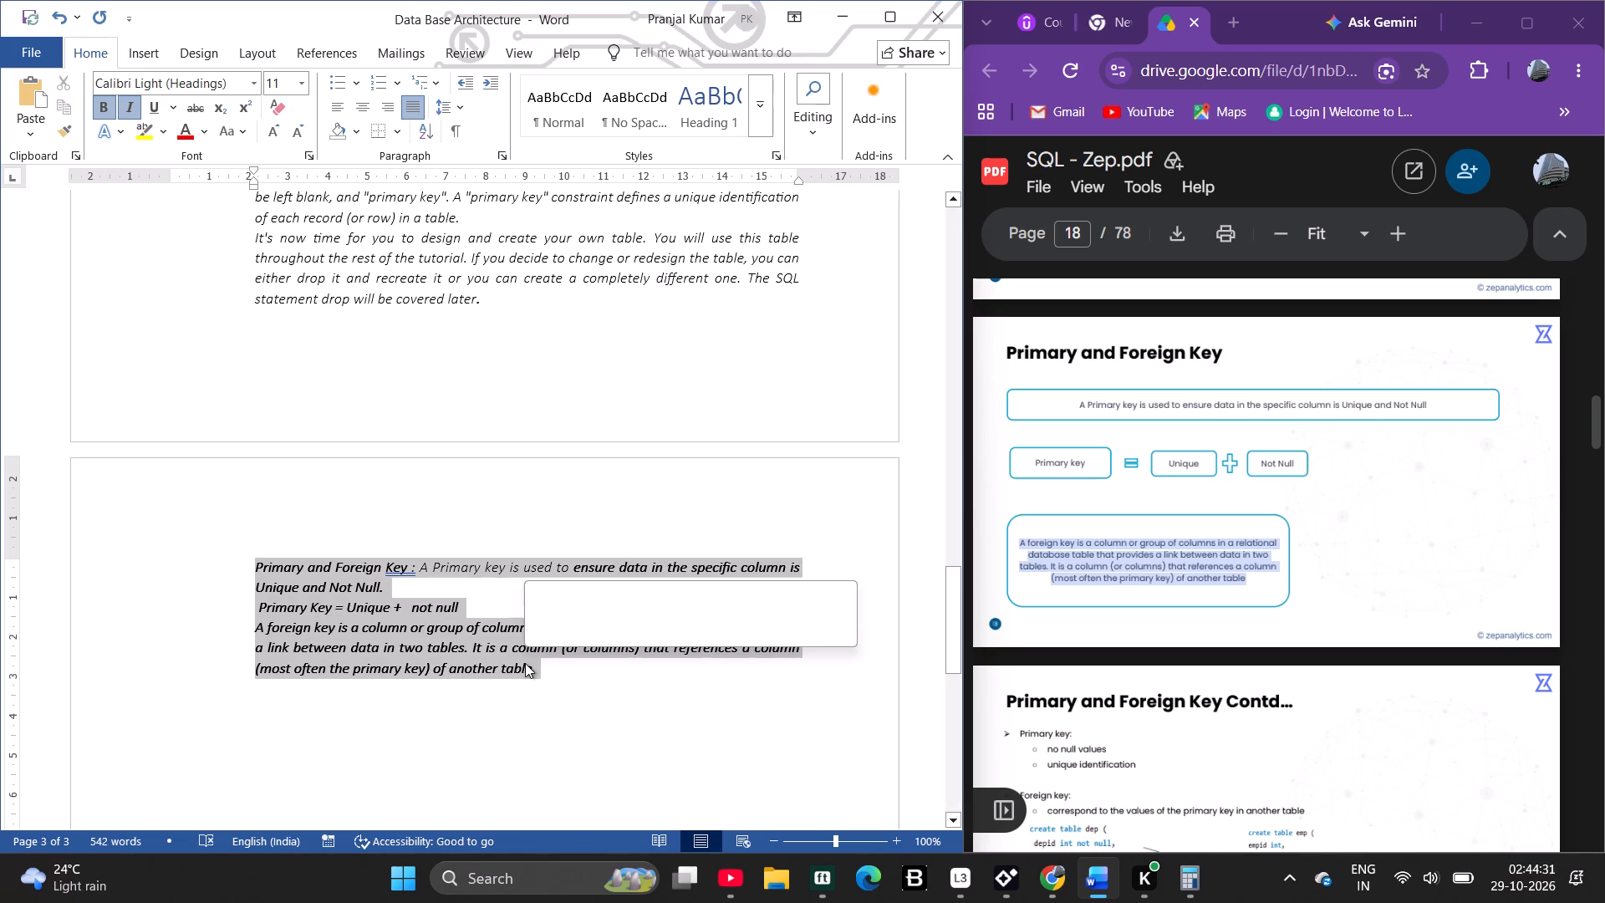
{"action": "left_click_drag", "start_coordinate": [252, 170], "coordinate": [182, 168]}
{"action": "left_click_drag", "start_coordinate": [253, 182], "coordinate": [205, 191]}
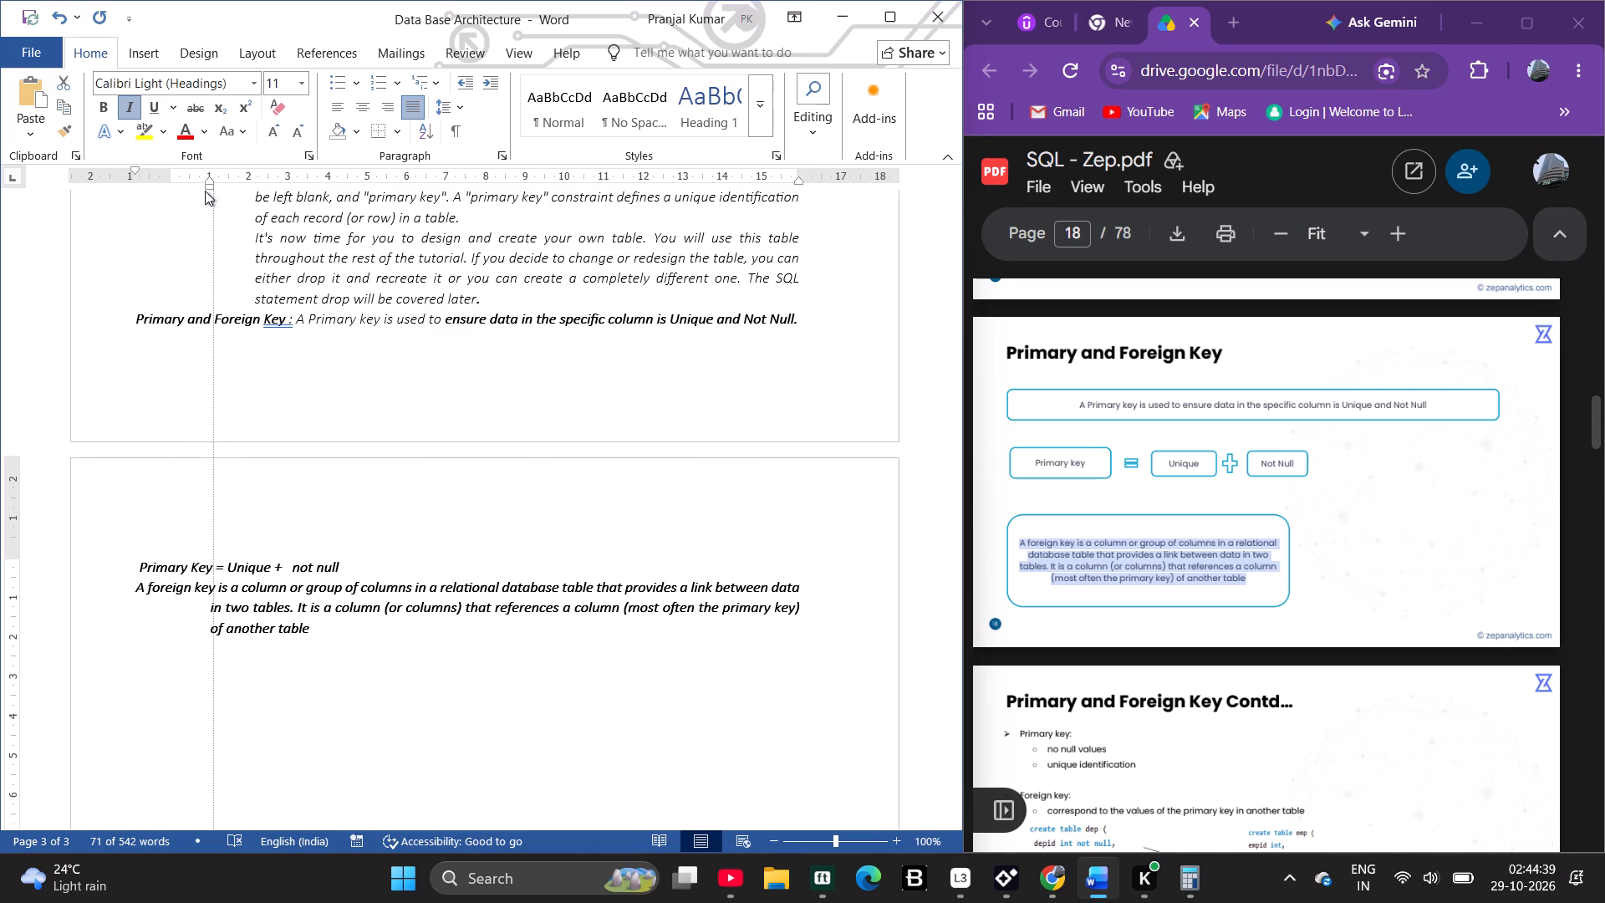
{"action": "left_click_drag", "start_coordinate": [205, 191], "coordinate": [247, 208]}
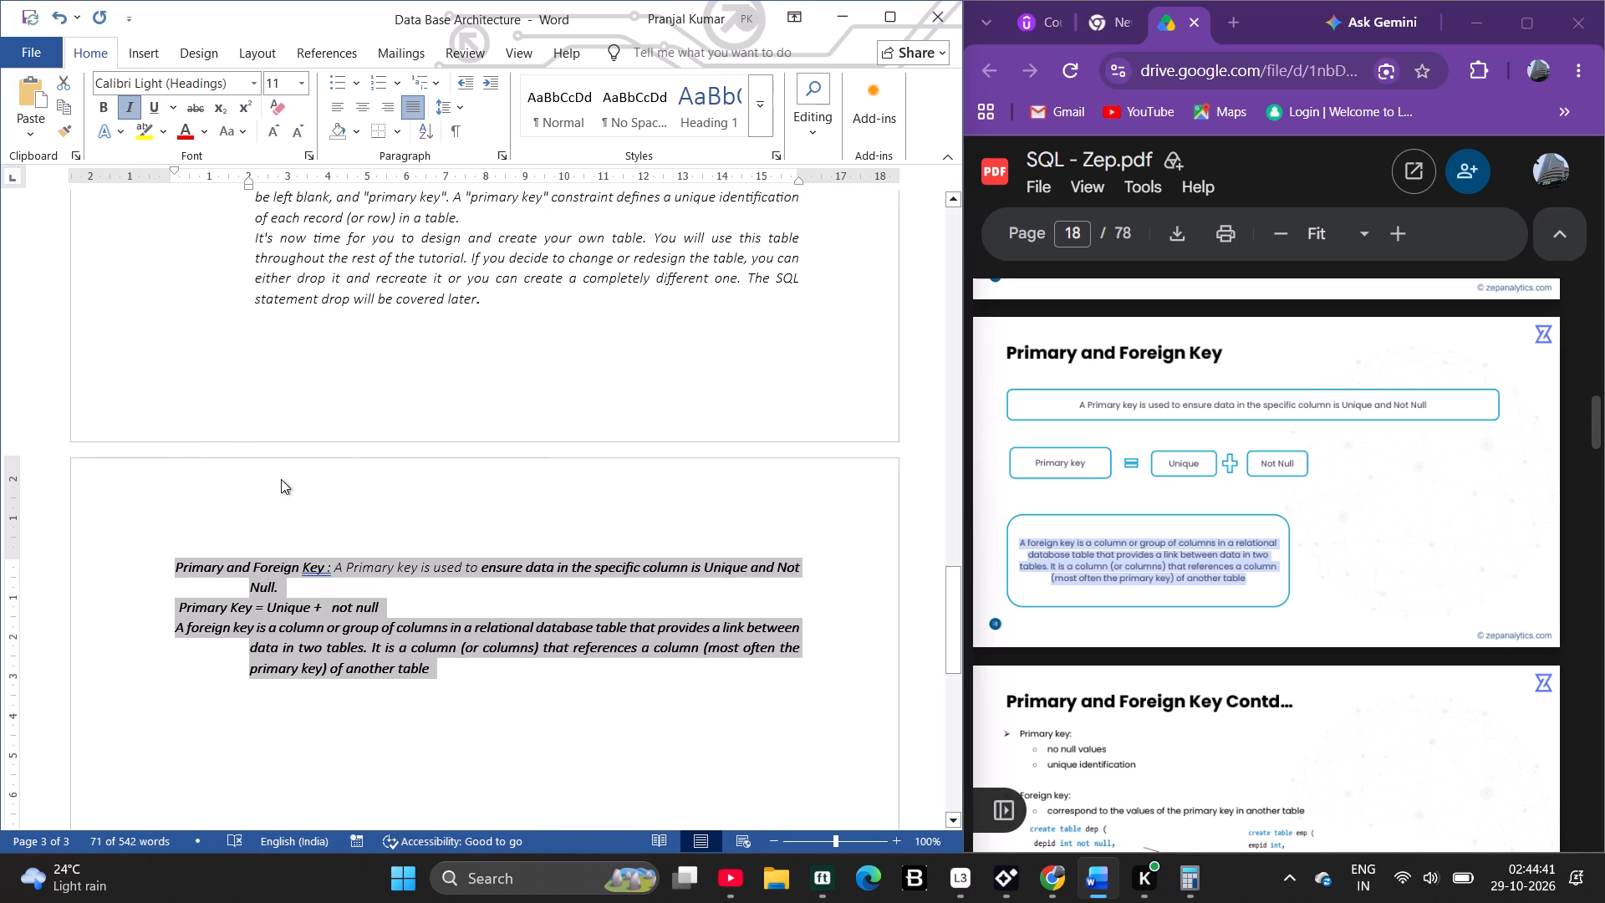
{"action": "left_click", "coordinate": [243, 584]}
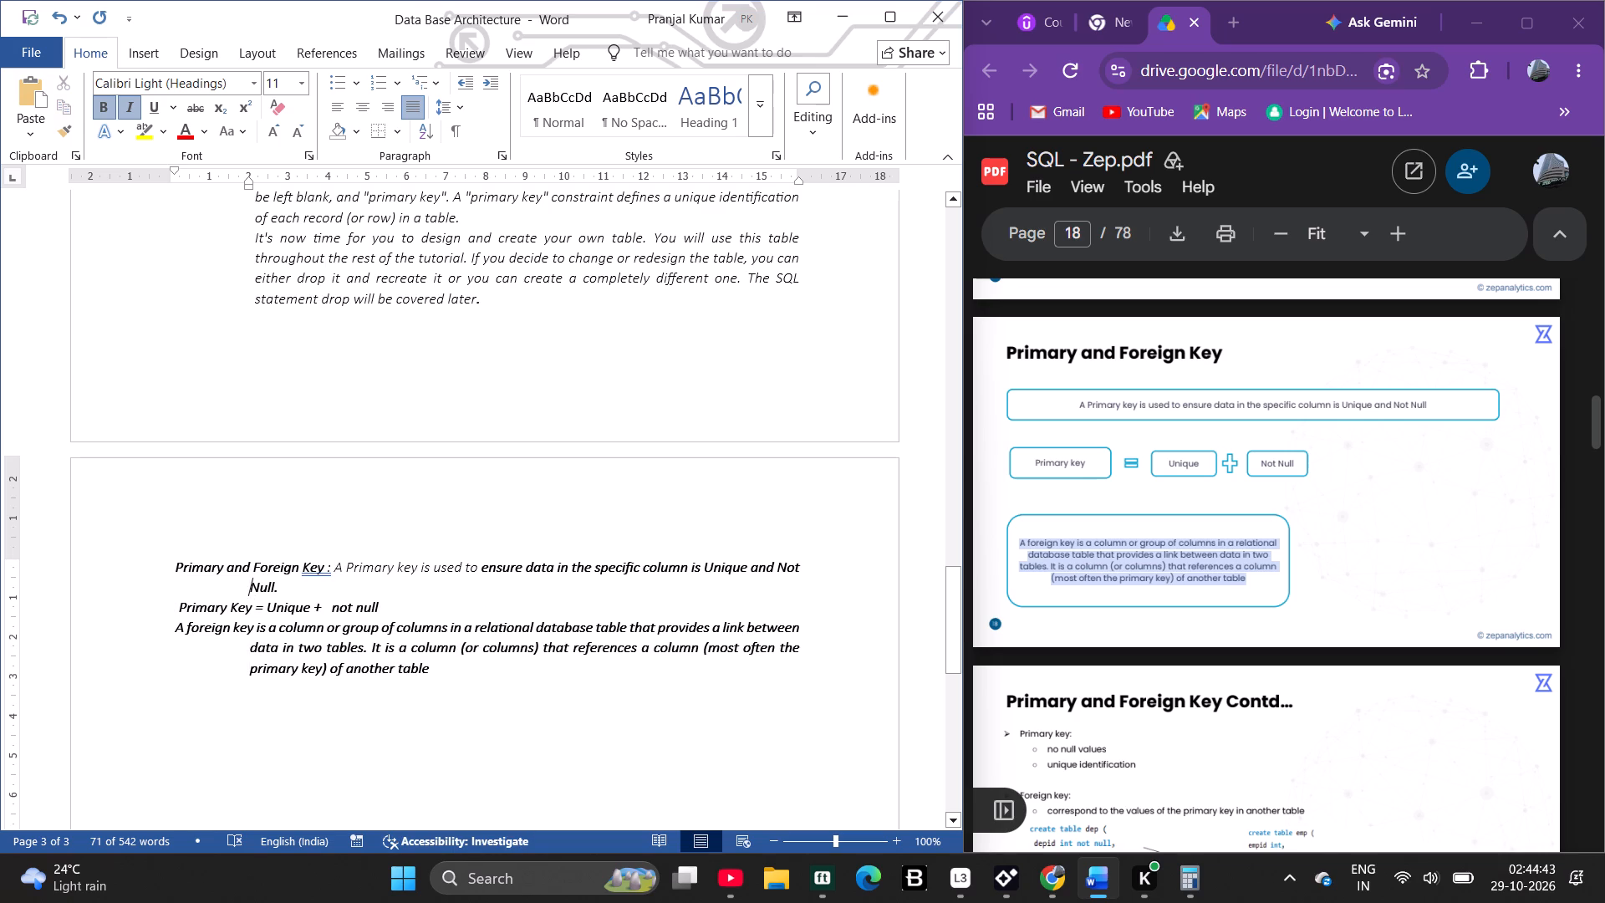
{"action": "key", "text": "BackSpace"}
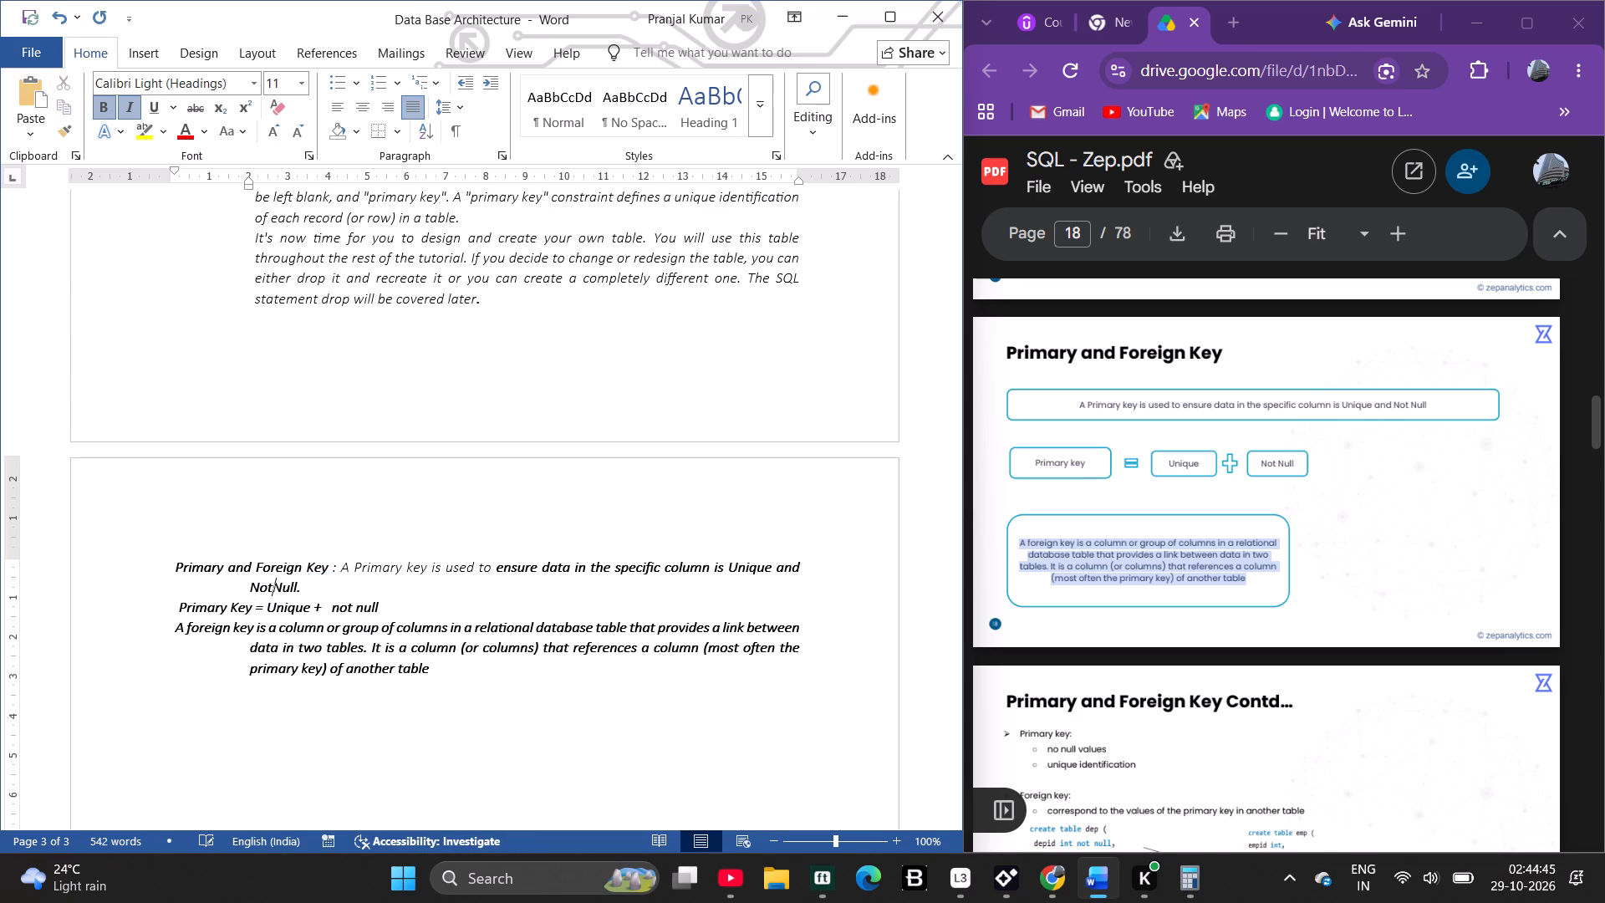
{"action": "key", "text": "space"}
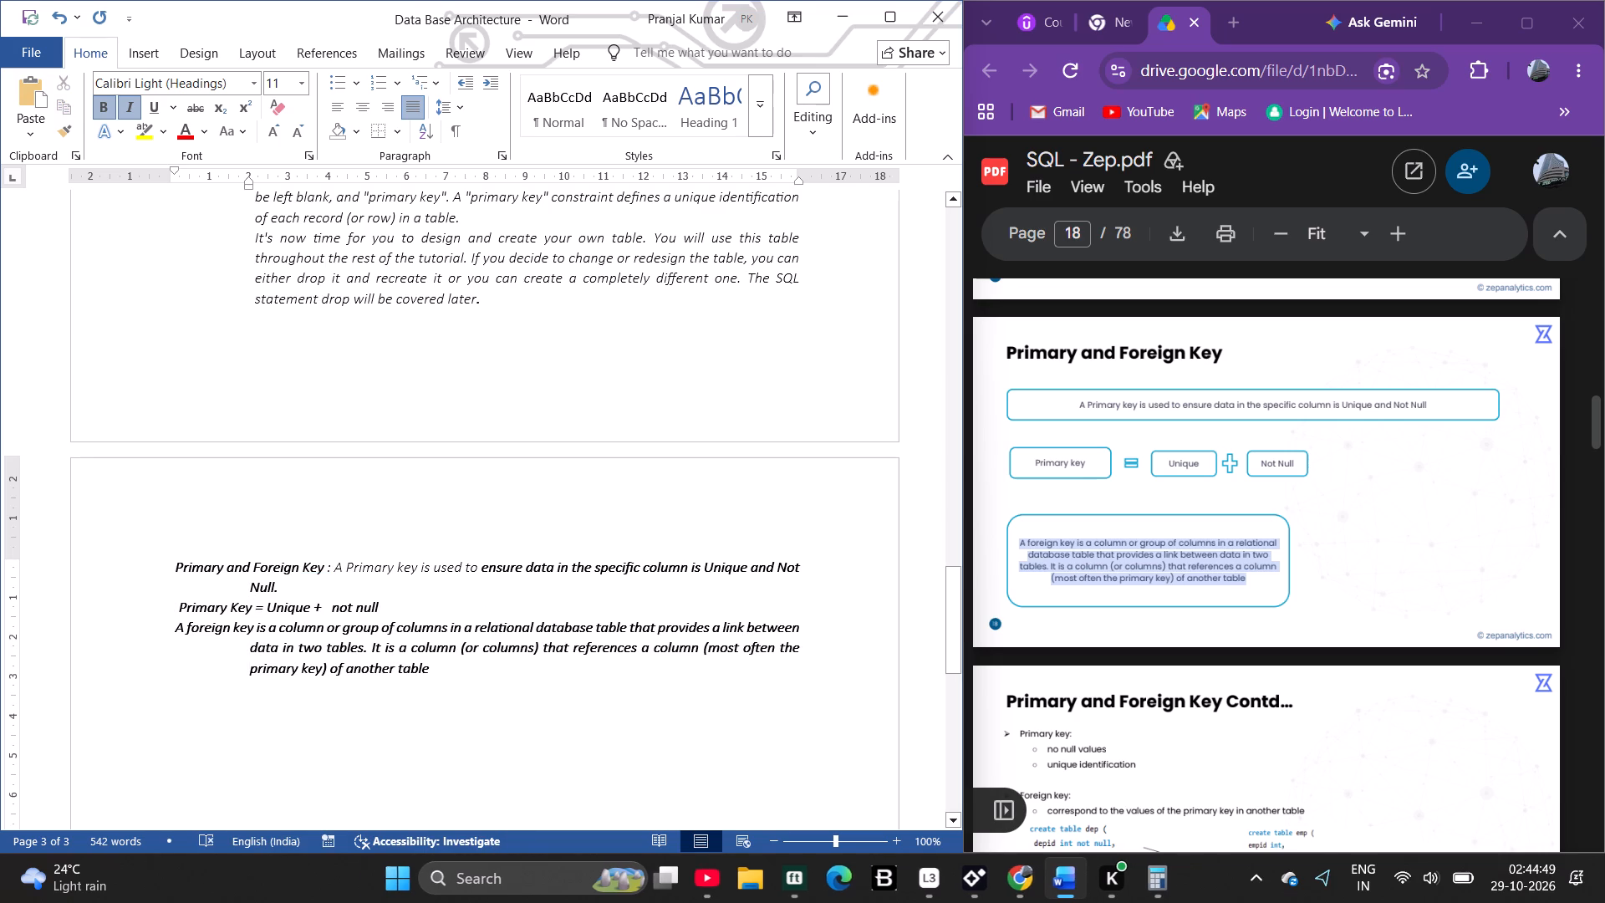
Move the foreign key paragraph's hanging indent to the 0 ruler mark so its wrapped lines align with the first line.
{"action": "left_click", "coordinate": [247, 650]}
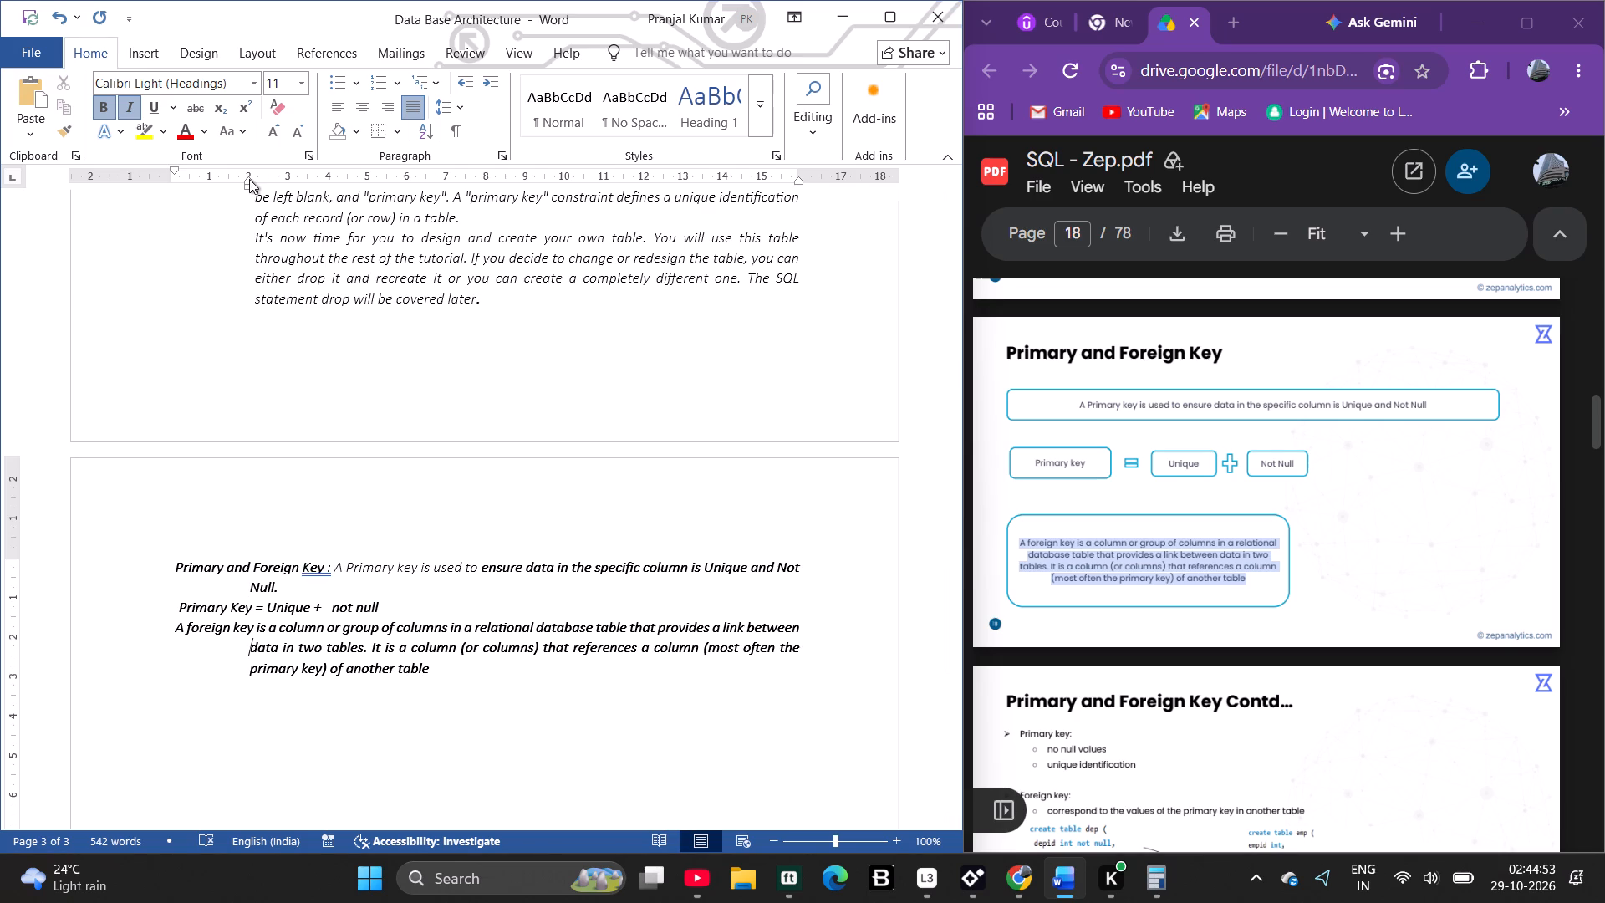
{"action": "left_click_drag", "start_coordinate": [249, 179], "coordinate": [170, 188]}
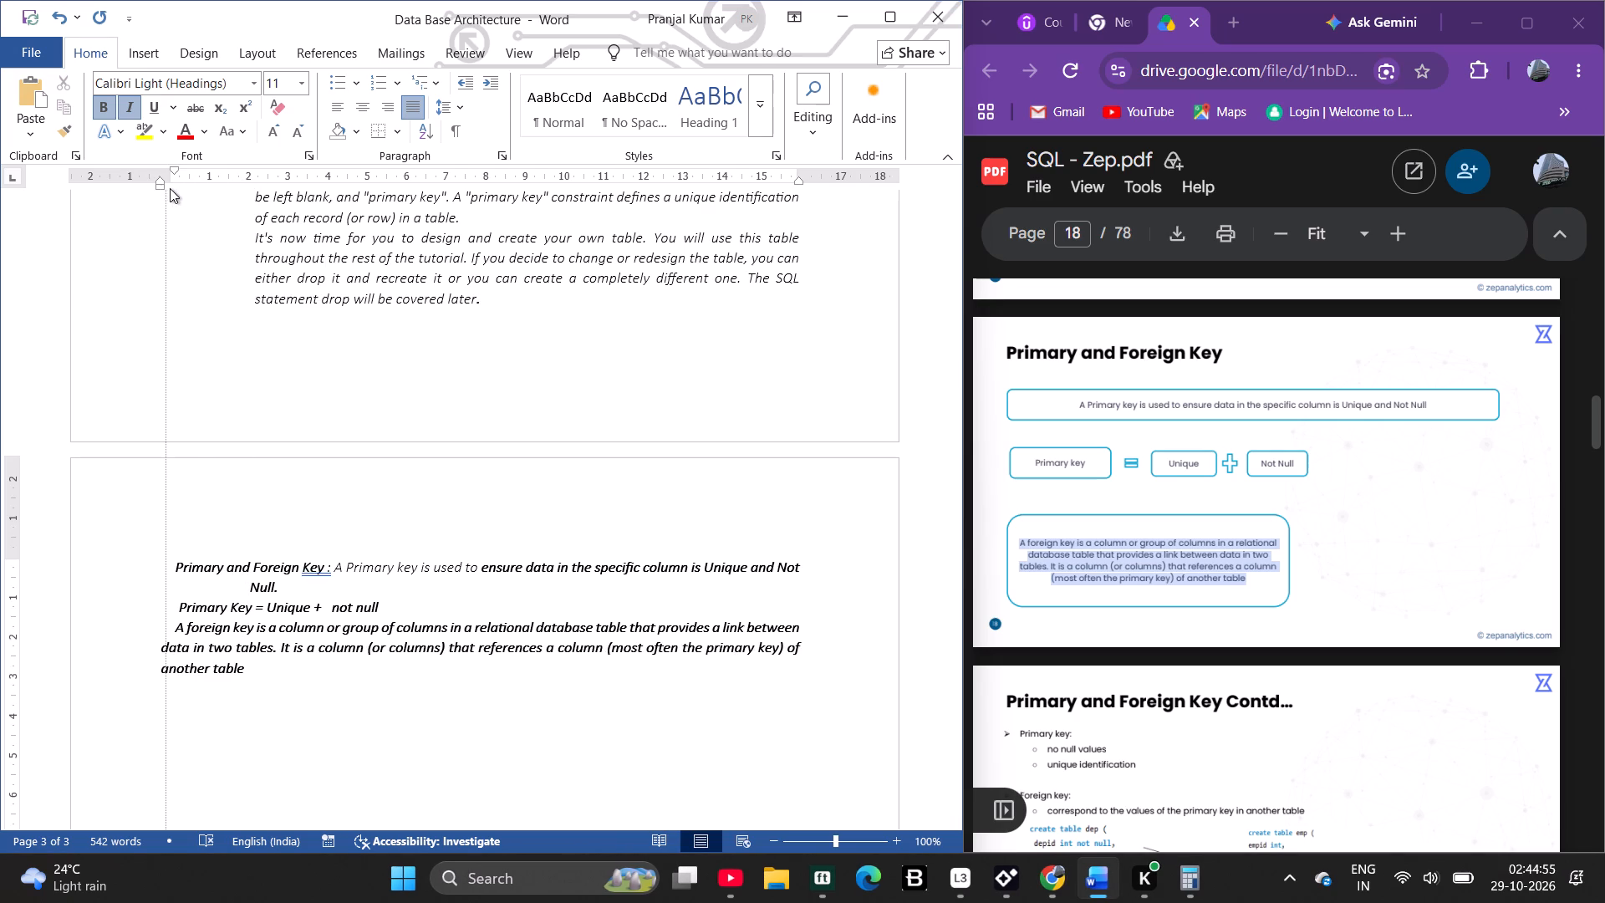
{"action": "left_click_drag", "start_coordinate": [170, 188], "coordinate": [174, 188]}
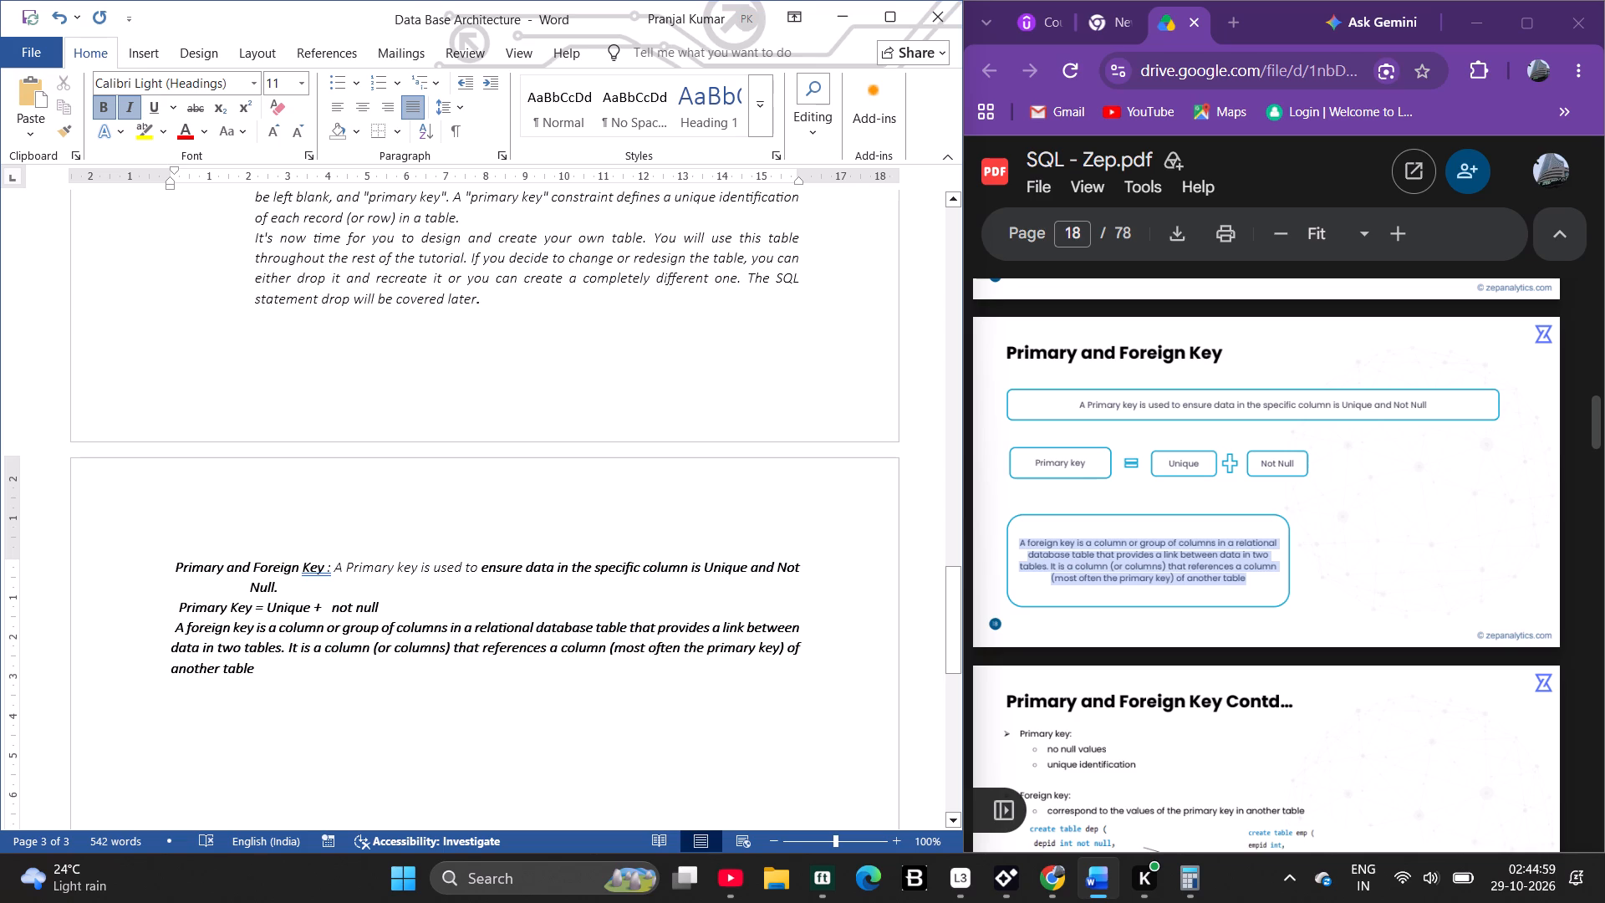
Remove the bold formatting from the foreign key definition after the words "A foreign key".
{"action": "left_click_drag", "start_coordinate": [257, 630], "coordinate": [267, 661]}
{"action": "left_click", "coordinate": [276, 632]}
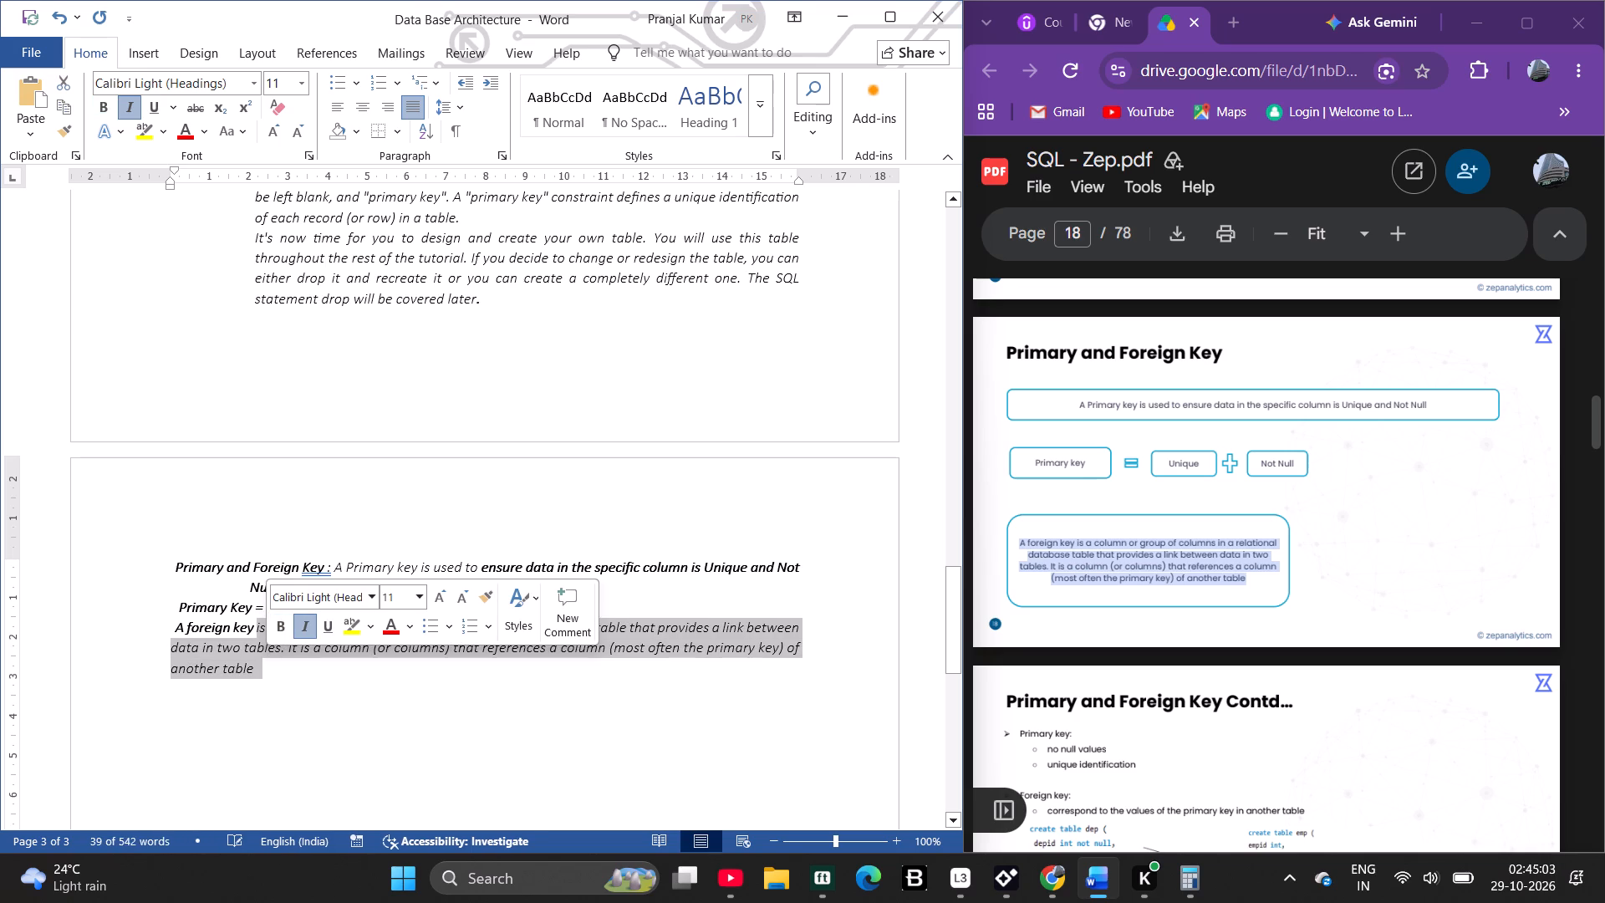
{"action": "left_click", "coordinate": [280, 693]}
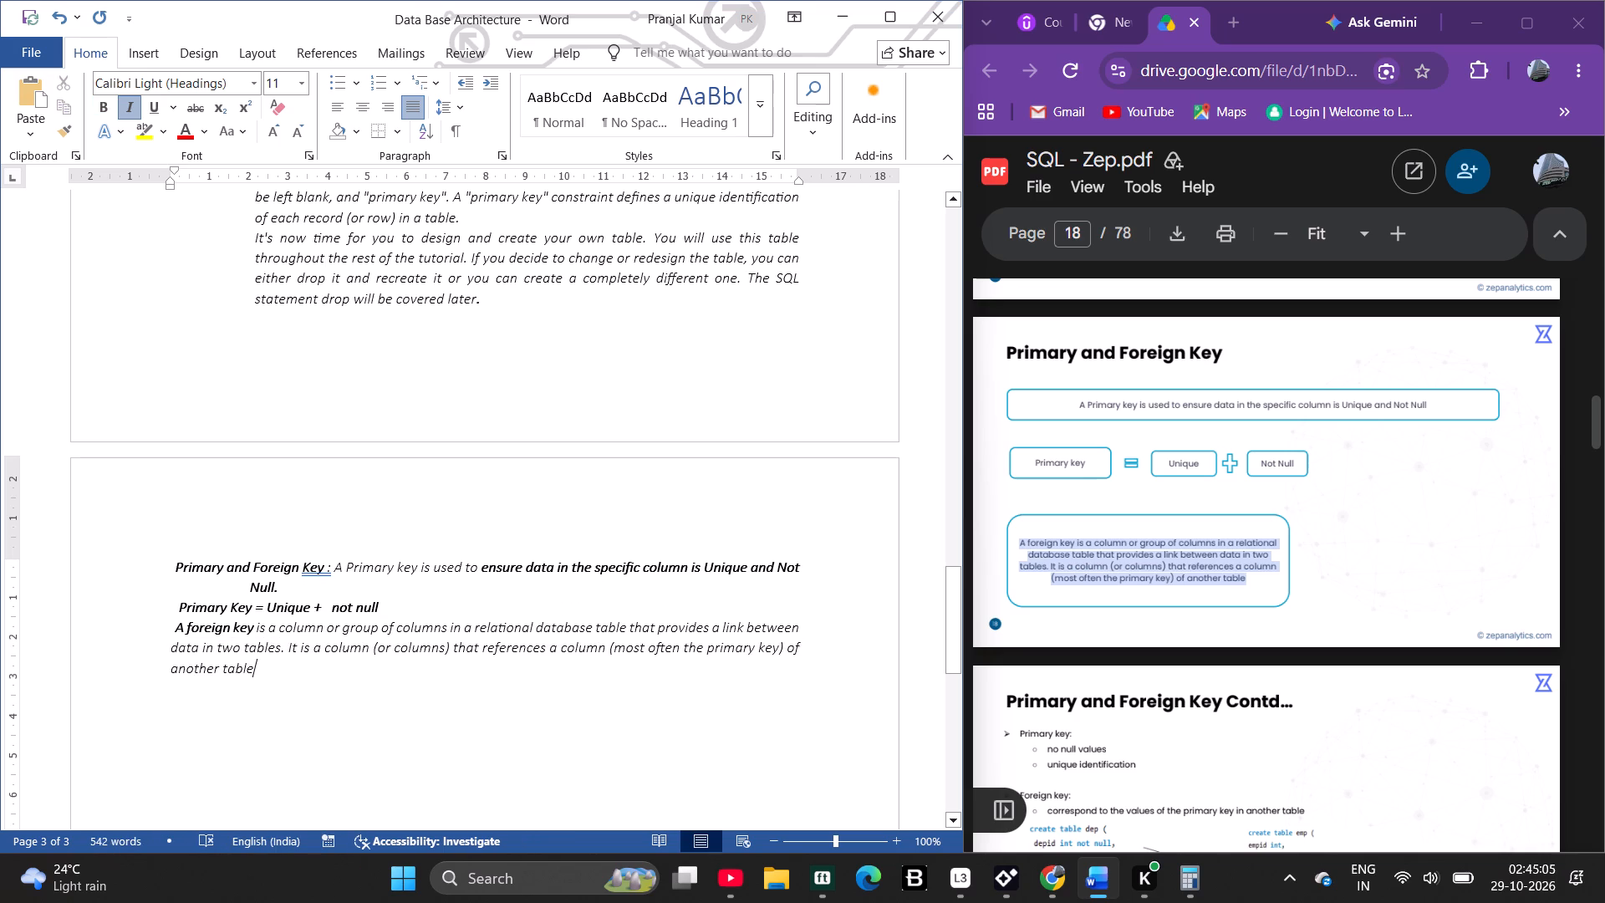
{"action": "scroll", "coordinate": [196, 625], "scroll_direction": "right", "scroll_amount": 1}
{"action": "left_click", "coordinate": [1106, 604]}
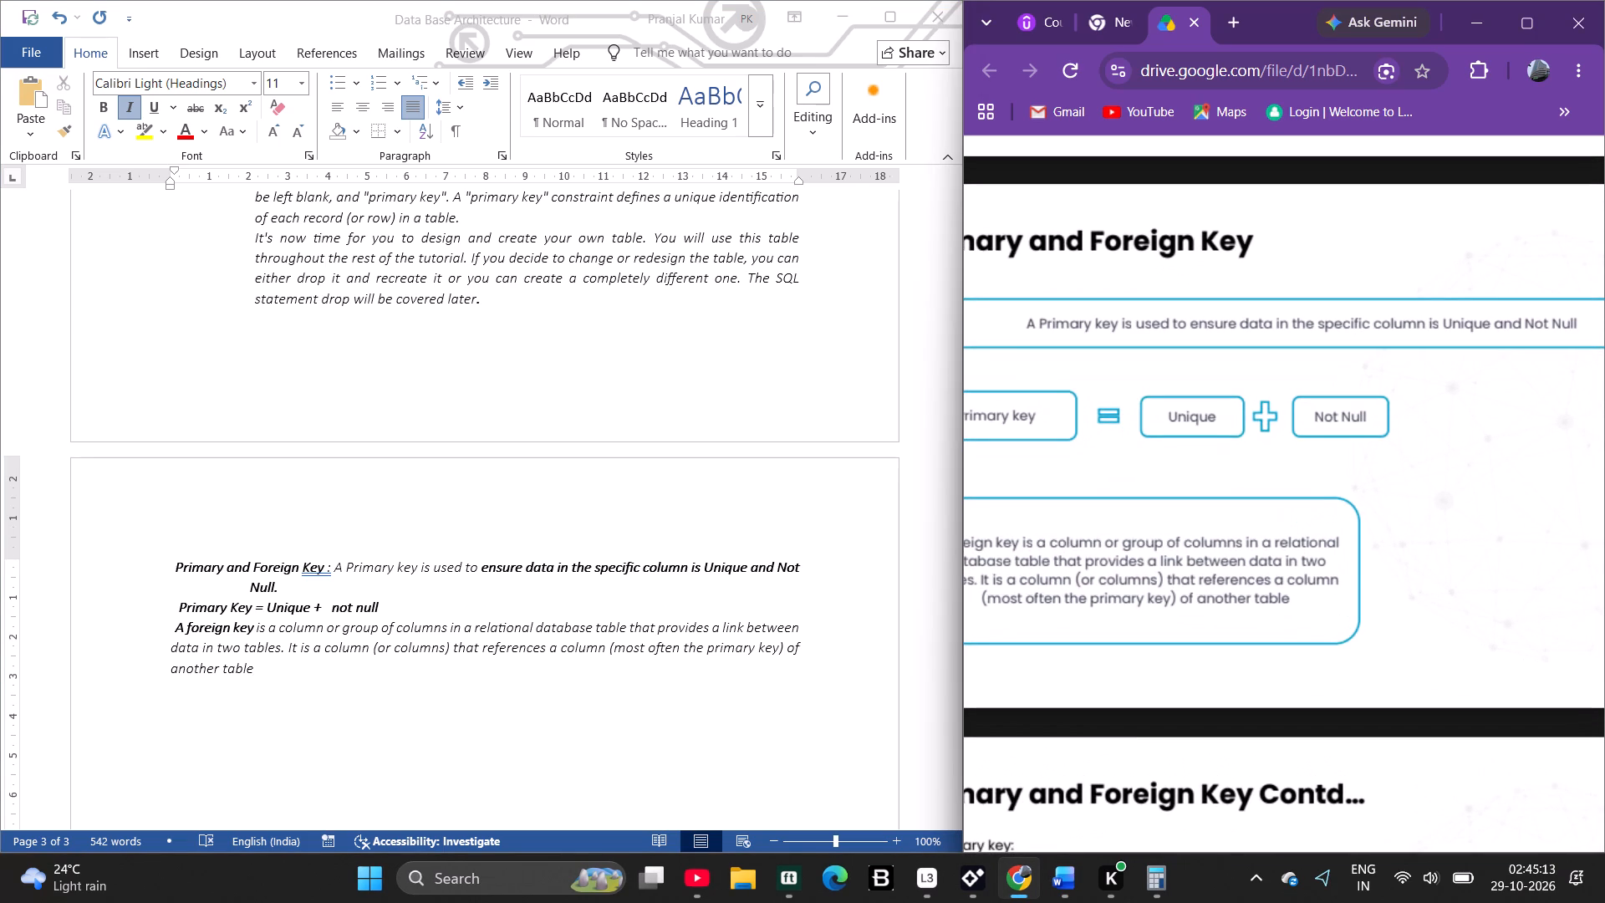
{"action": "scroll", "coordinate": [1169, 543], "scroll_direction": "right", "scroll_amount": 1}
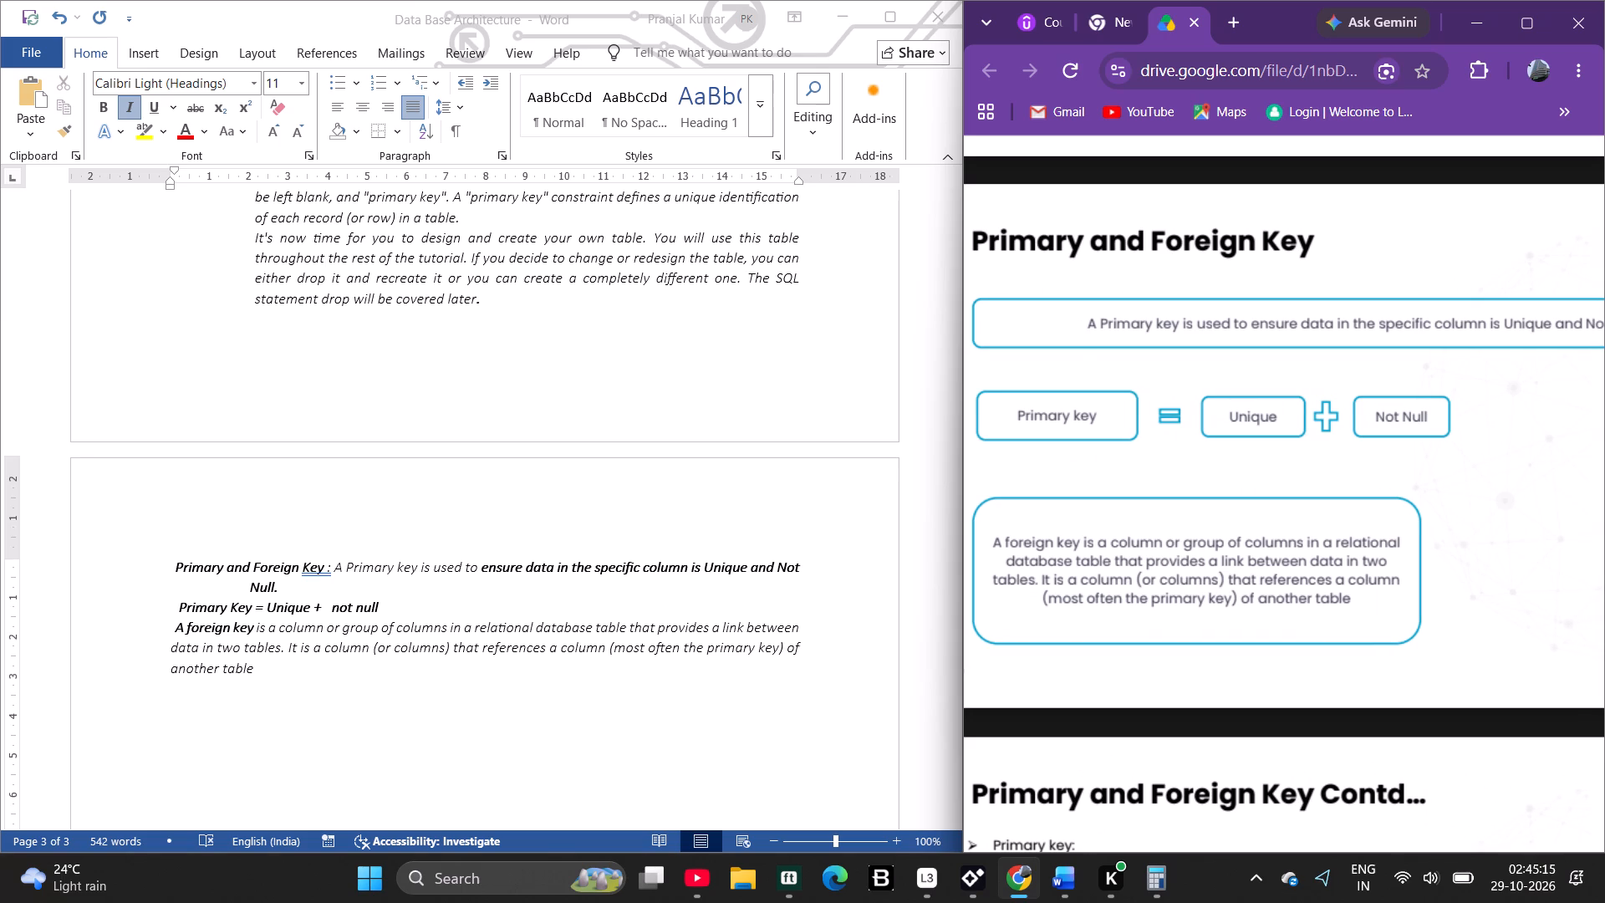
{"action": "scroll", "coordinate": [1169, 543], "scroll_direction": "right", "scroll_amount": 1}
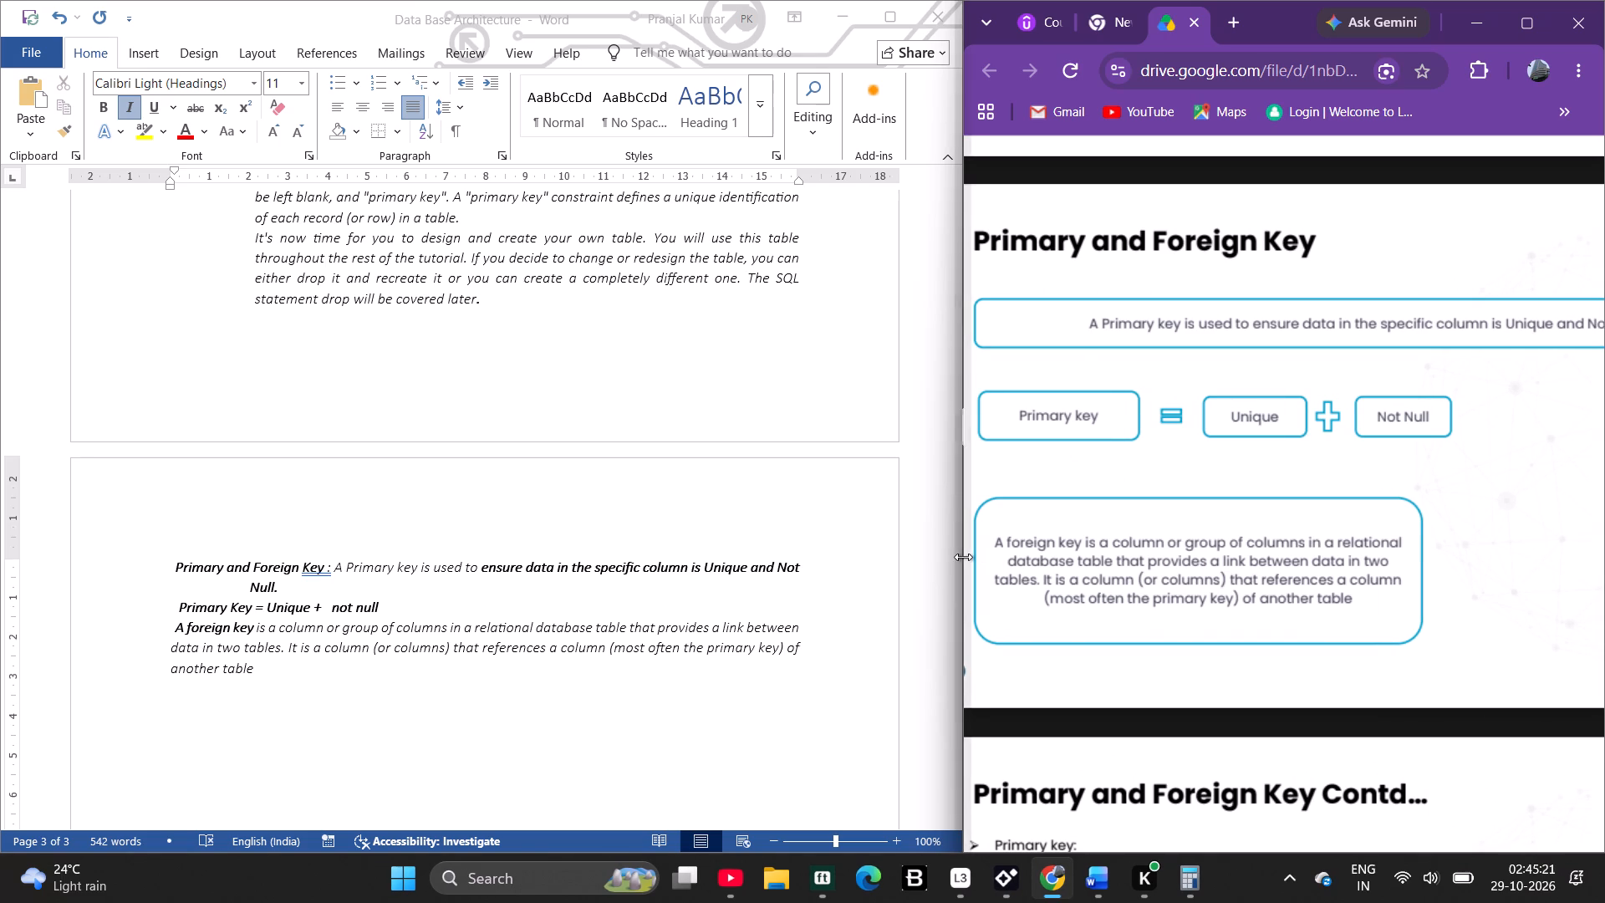
Make "relational database table that provides a link between data in two tables." bold in the foreign key definition.
{"action": "left_click", "coordinate": [566, 626]}
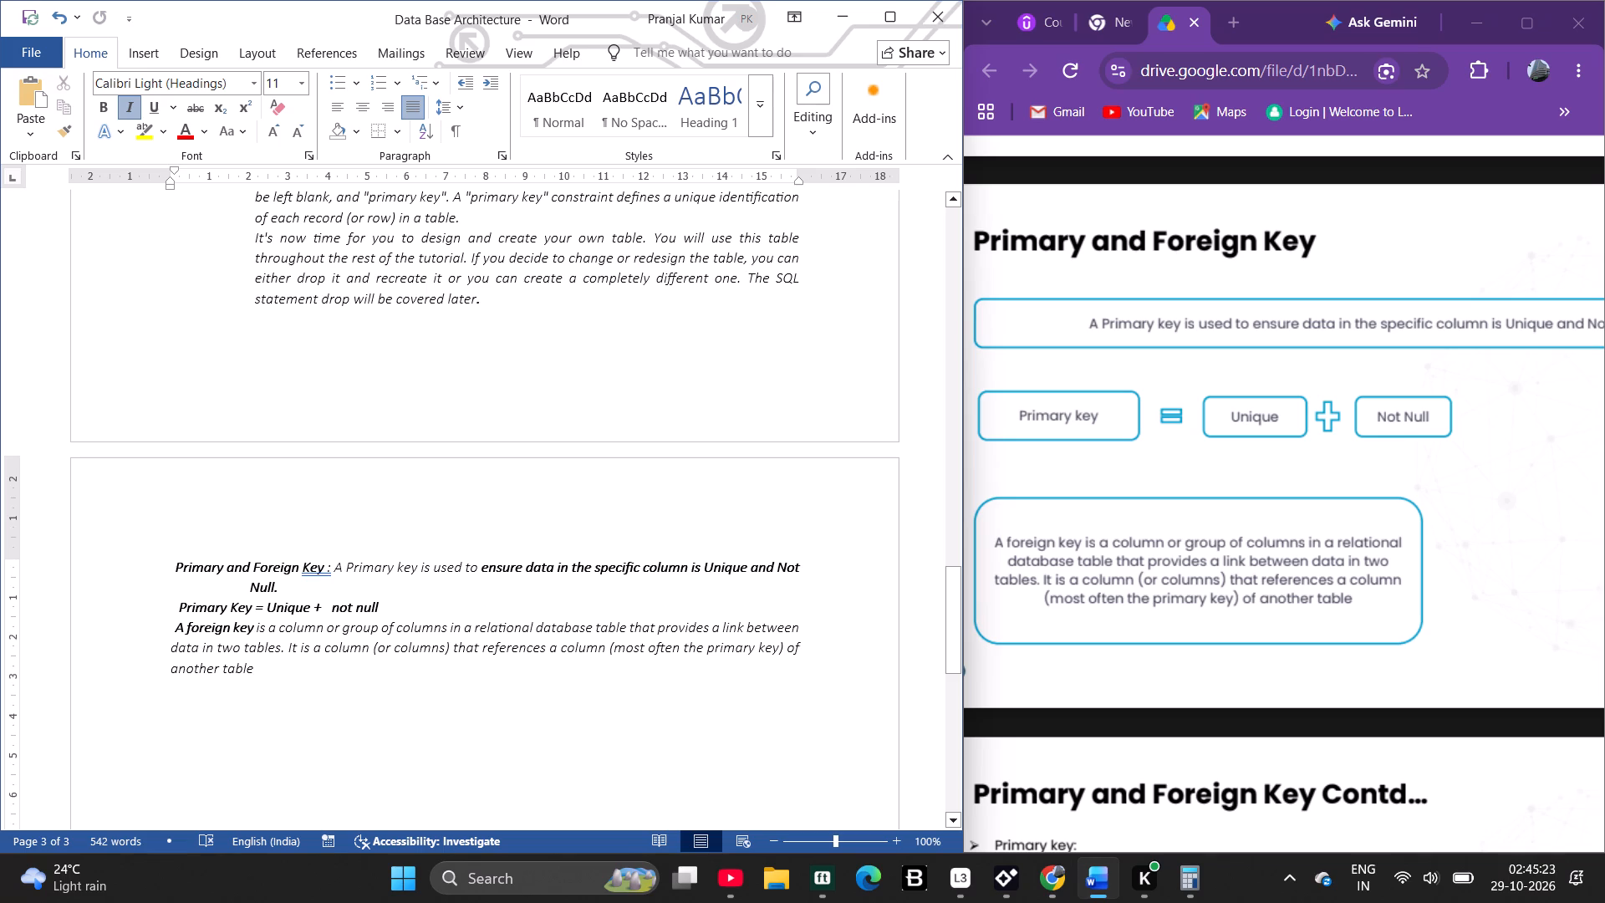
{"action": "left_click_drag", "start_coordinate": [474, 626], "coordinate": [594, 632]}
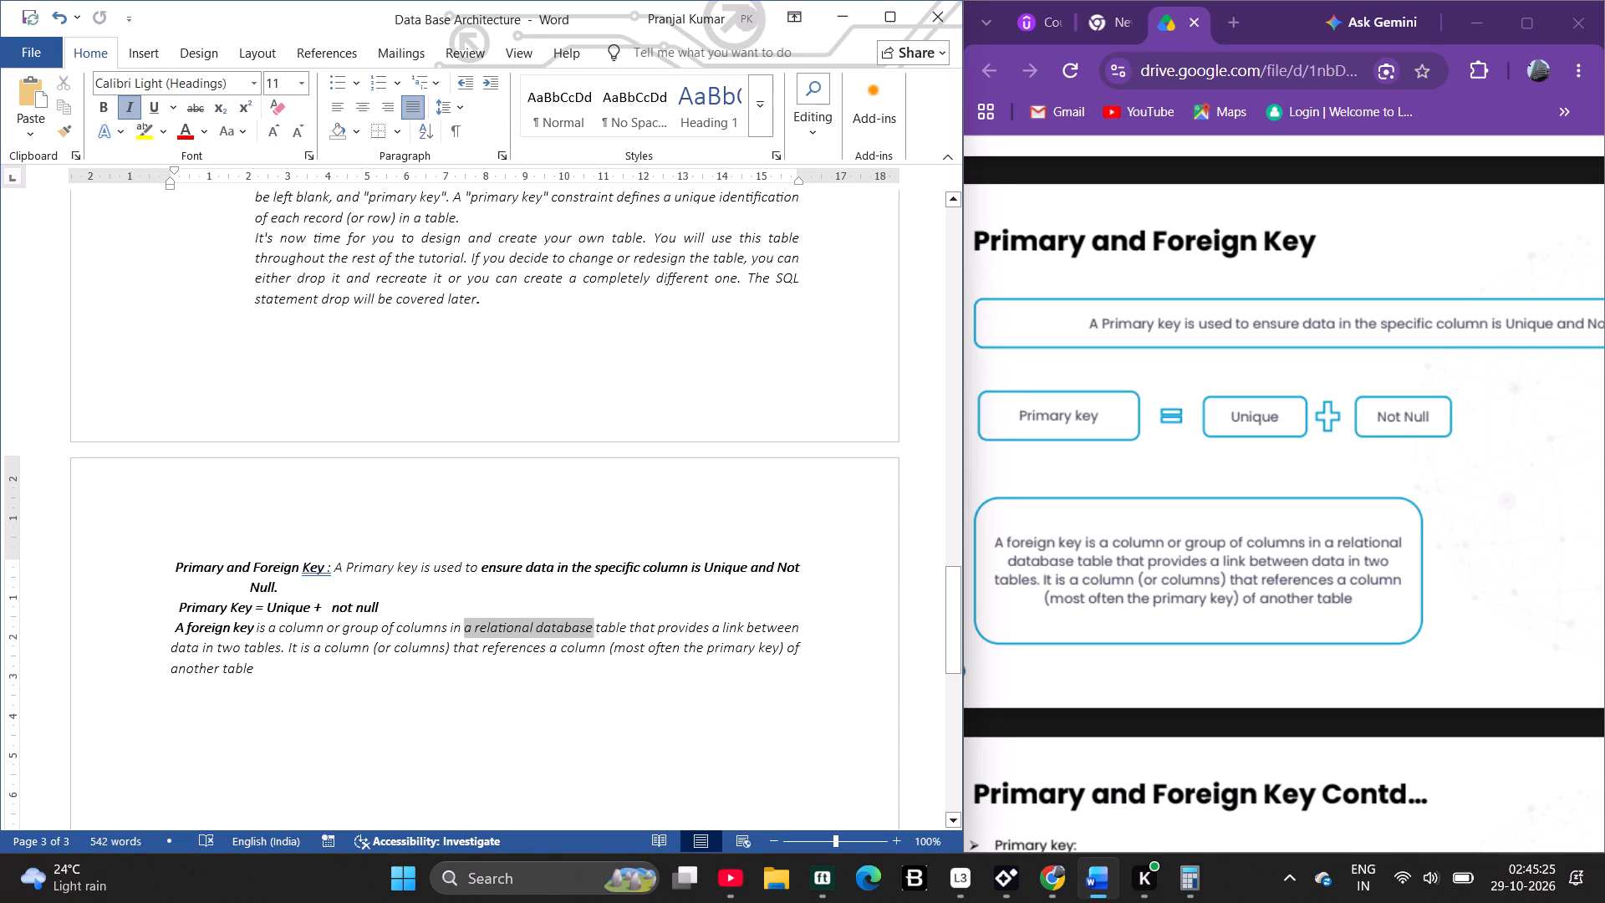
{"action": "left_click_drag", "start_coordinate": [594, 632], "coordinate": [606, 619]}
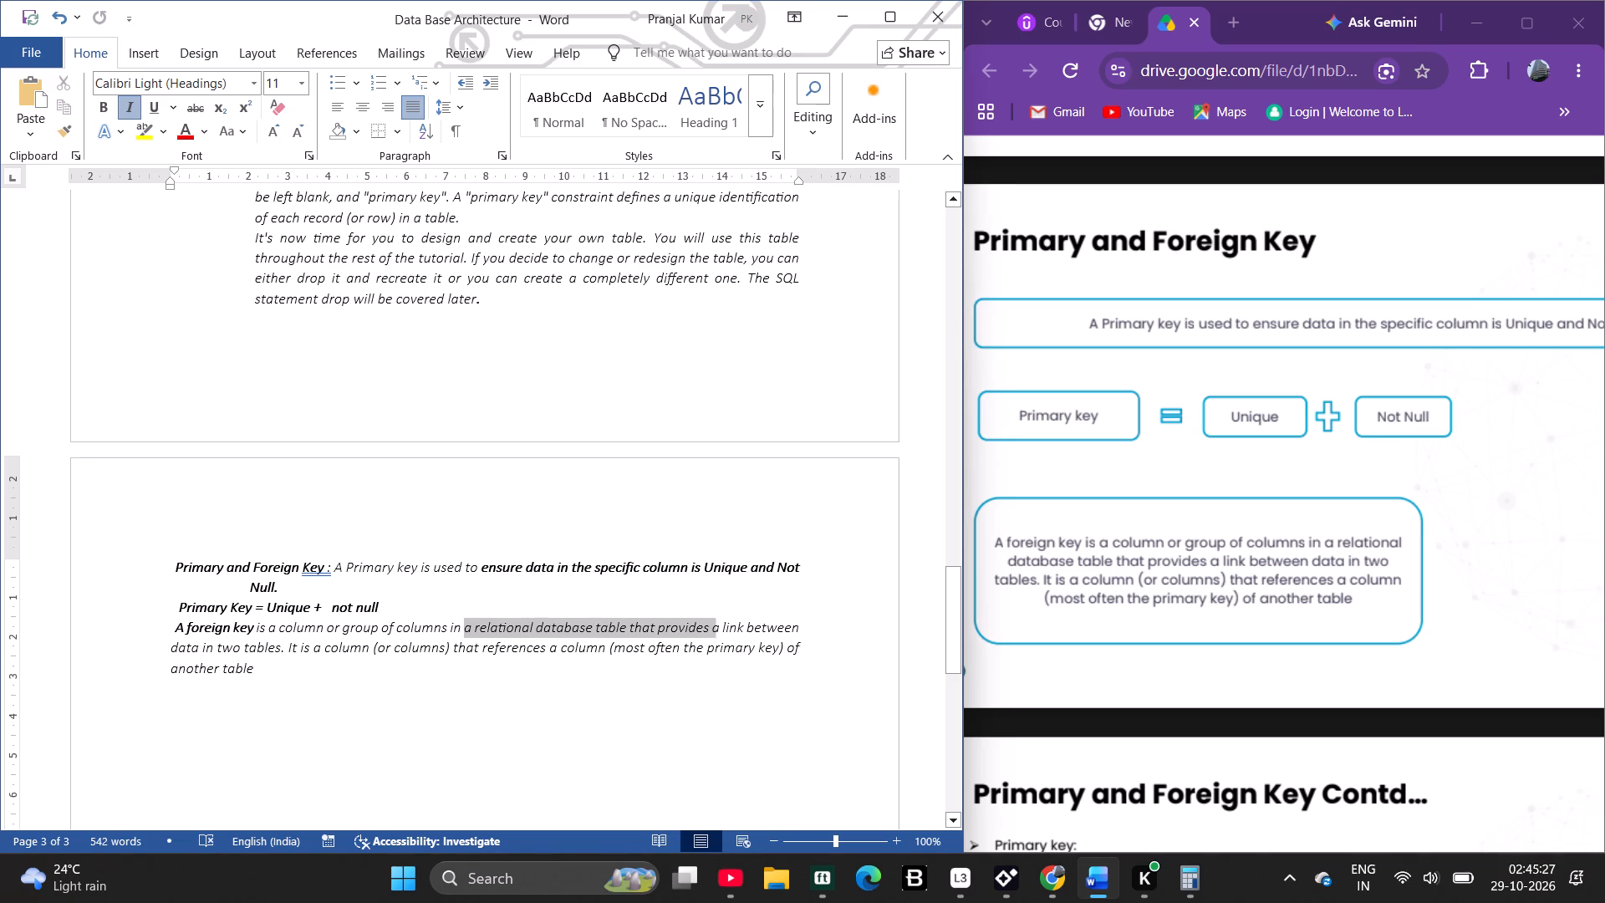
{"action": "left_click_drag", "start_coordinate": [606, 619], "coordinate": [288, 651]}
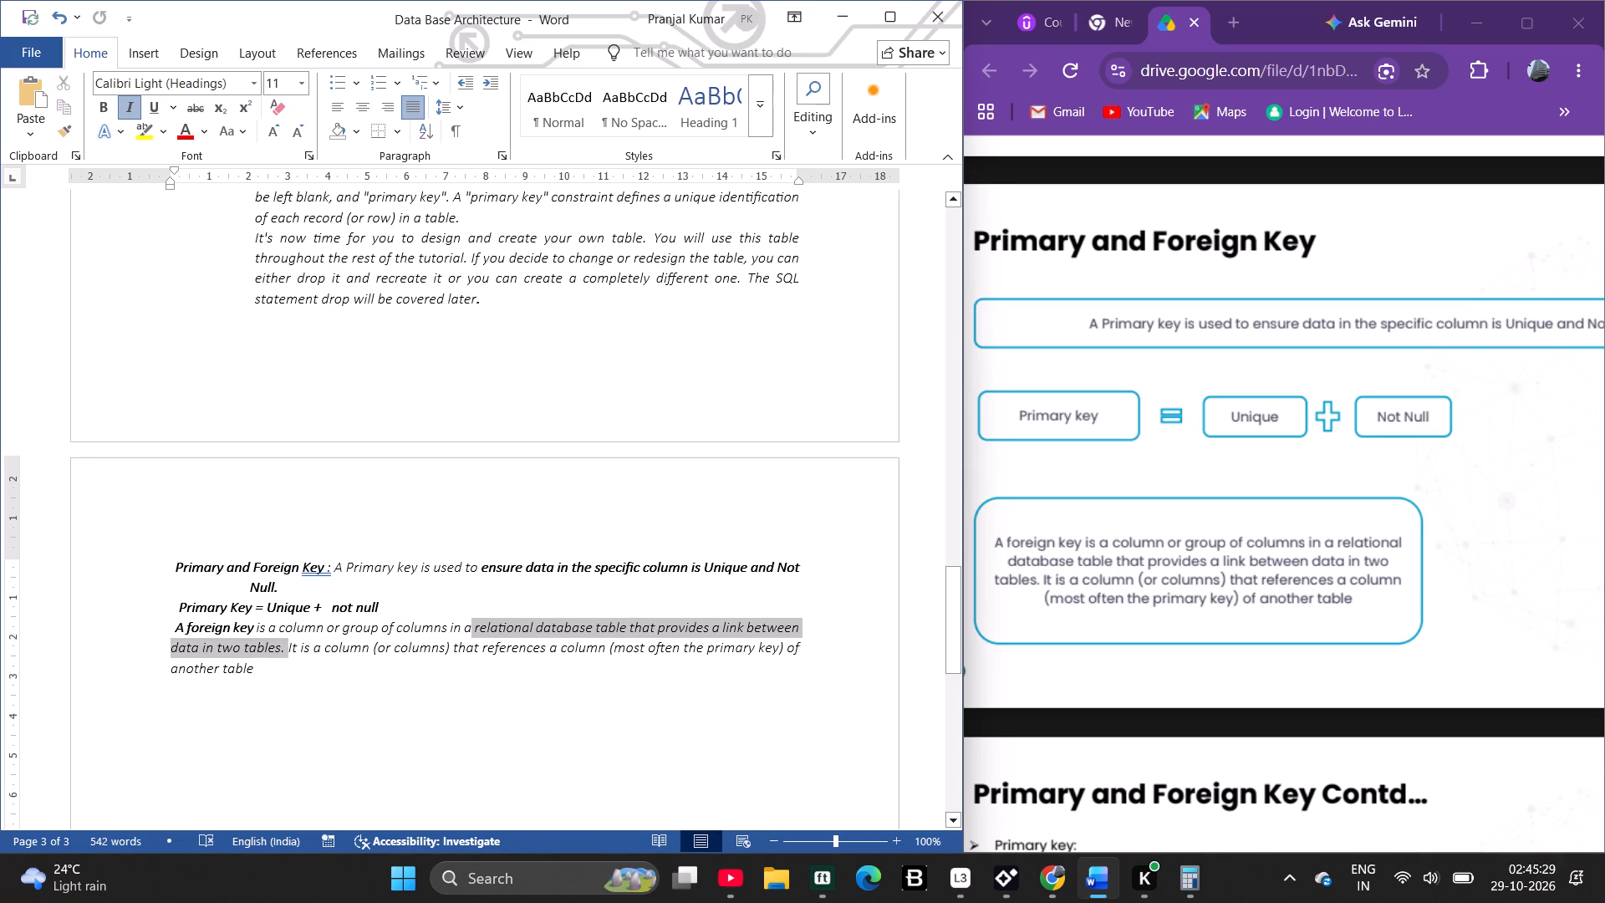
{"action": "left_click", "coordinate": [303, 622]}
{"action": "left_click", "coordinate": [326, 677]}
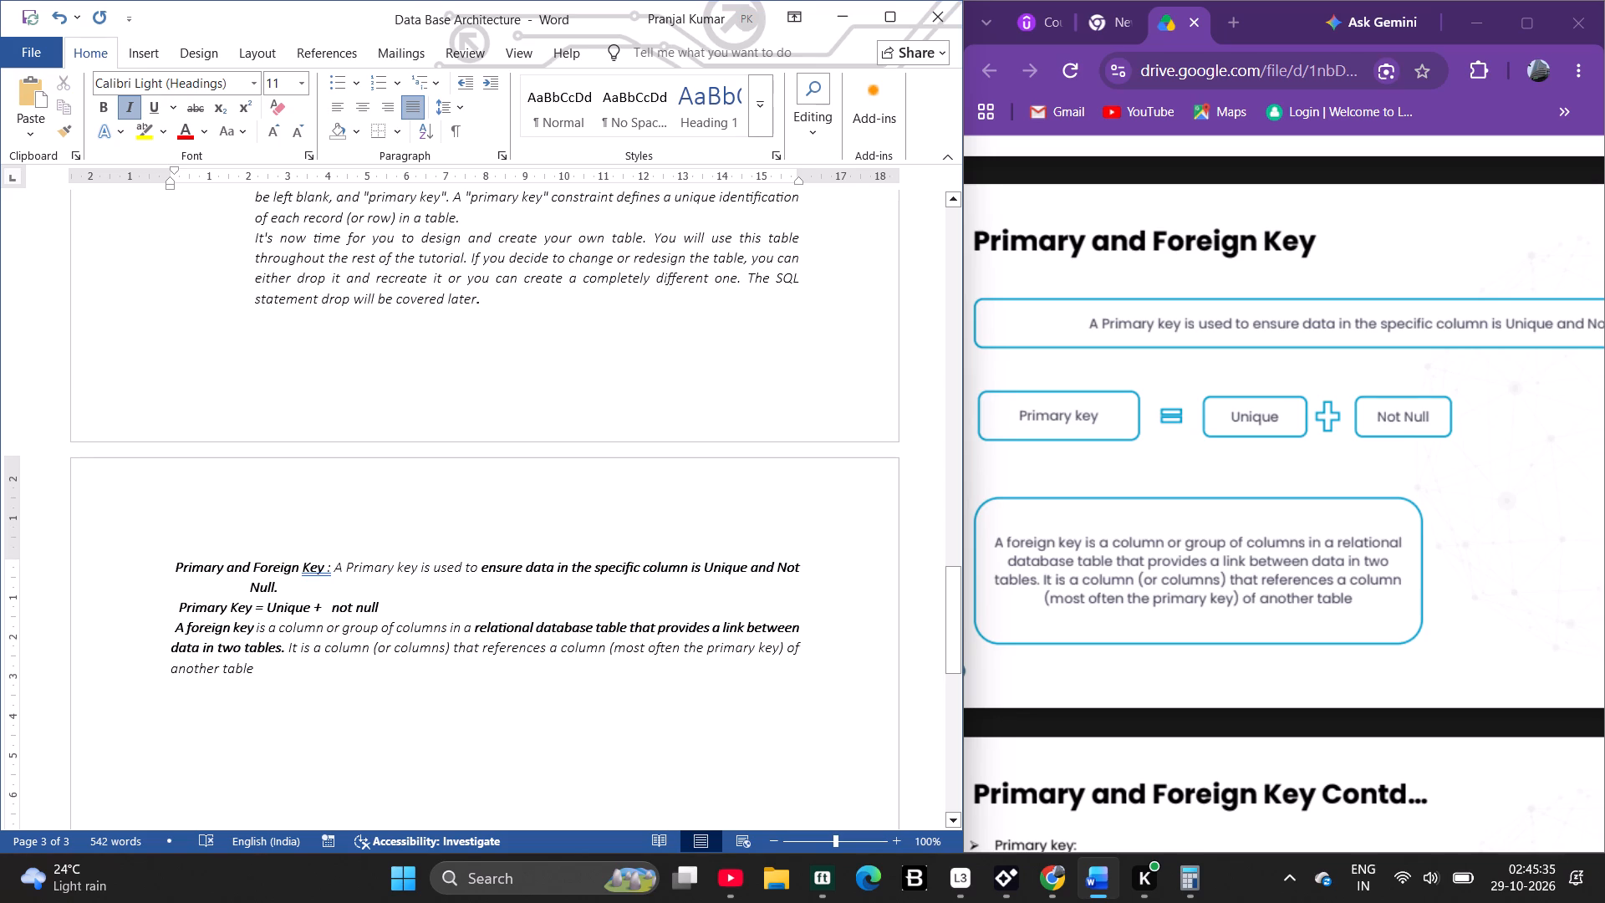
Bring the "Primary and Foreign Key Contd…" slide on page 19 of the SQL PDF into view.
{"action": "left_click", "coordinate": [1369, 616]}
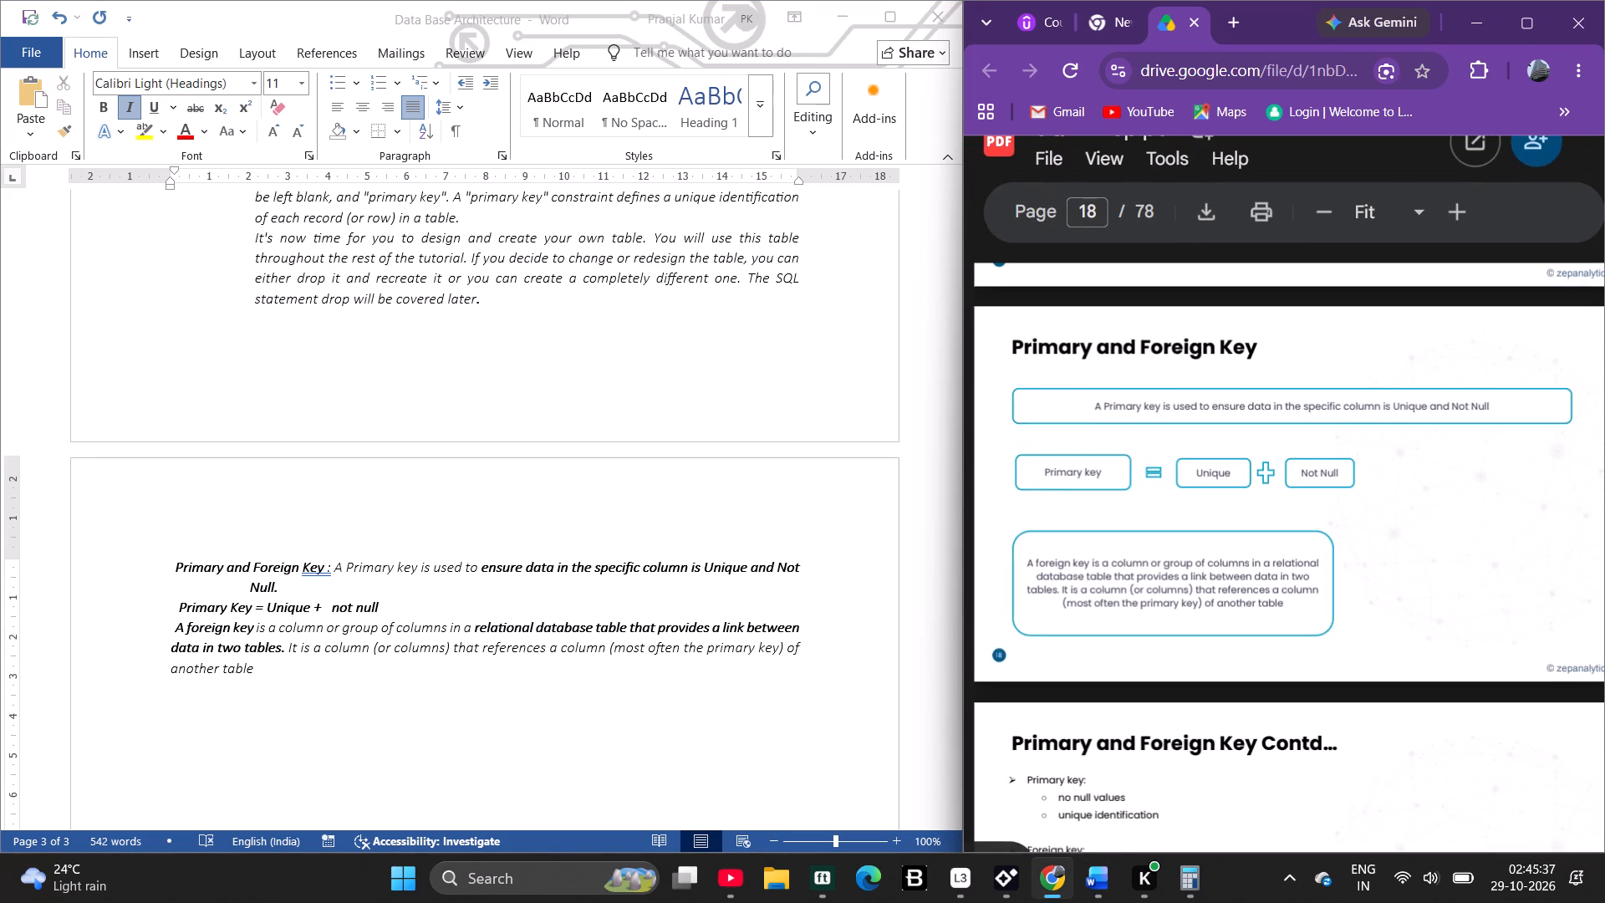
{"action": "scroll", "coordinate": [1369, 616], "scroll_direction": "down", "scroll_amount": 3}
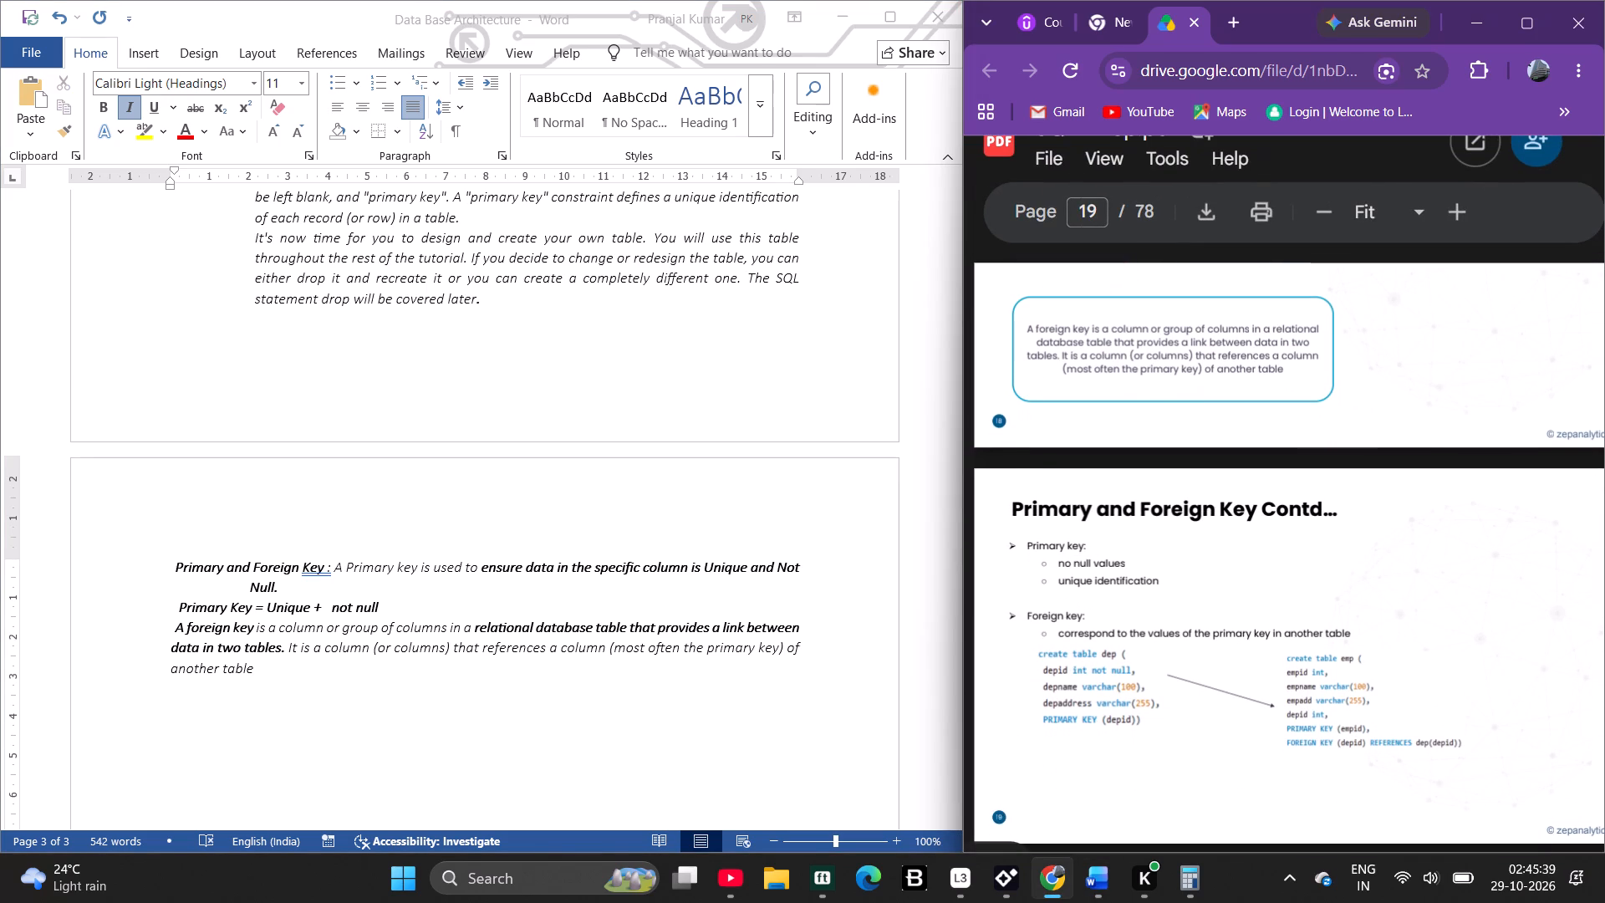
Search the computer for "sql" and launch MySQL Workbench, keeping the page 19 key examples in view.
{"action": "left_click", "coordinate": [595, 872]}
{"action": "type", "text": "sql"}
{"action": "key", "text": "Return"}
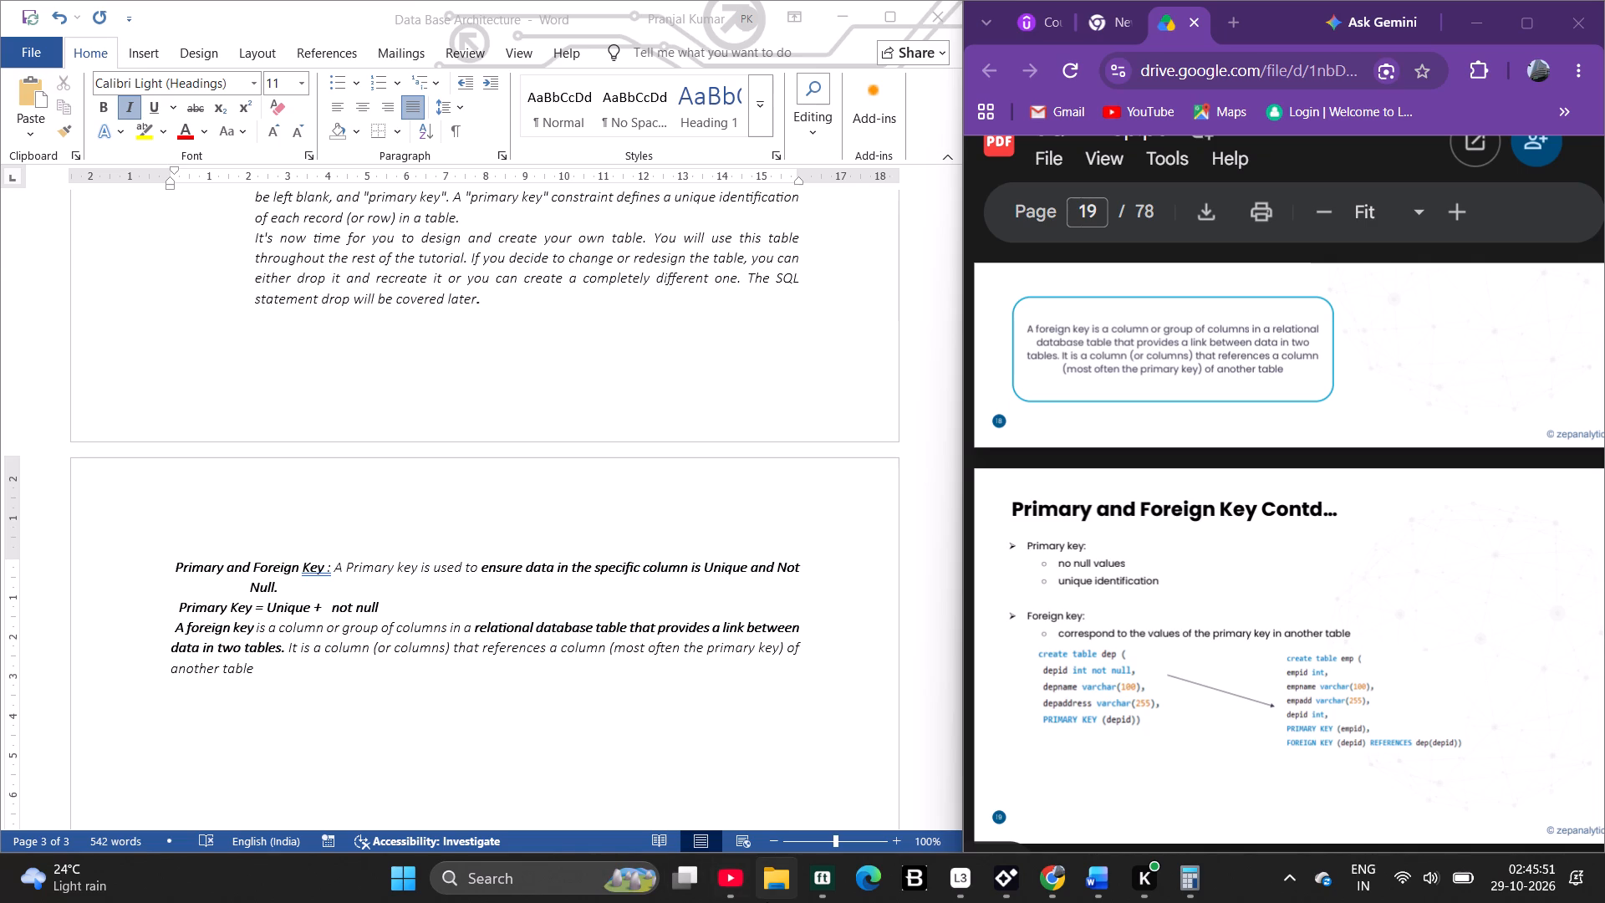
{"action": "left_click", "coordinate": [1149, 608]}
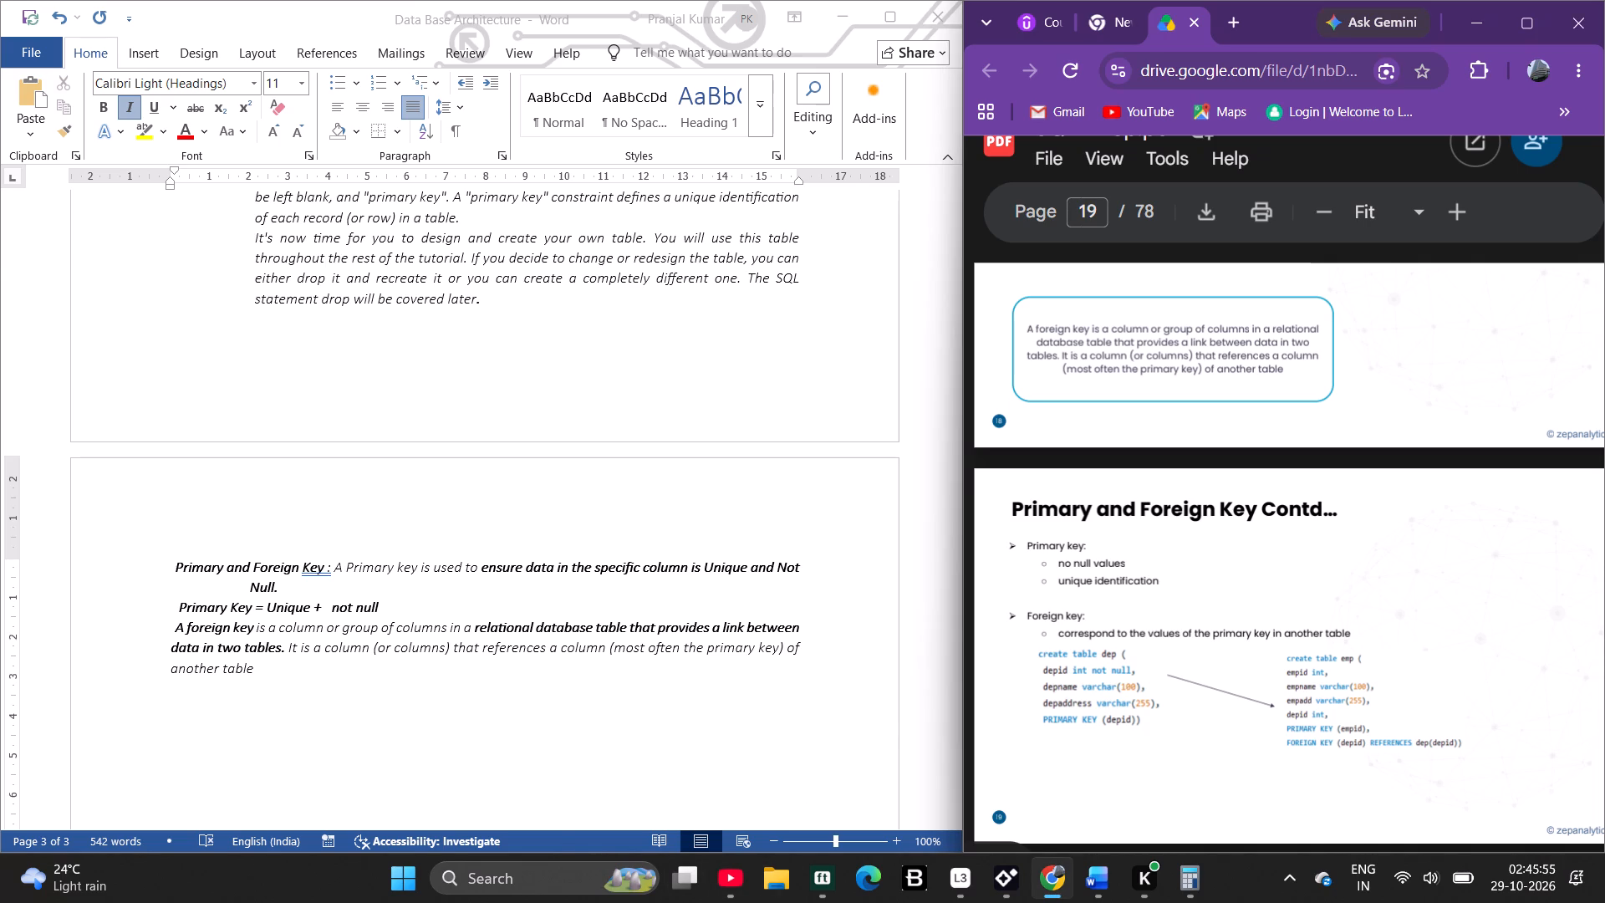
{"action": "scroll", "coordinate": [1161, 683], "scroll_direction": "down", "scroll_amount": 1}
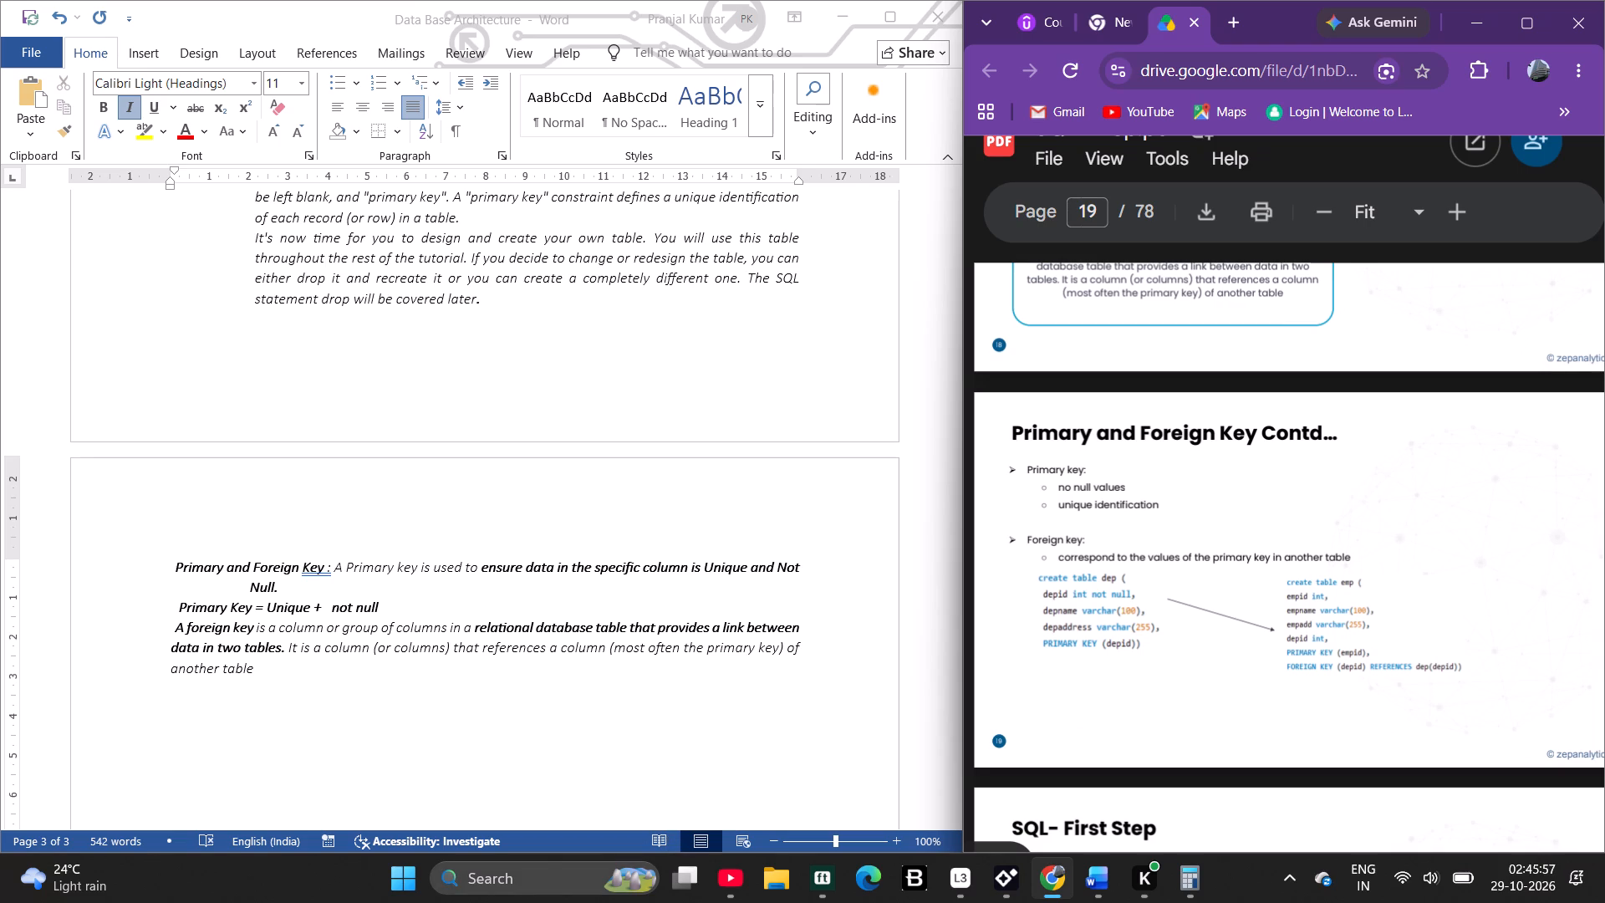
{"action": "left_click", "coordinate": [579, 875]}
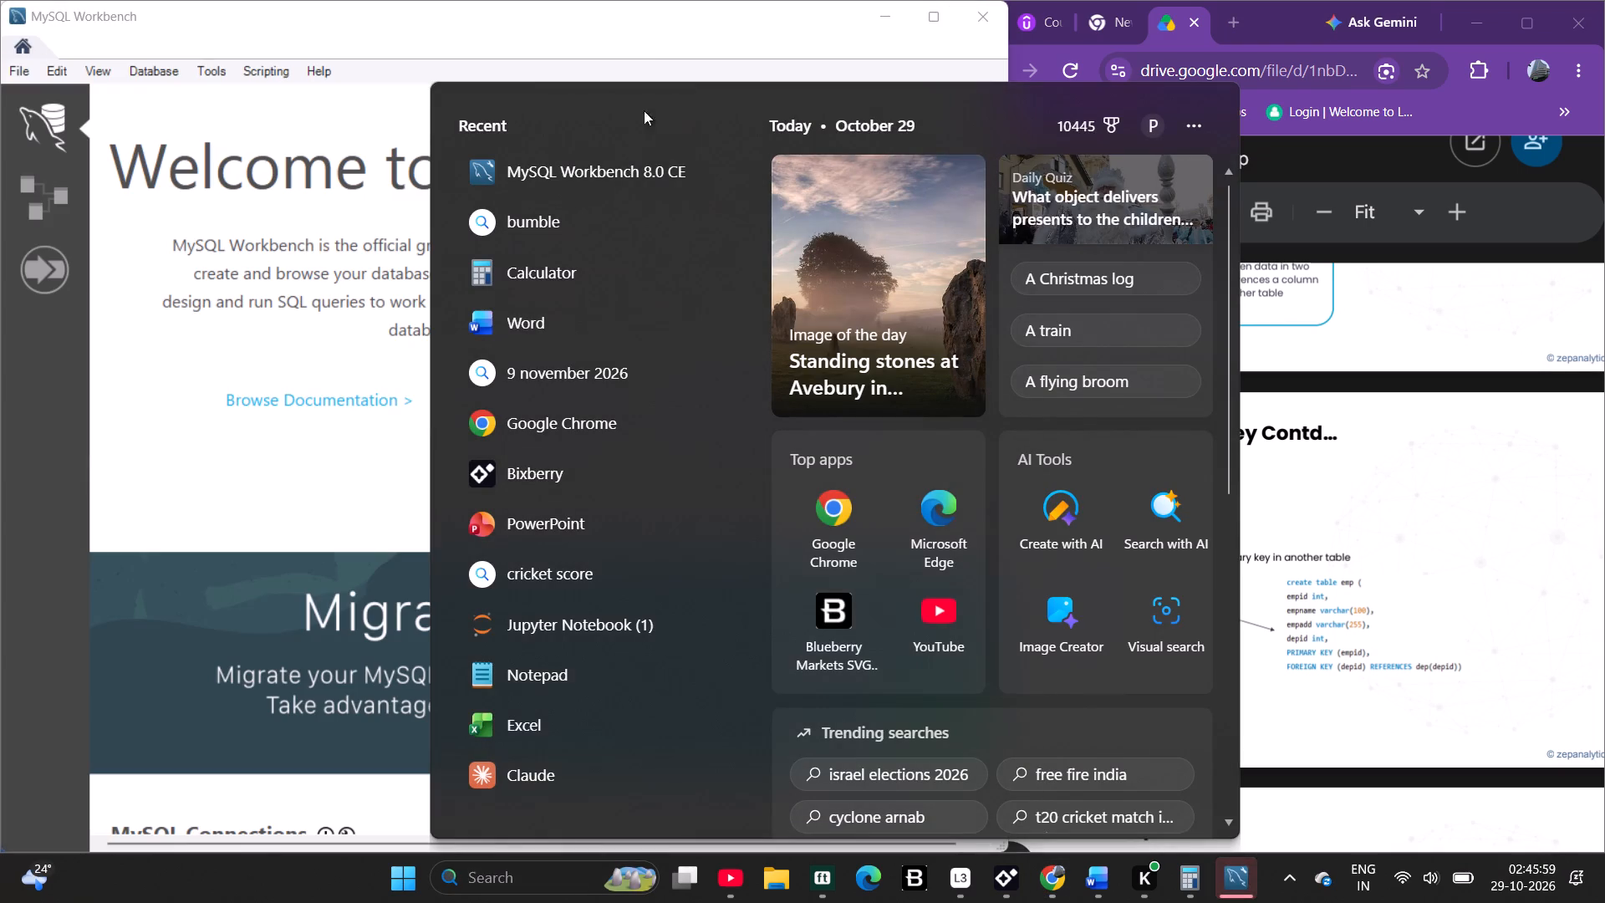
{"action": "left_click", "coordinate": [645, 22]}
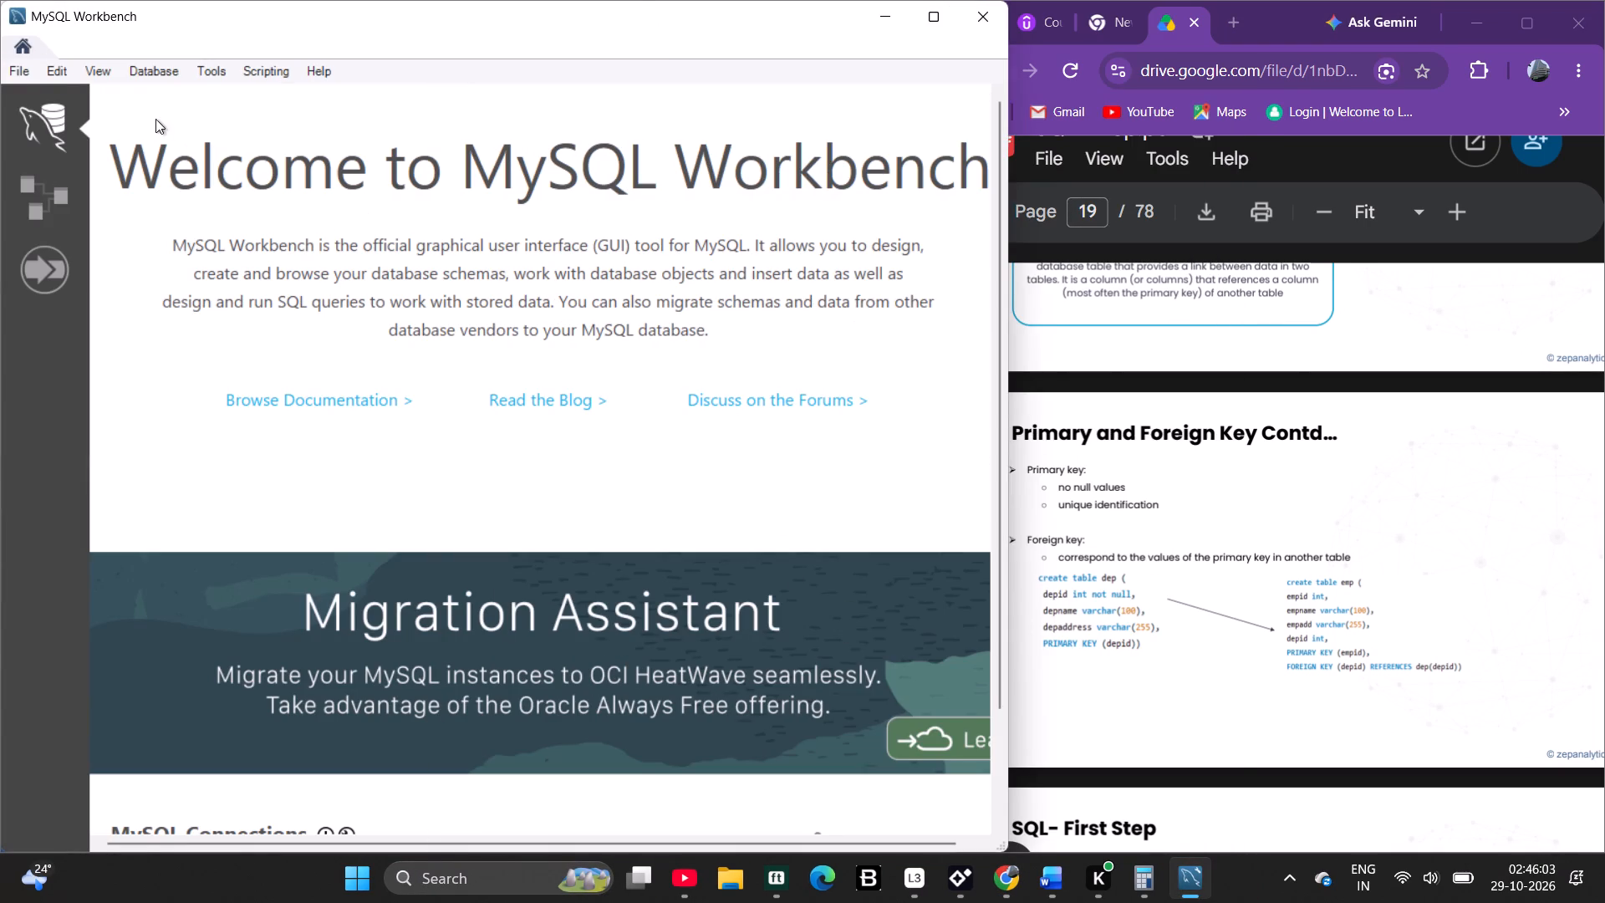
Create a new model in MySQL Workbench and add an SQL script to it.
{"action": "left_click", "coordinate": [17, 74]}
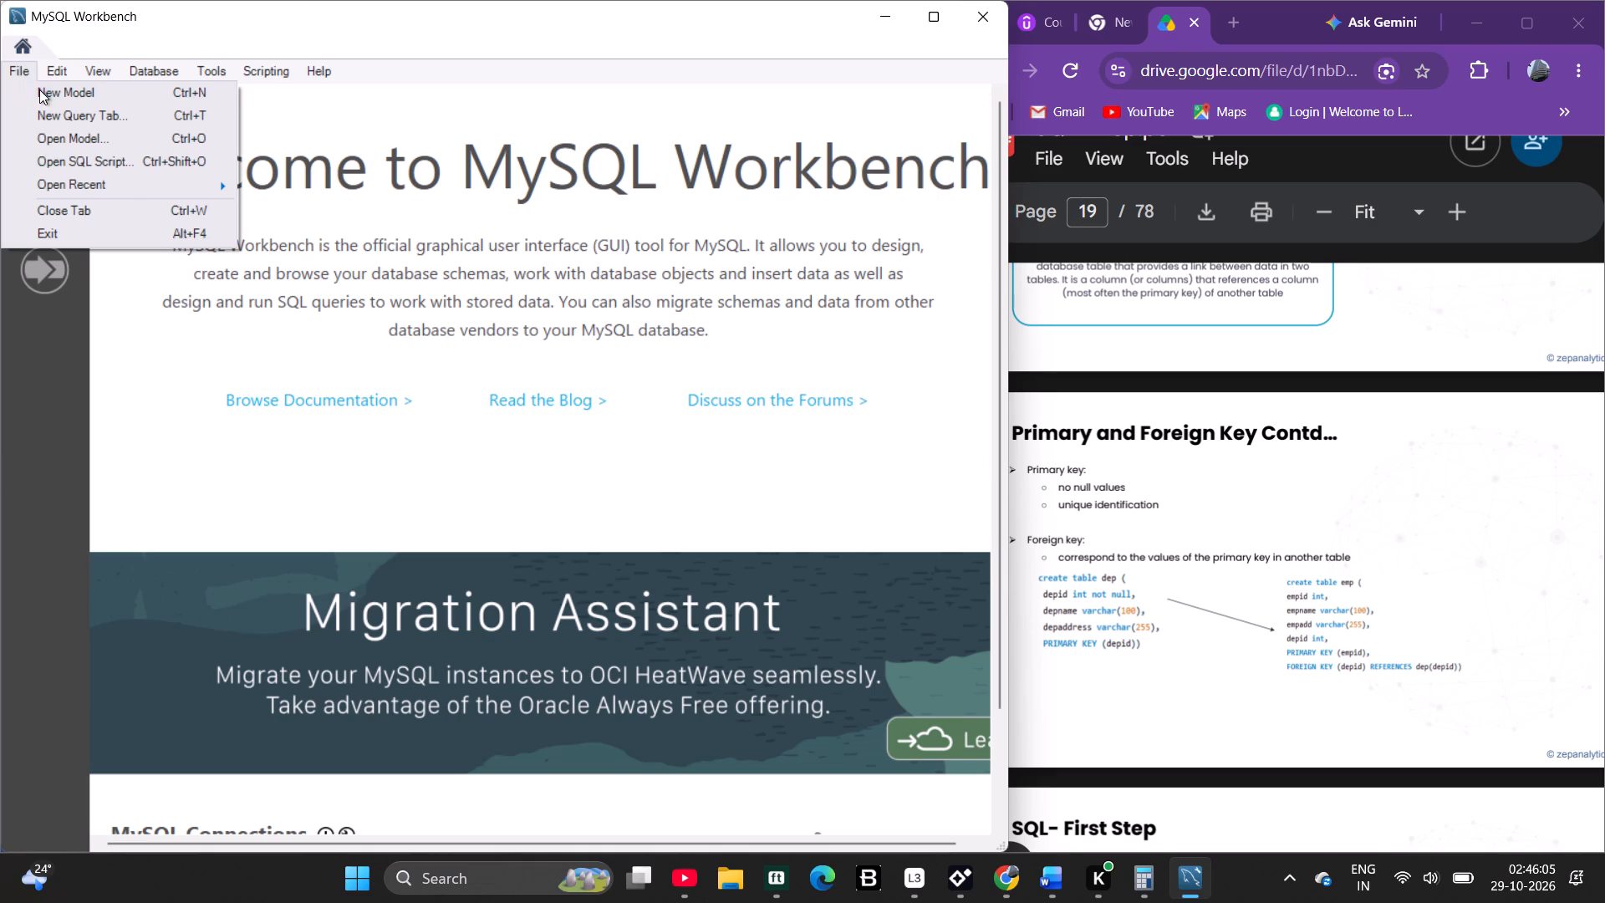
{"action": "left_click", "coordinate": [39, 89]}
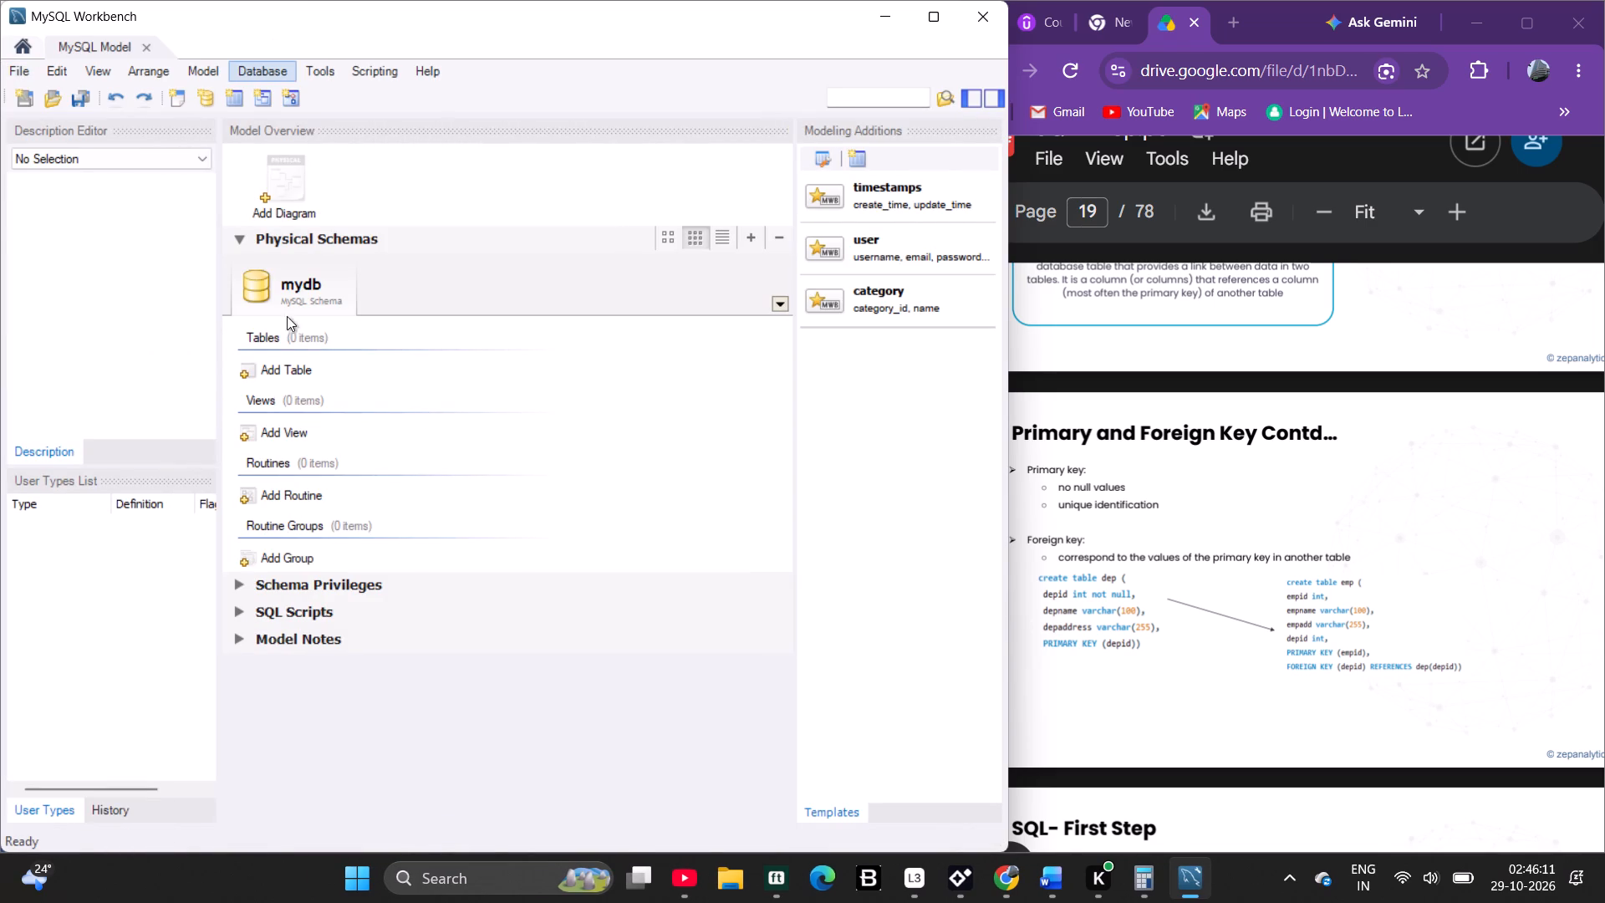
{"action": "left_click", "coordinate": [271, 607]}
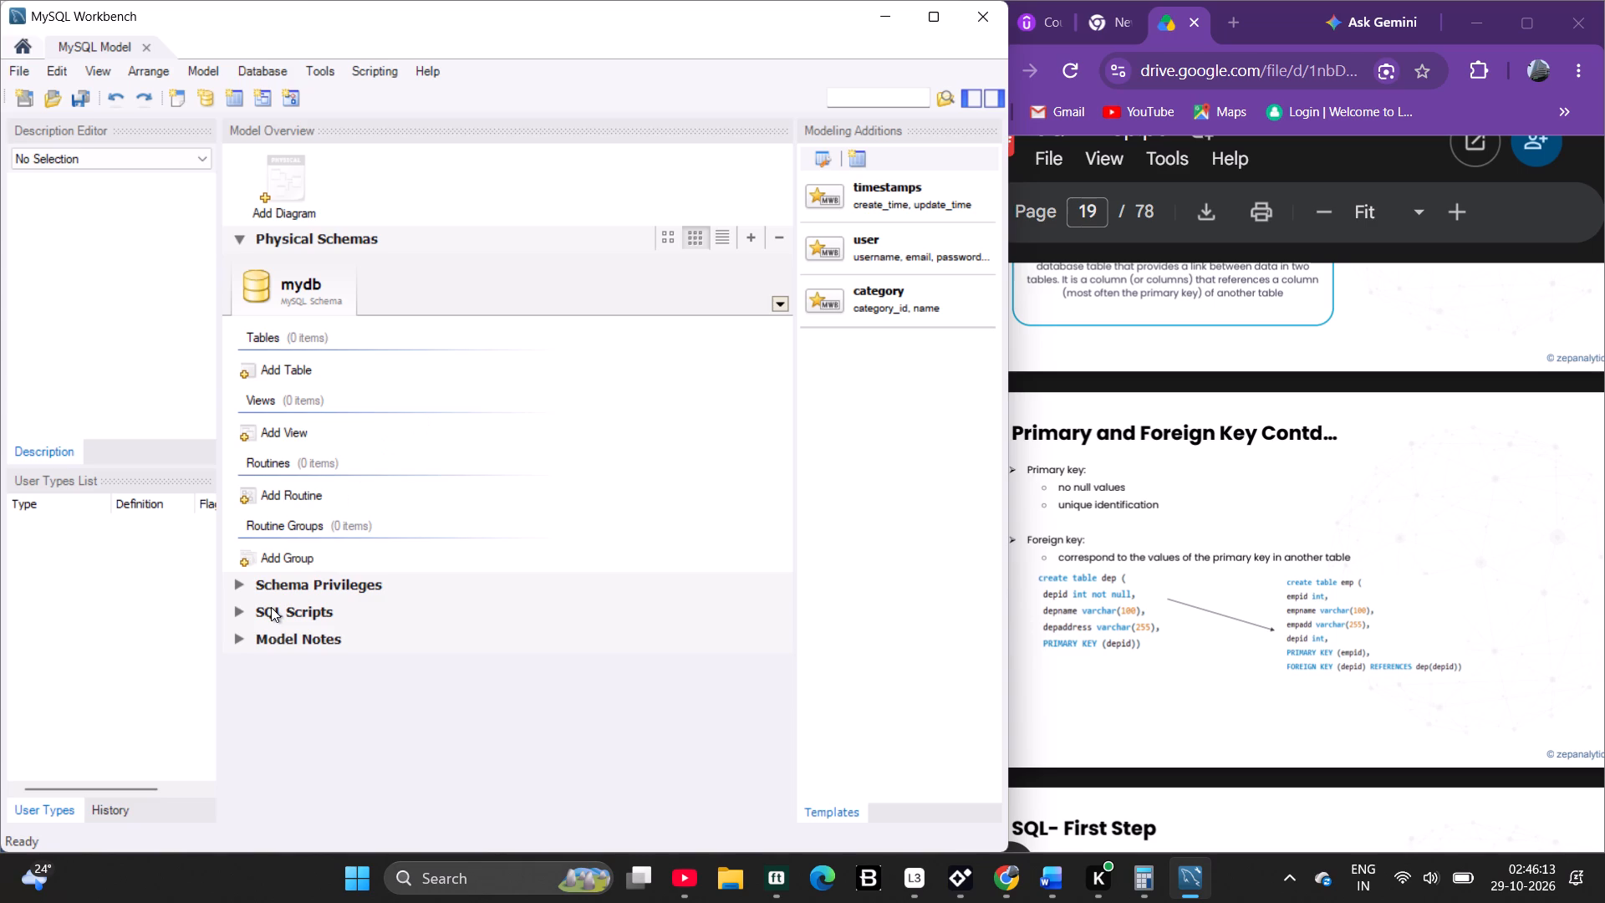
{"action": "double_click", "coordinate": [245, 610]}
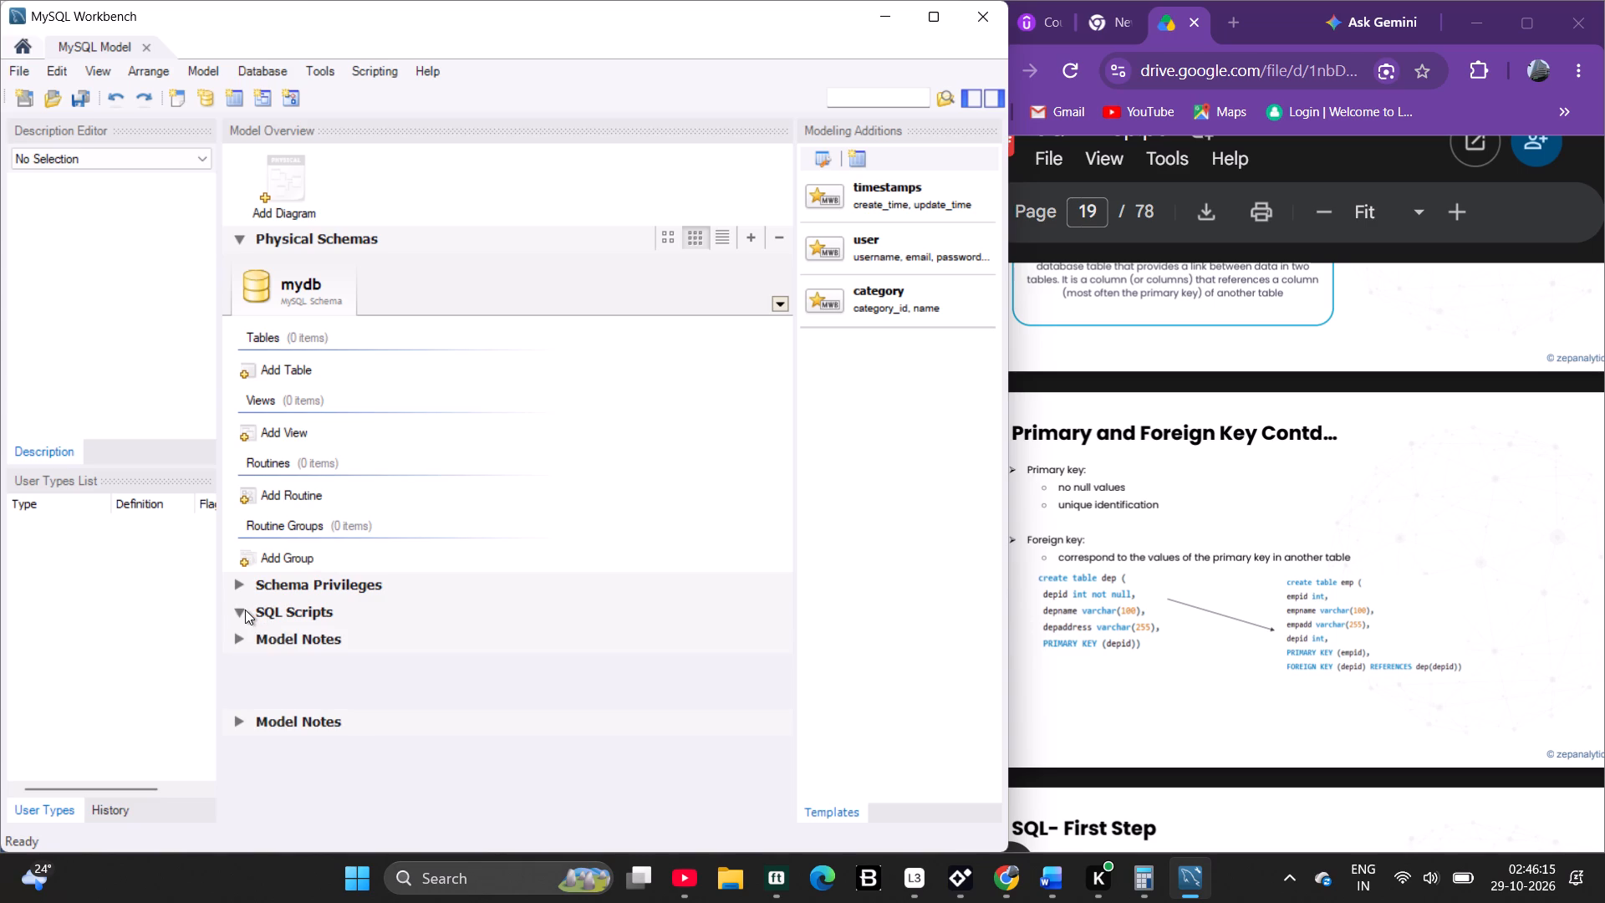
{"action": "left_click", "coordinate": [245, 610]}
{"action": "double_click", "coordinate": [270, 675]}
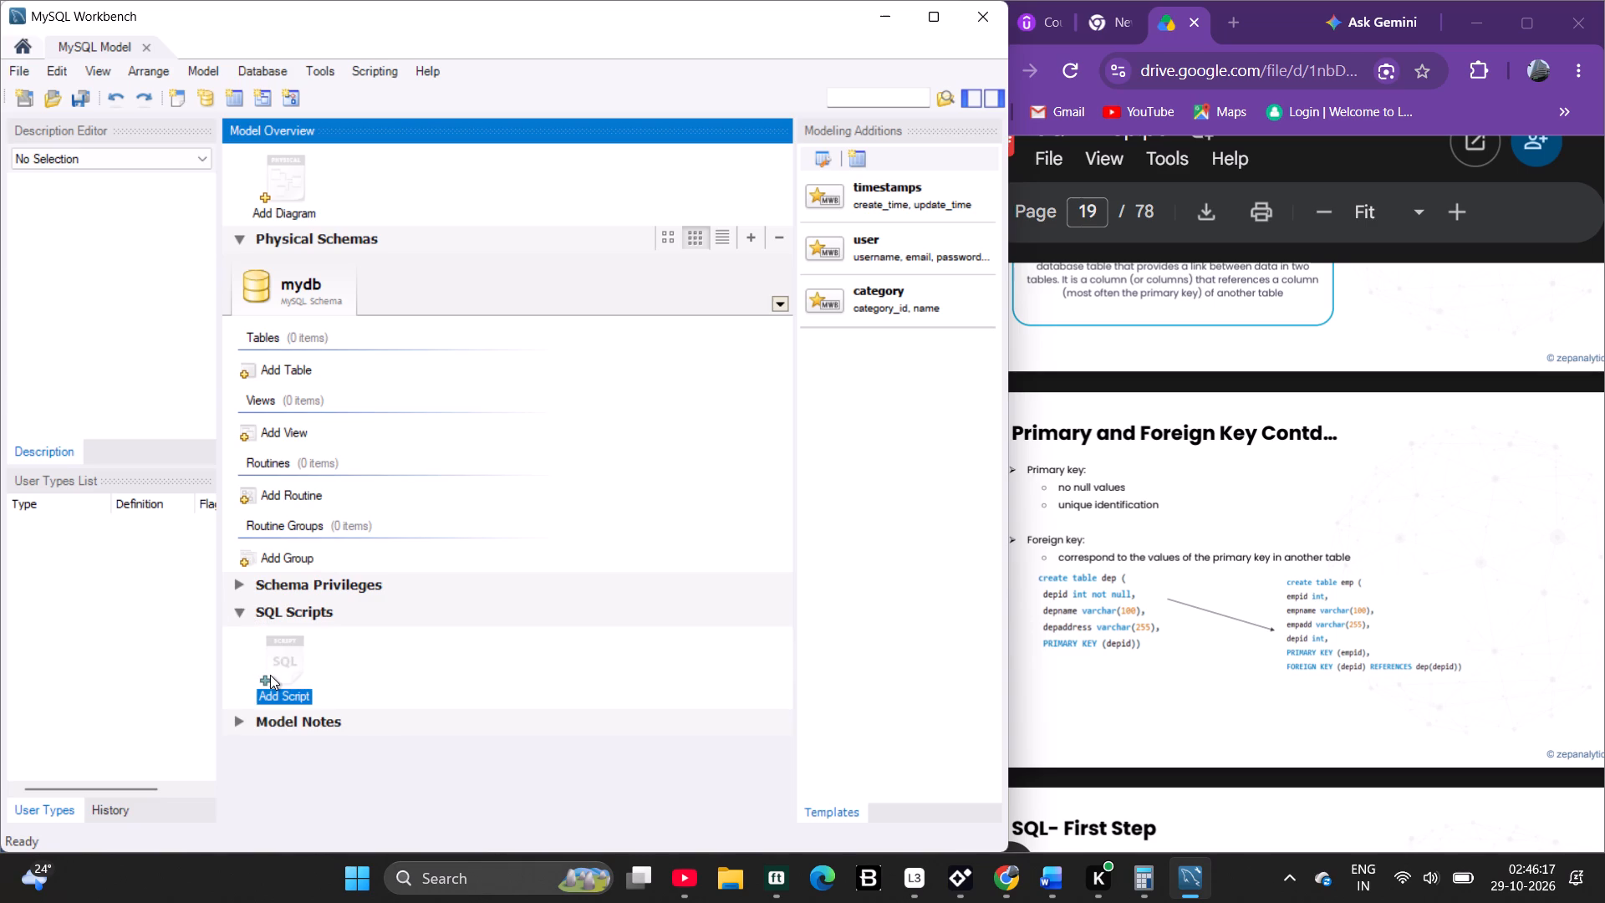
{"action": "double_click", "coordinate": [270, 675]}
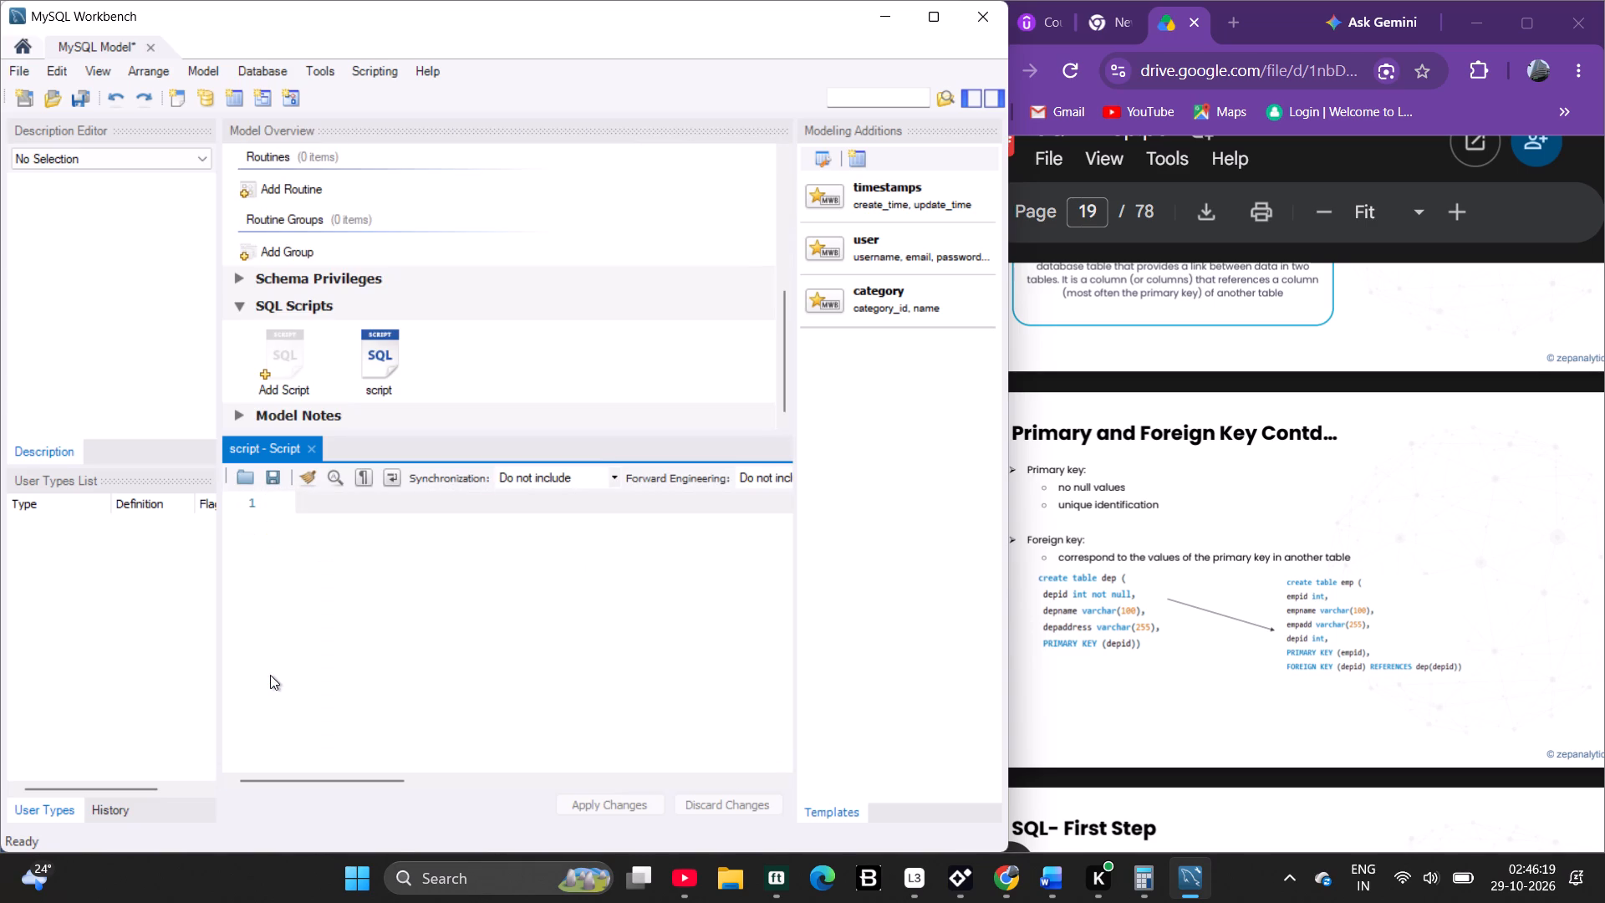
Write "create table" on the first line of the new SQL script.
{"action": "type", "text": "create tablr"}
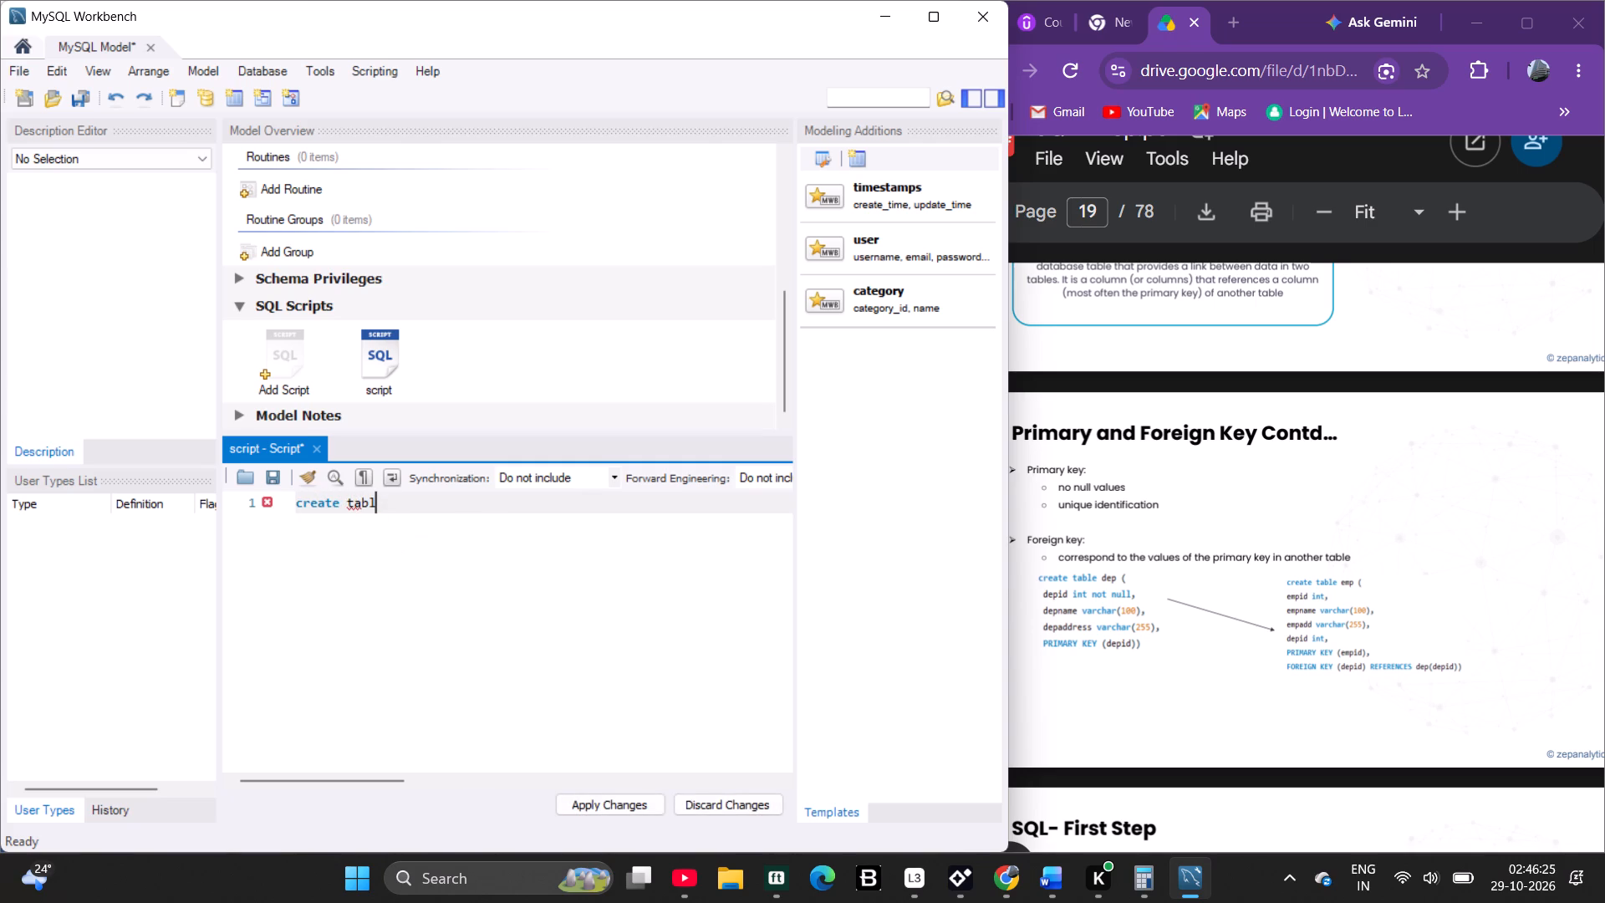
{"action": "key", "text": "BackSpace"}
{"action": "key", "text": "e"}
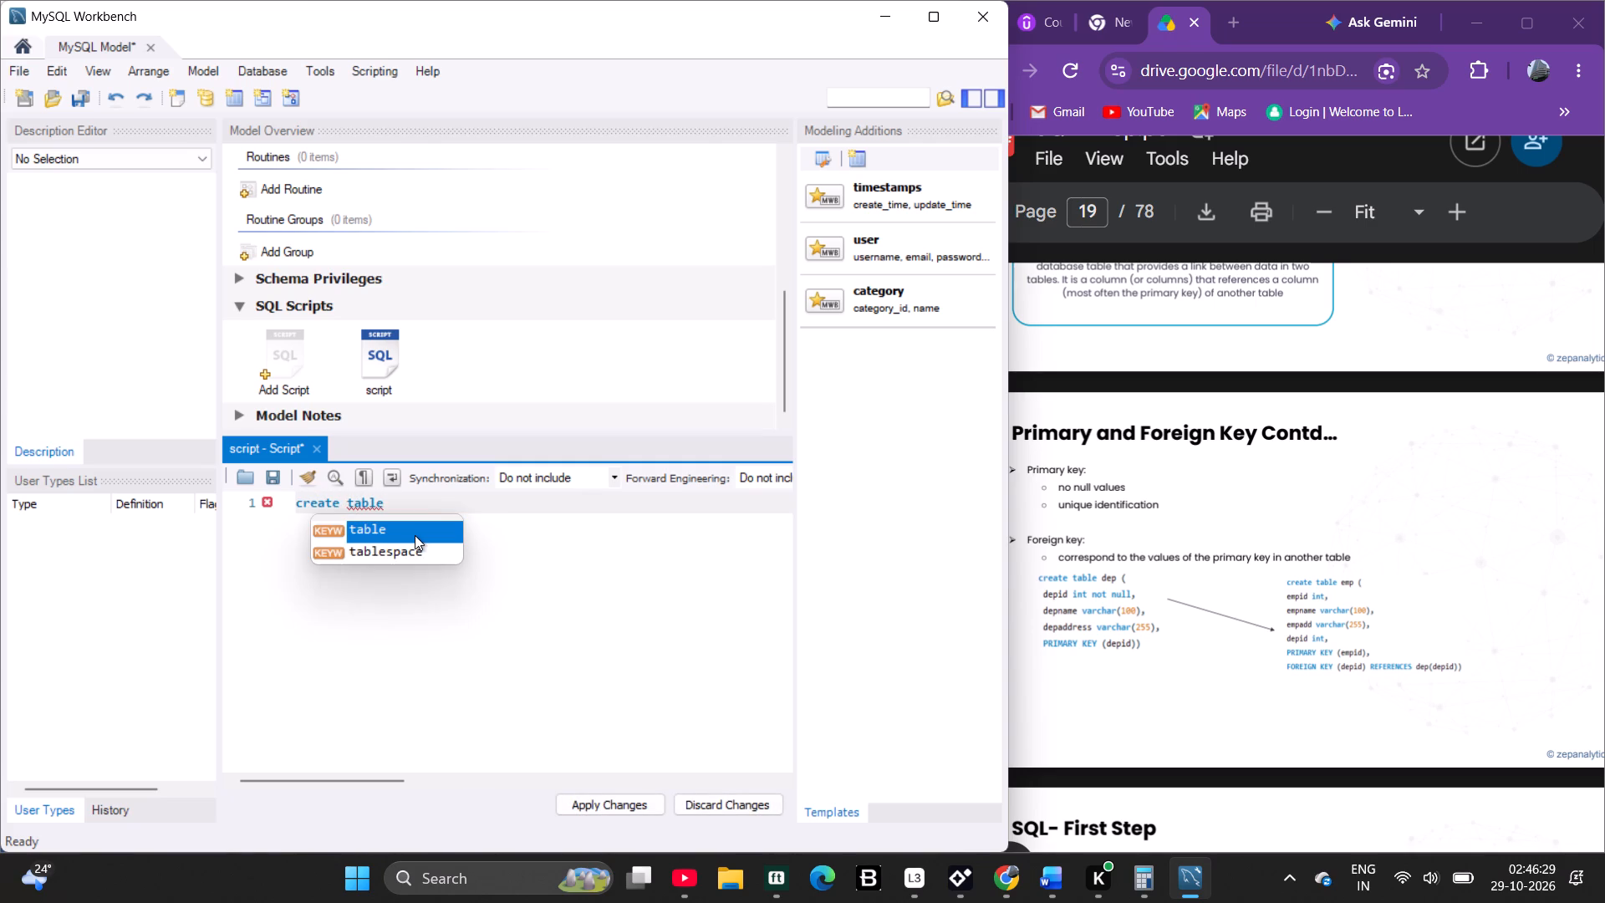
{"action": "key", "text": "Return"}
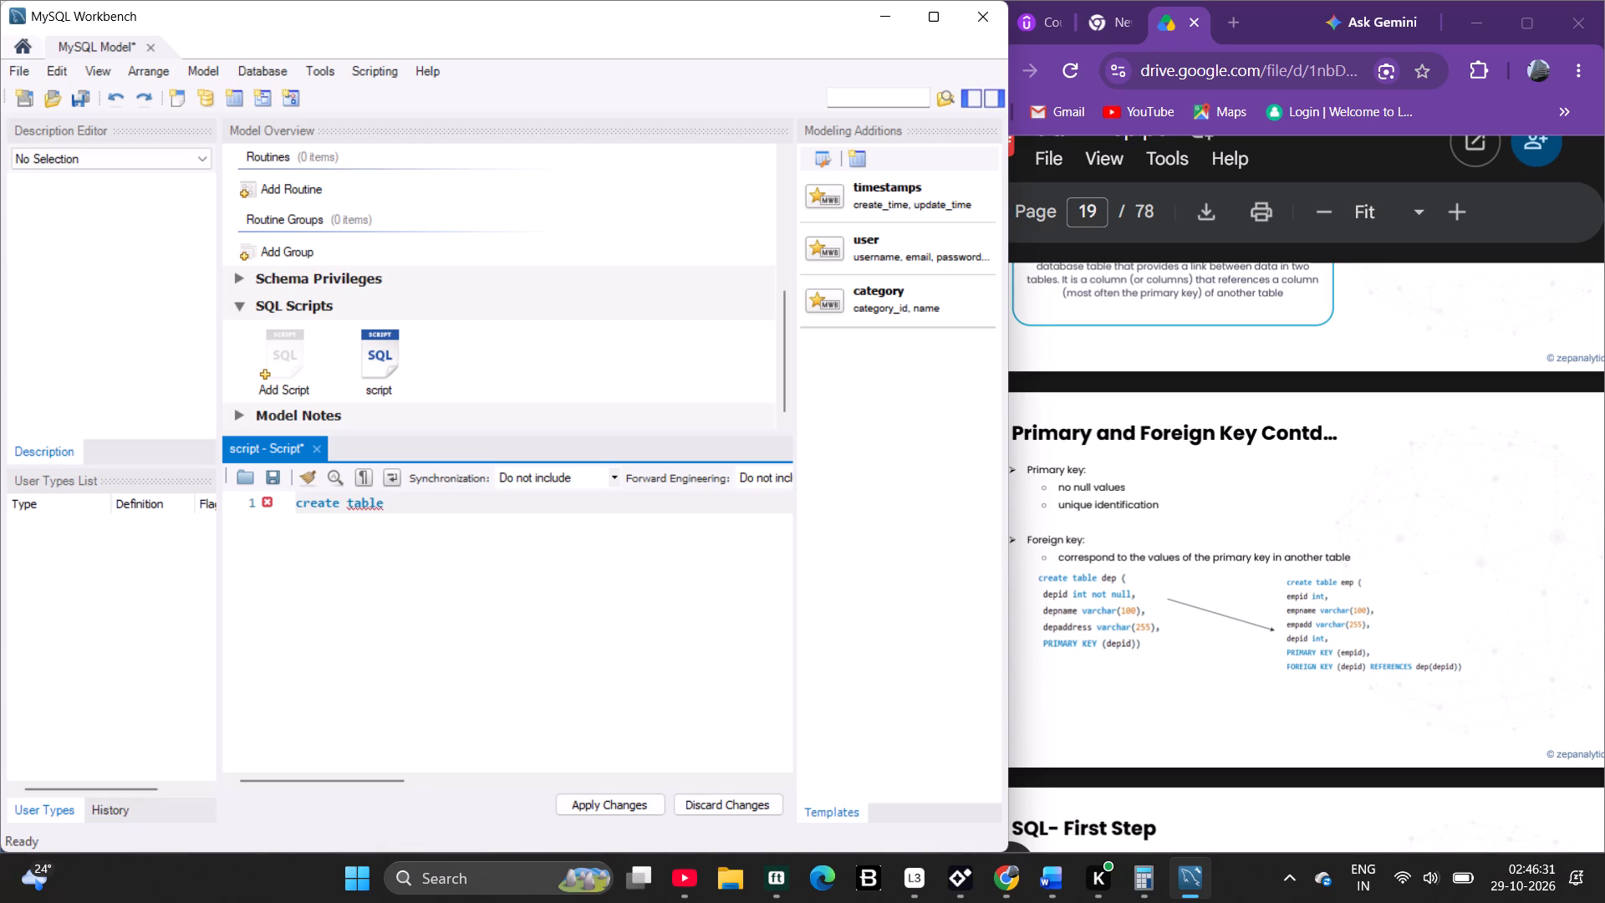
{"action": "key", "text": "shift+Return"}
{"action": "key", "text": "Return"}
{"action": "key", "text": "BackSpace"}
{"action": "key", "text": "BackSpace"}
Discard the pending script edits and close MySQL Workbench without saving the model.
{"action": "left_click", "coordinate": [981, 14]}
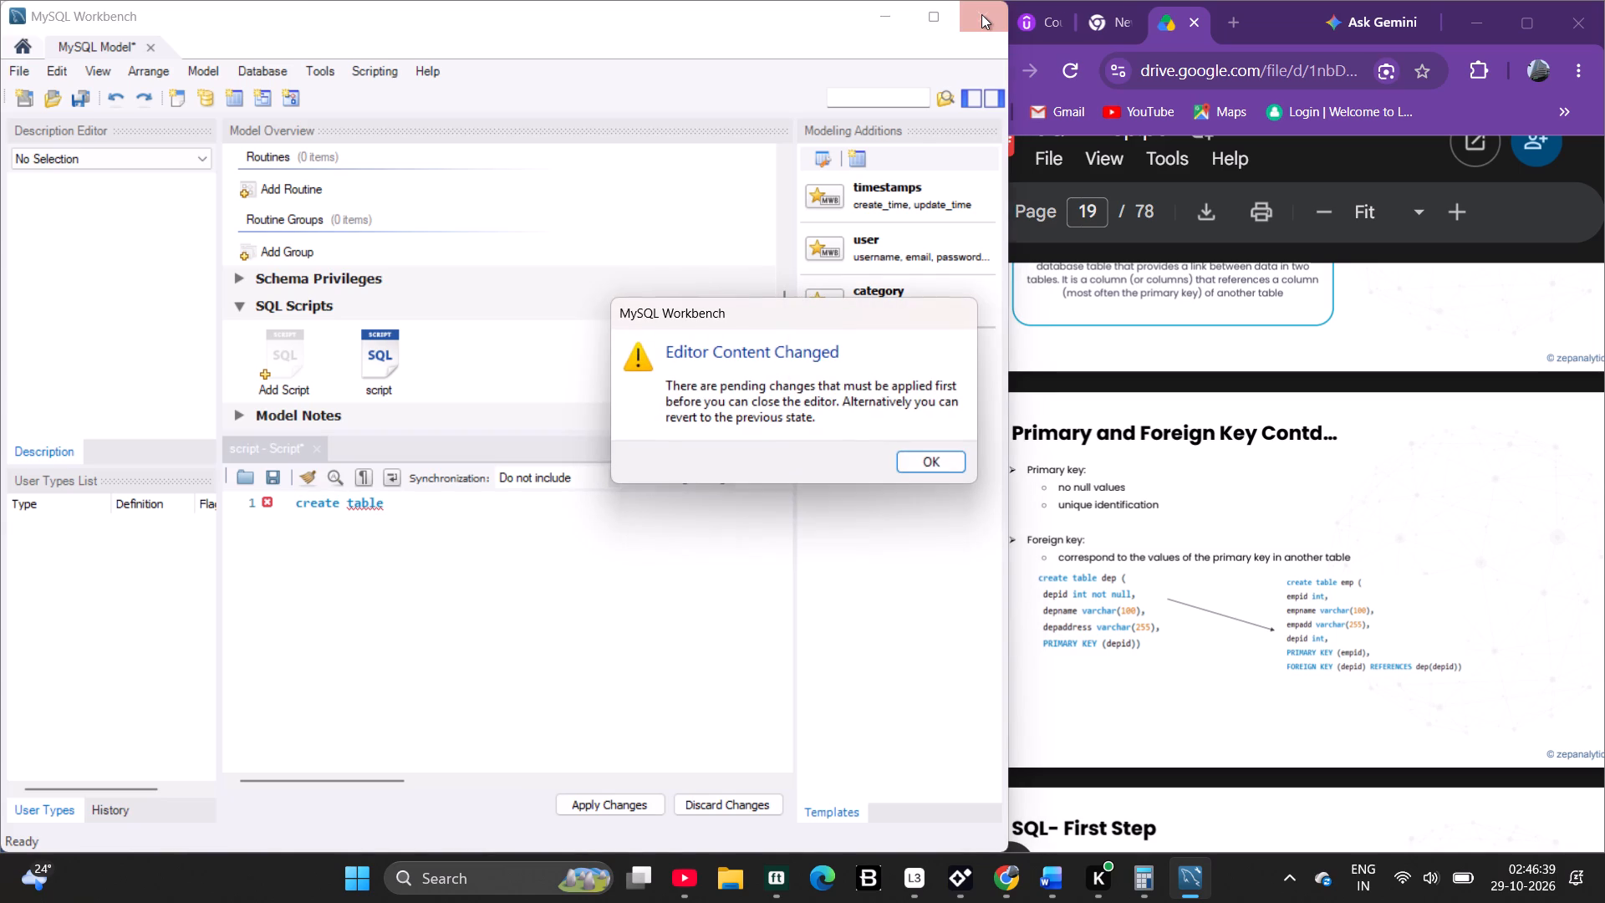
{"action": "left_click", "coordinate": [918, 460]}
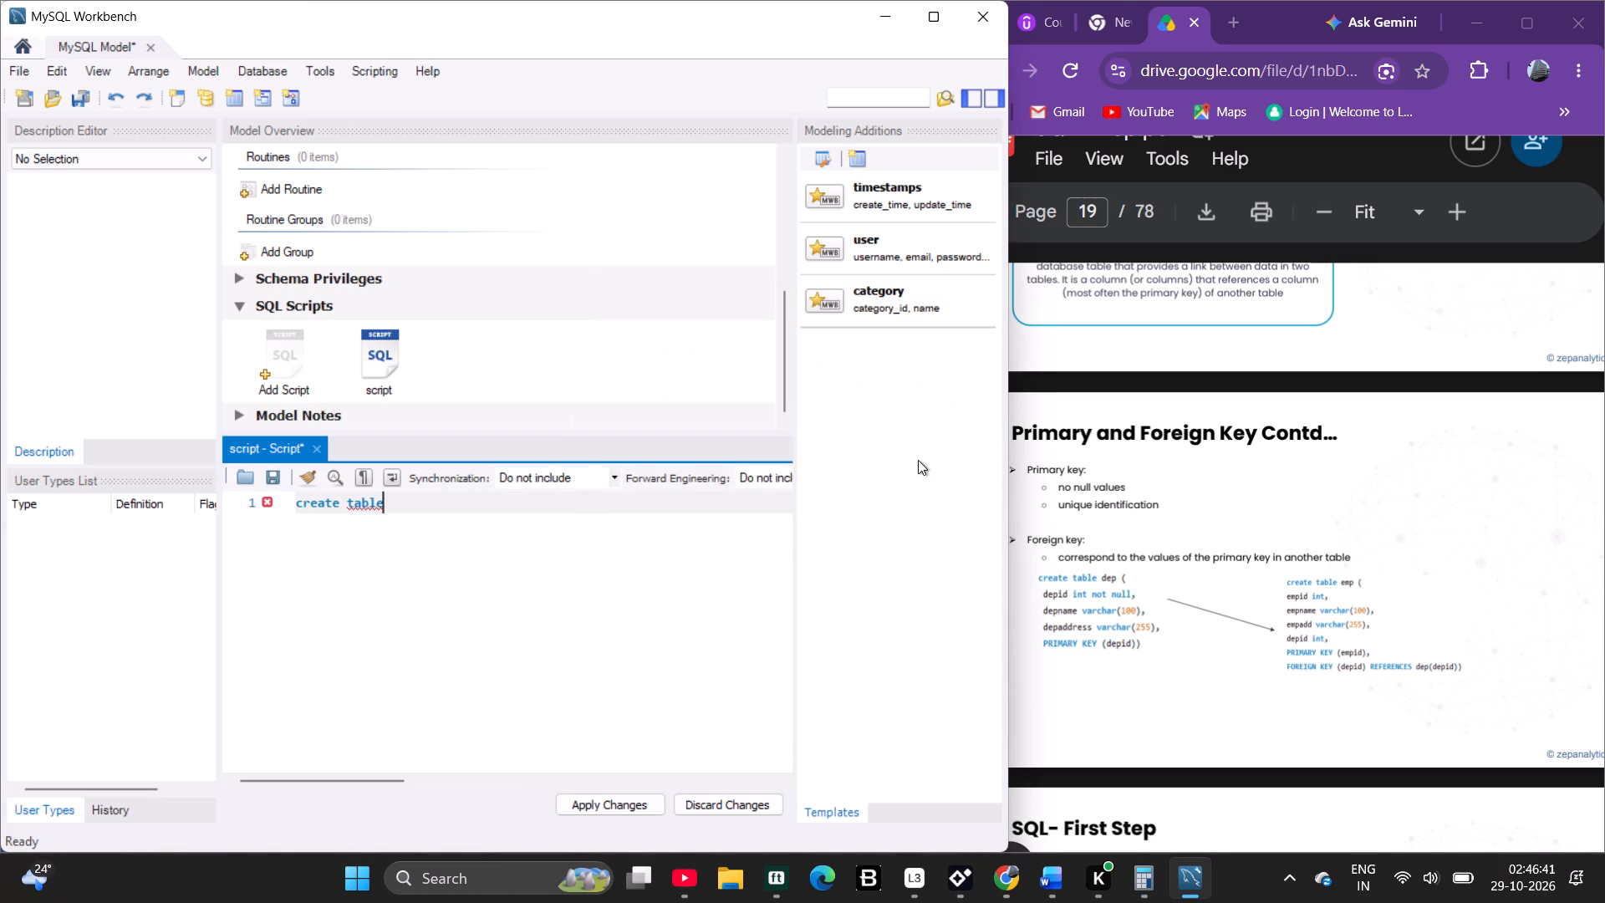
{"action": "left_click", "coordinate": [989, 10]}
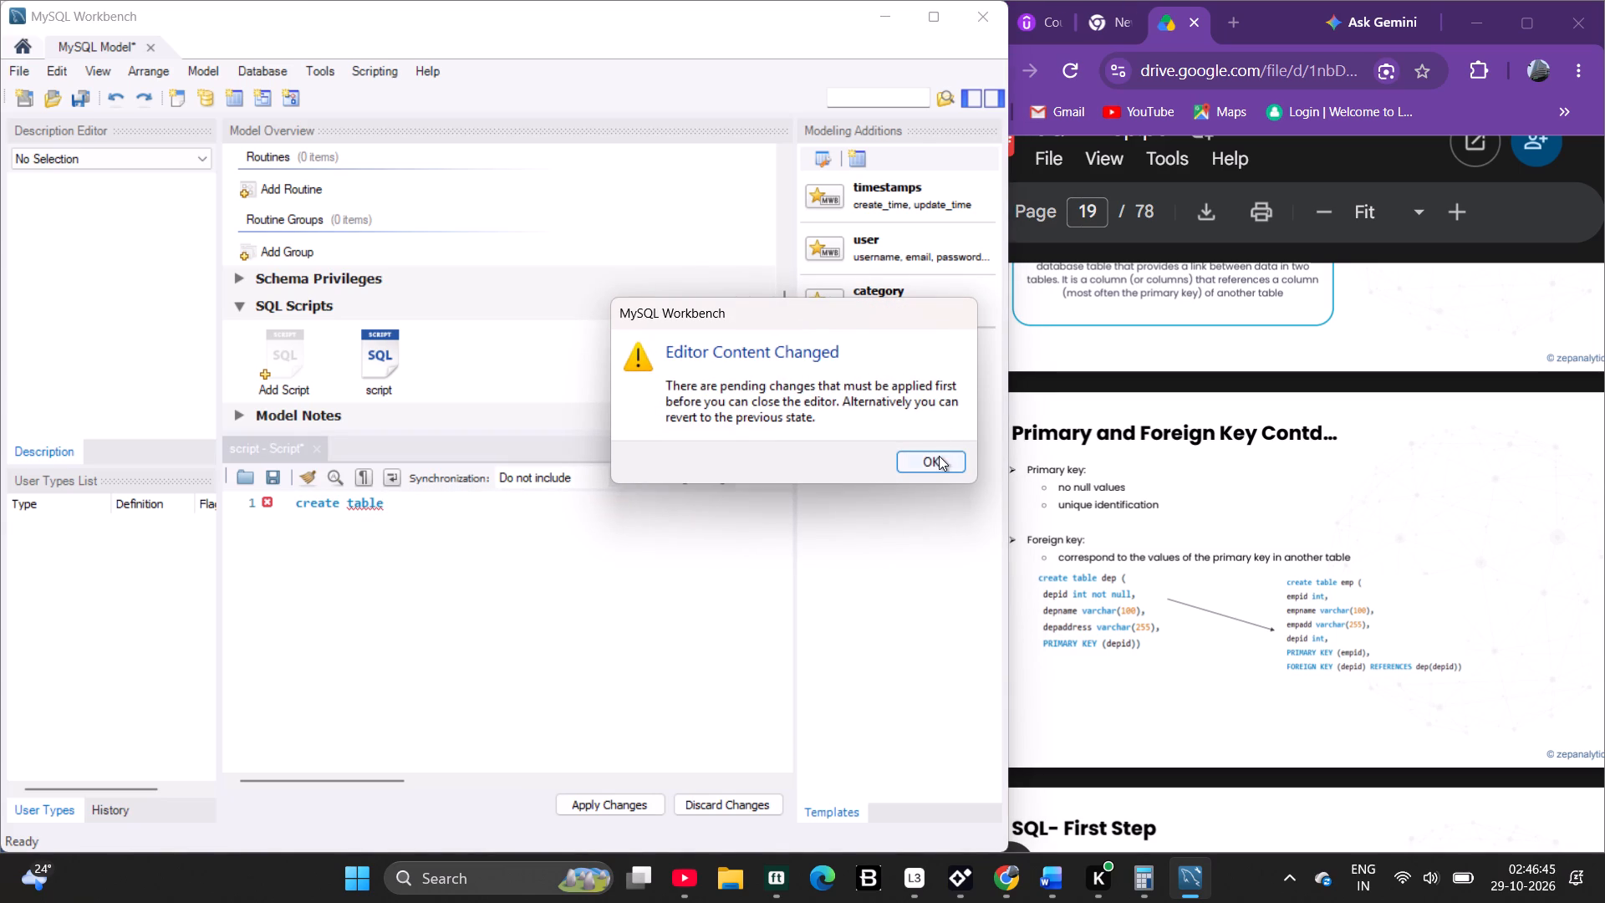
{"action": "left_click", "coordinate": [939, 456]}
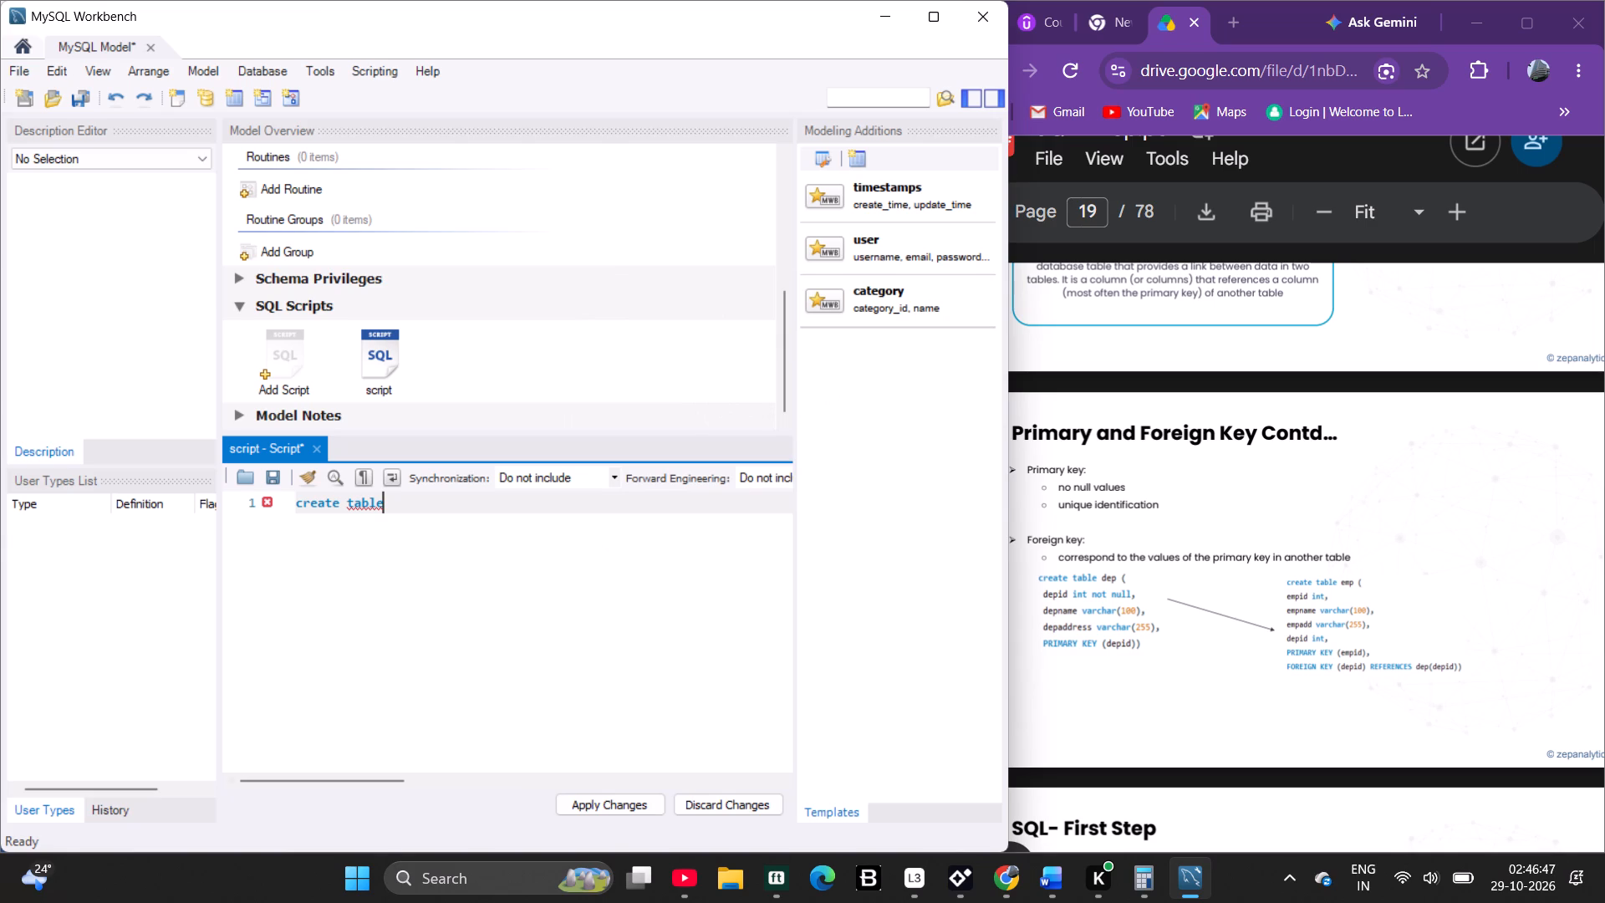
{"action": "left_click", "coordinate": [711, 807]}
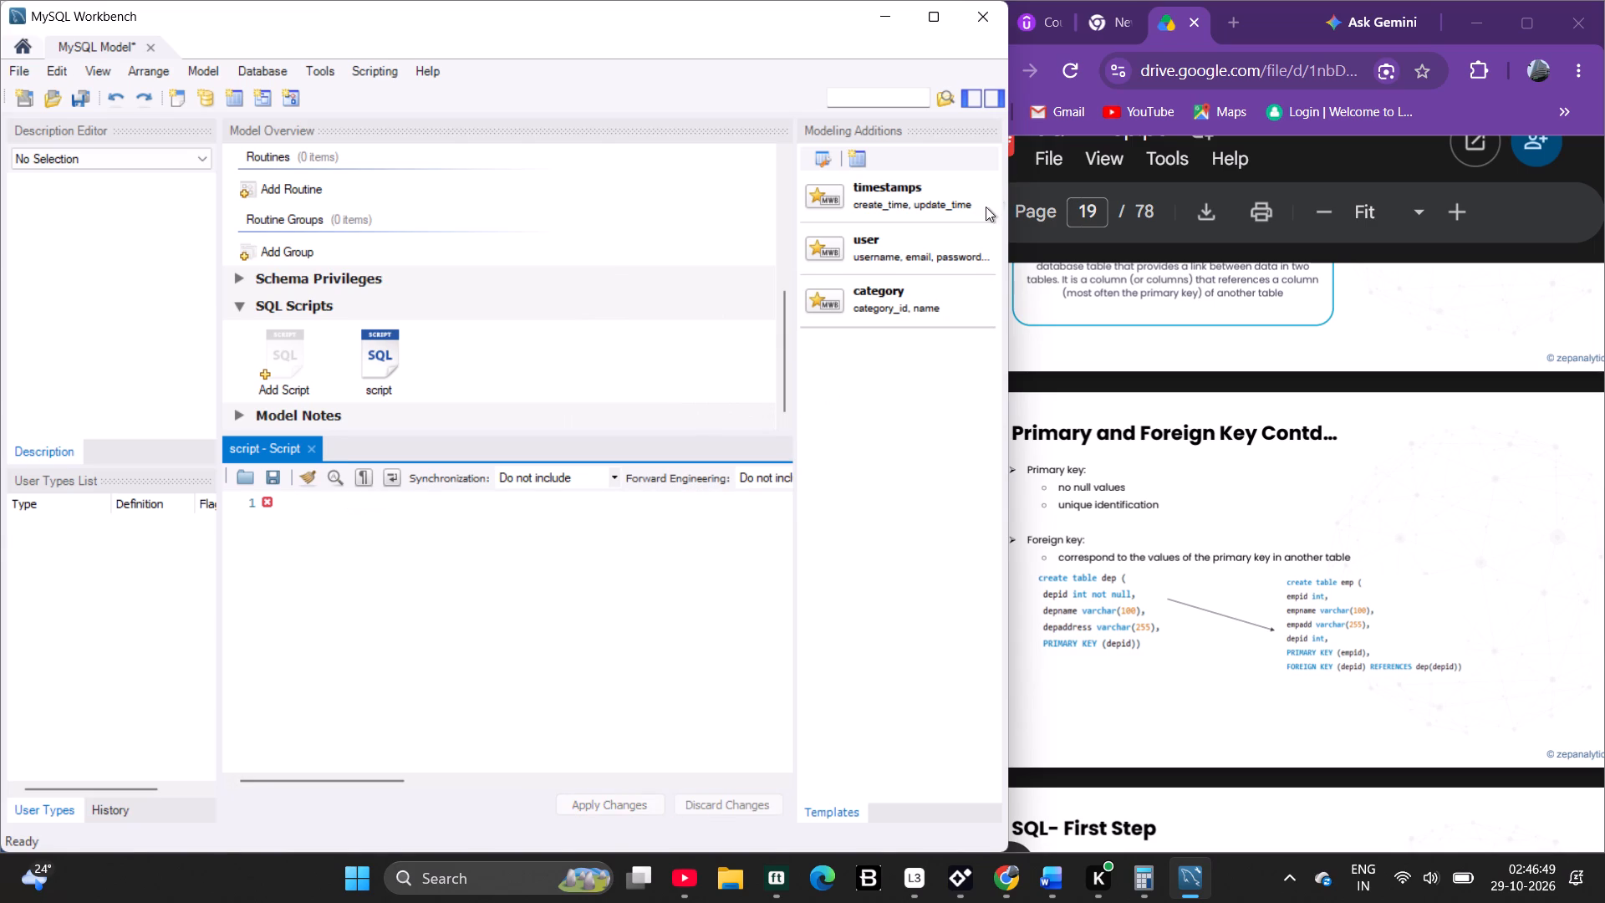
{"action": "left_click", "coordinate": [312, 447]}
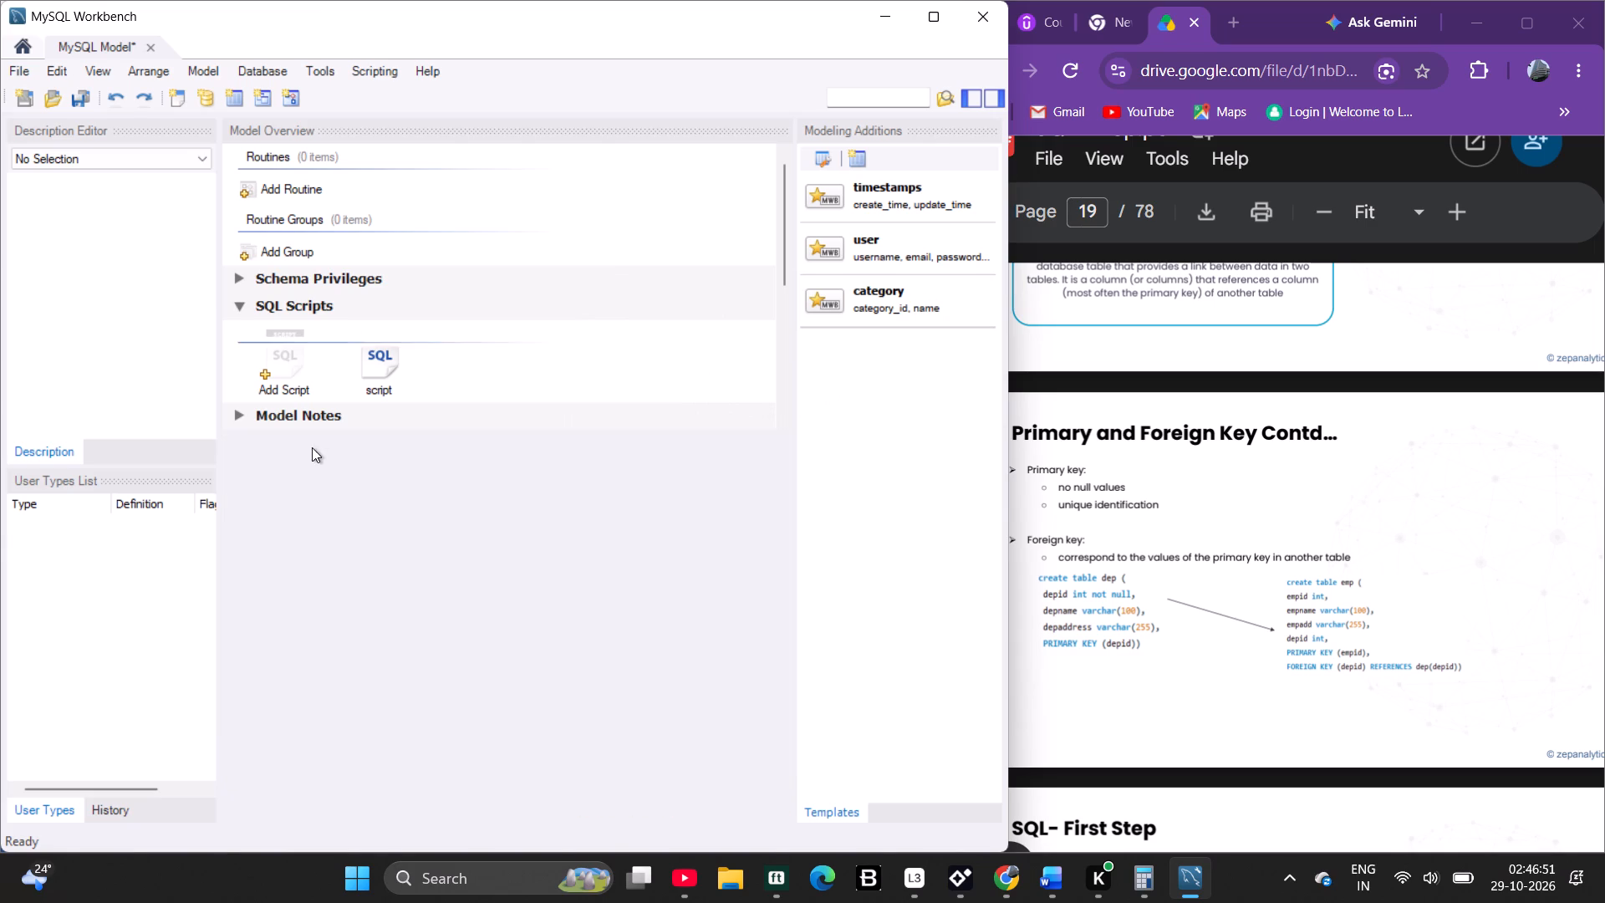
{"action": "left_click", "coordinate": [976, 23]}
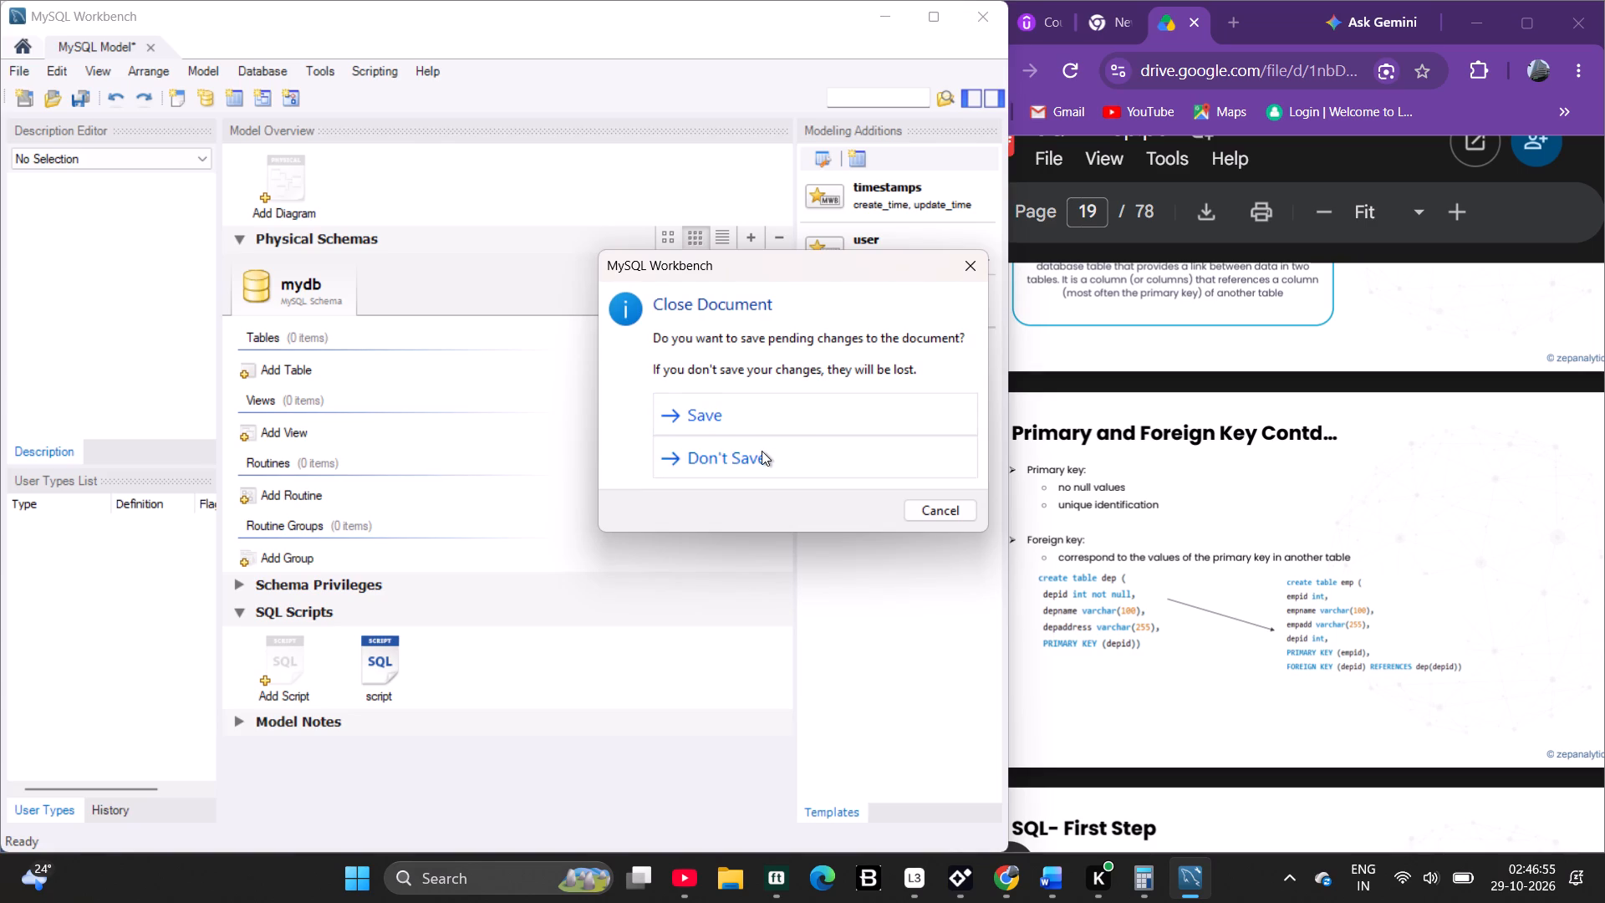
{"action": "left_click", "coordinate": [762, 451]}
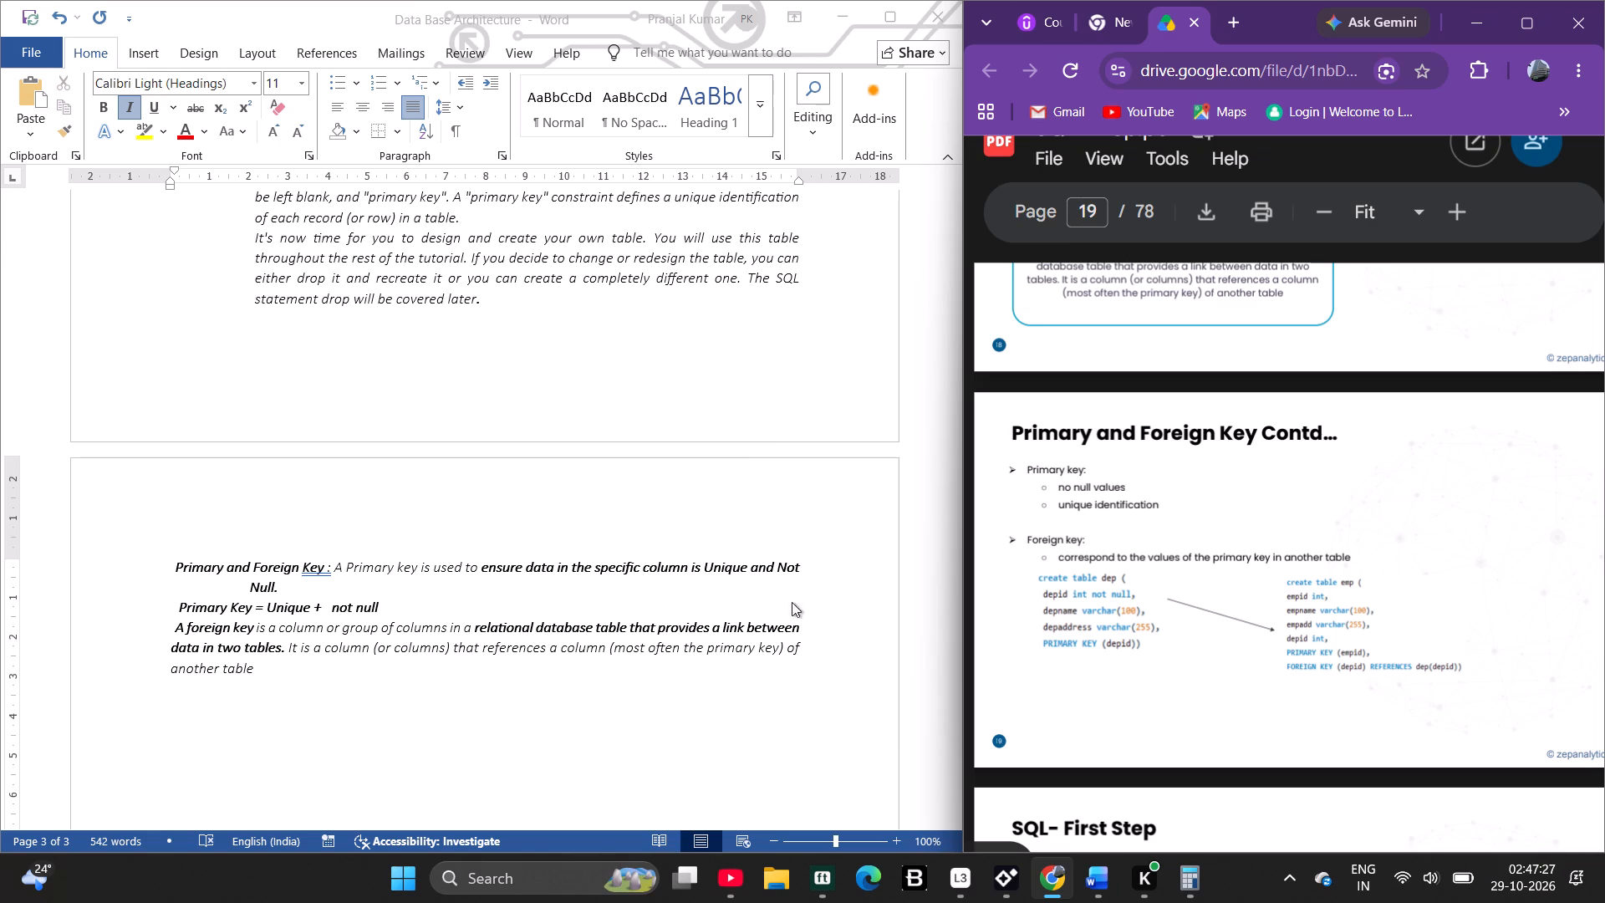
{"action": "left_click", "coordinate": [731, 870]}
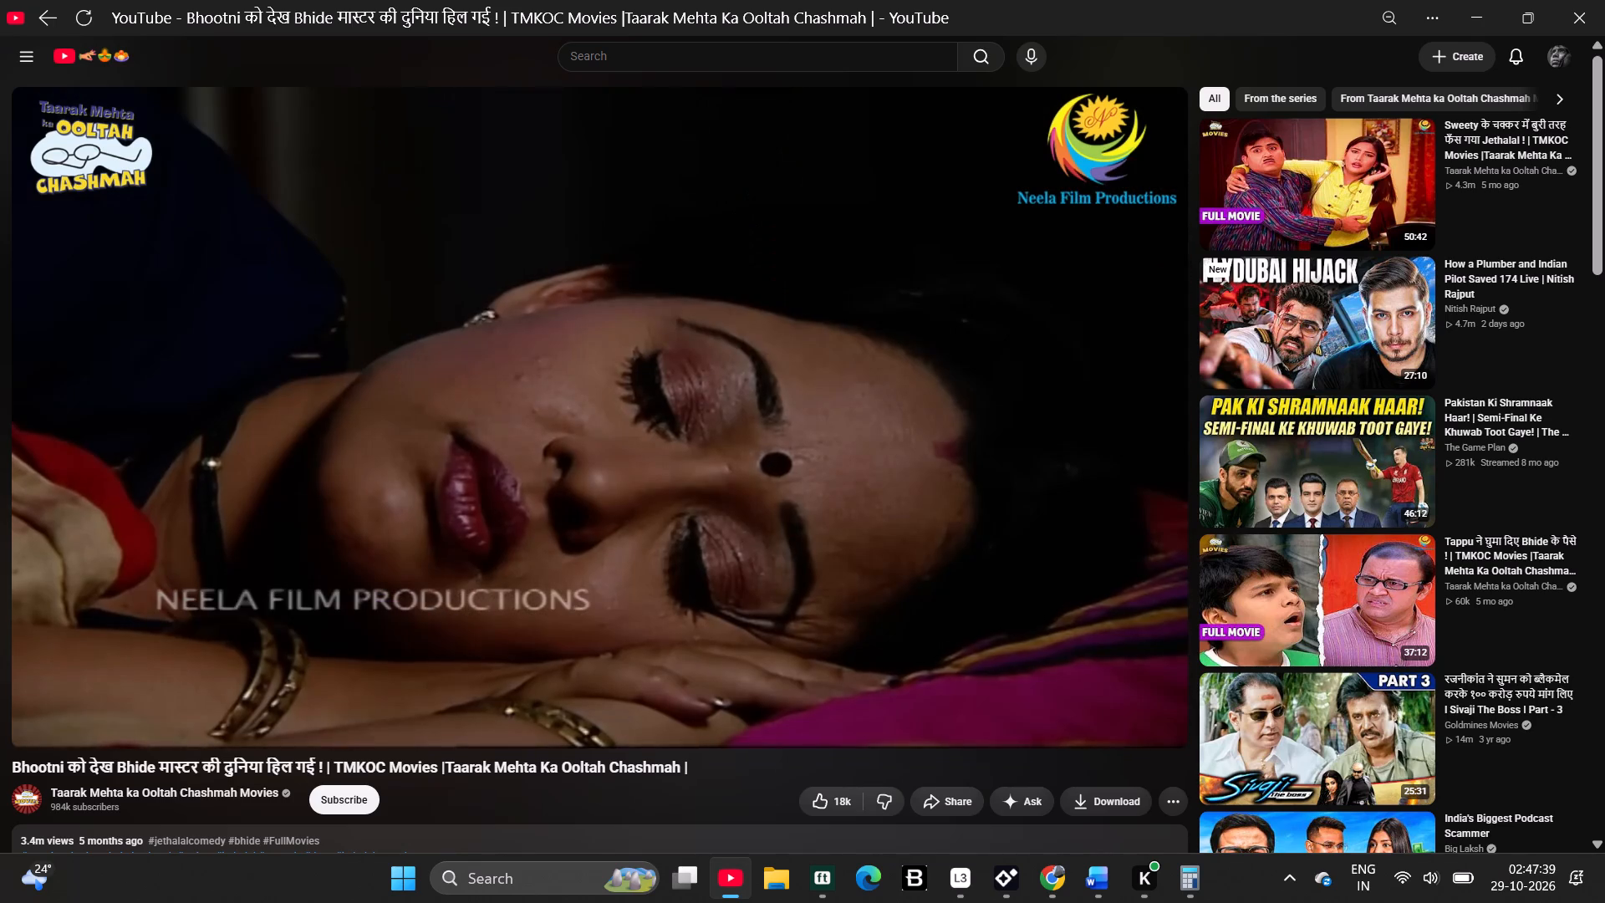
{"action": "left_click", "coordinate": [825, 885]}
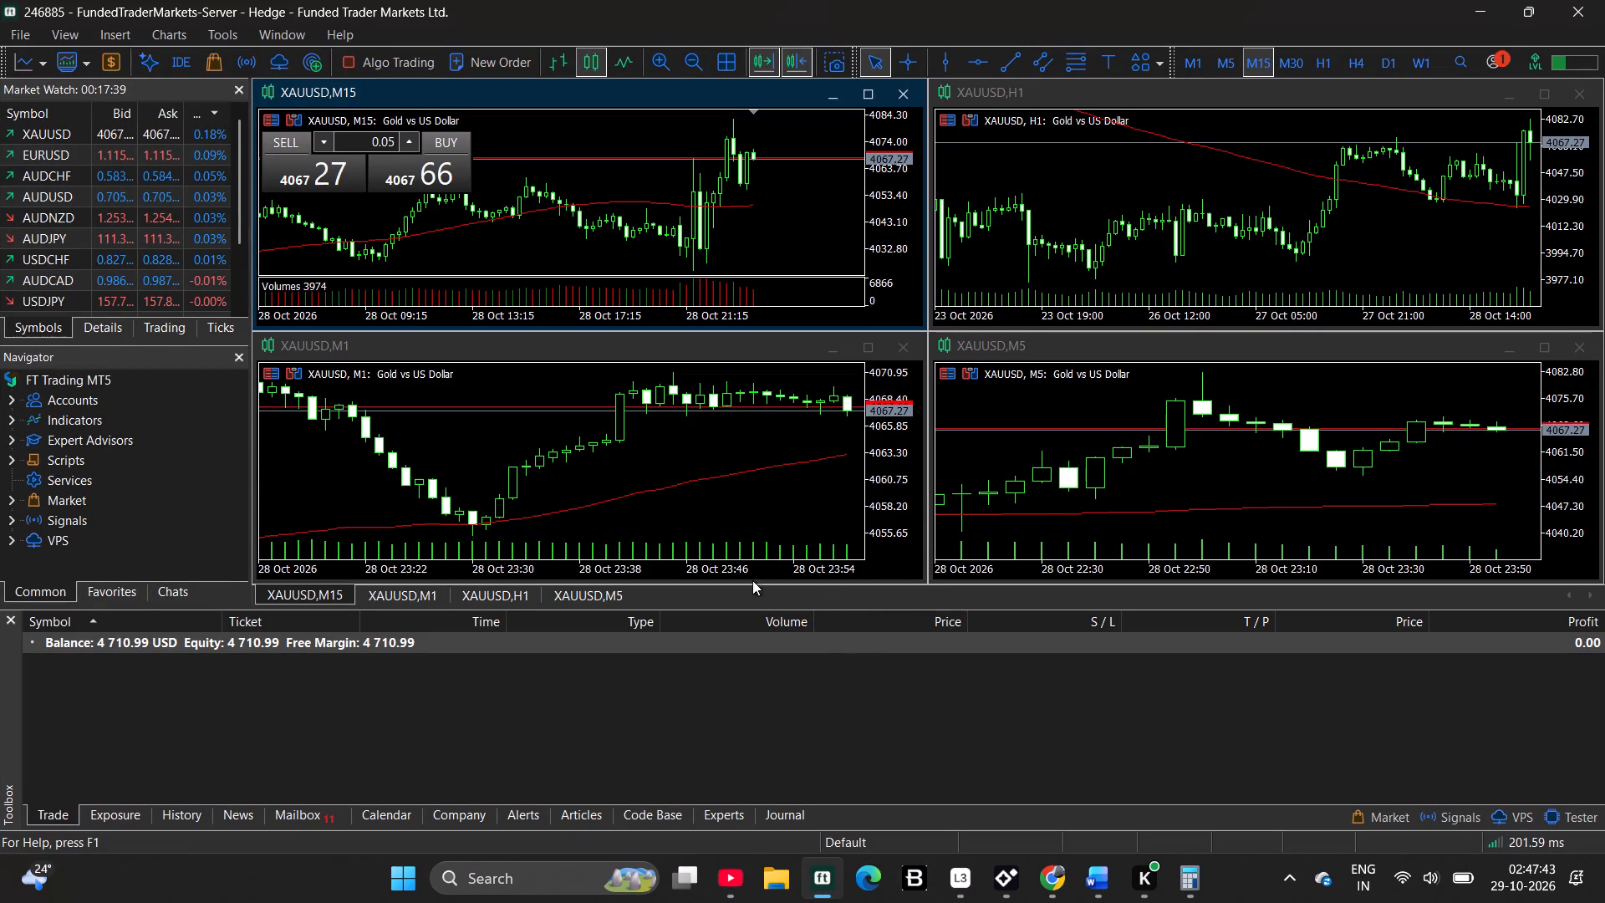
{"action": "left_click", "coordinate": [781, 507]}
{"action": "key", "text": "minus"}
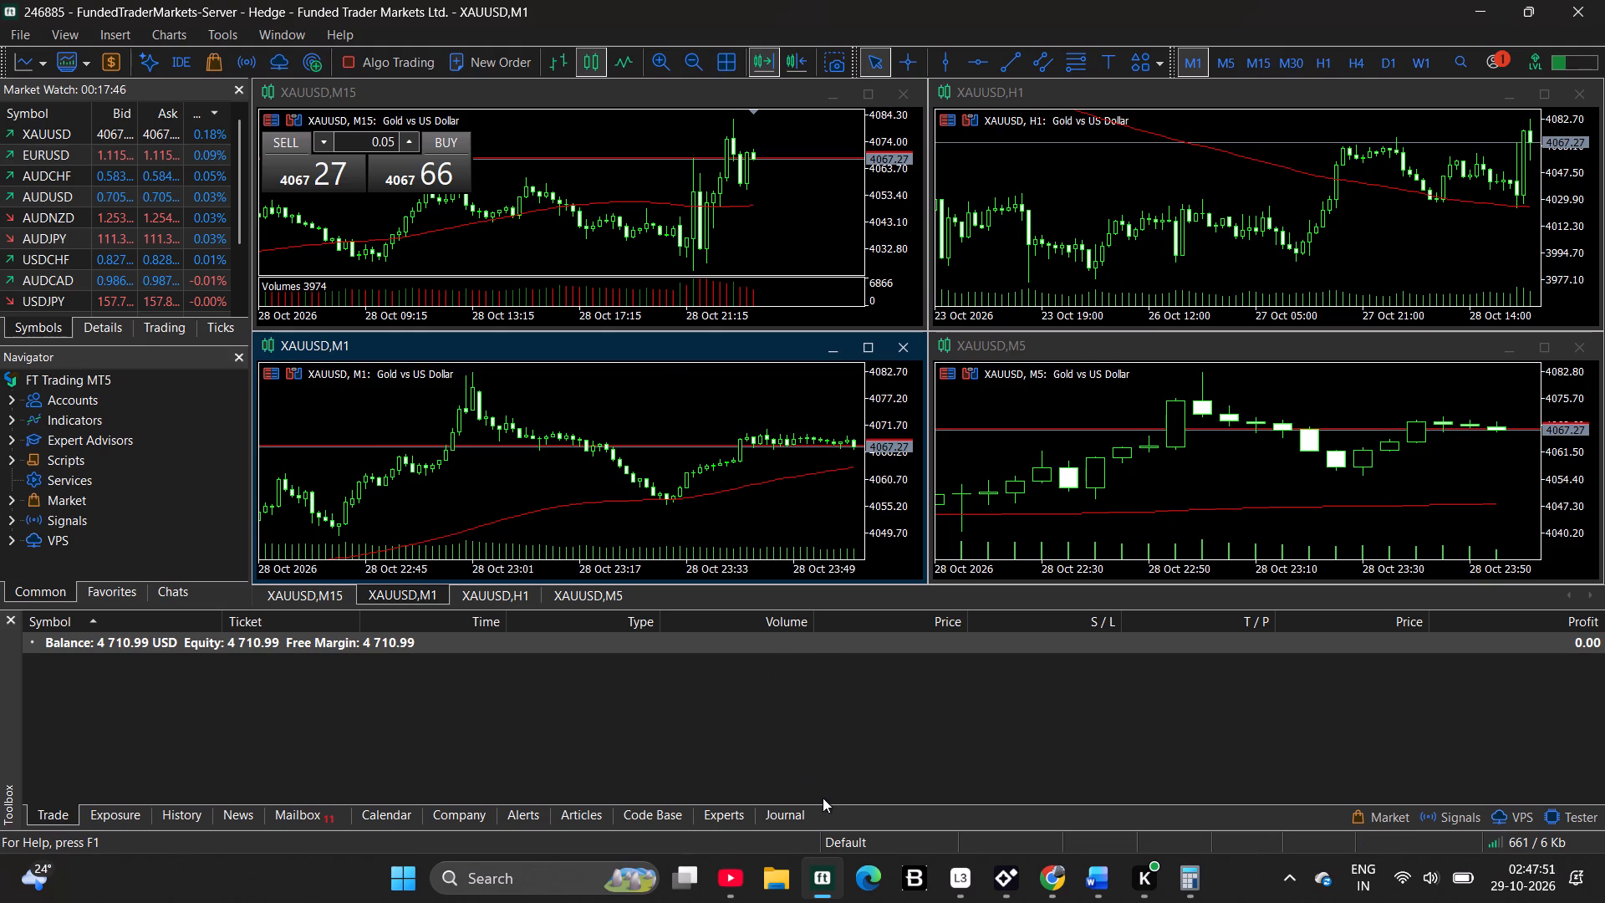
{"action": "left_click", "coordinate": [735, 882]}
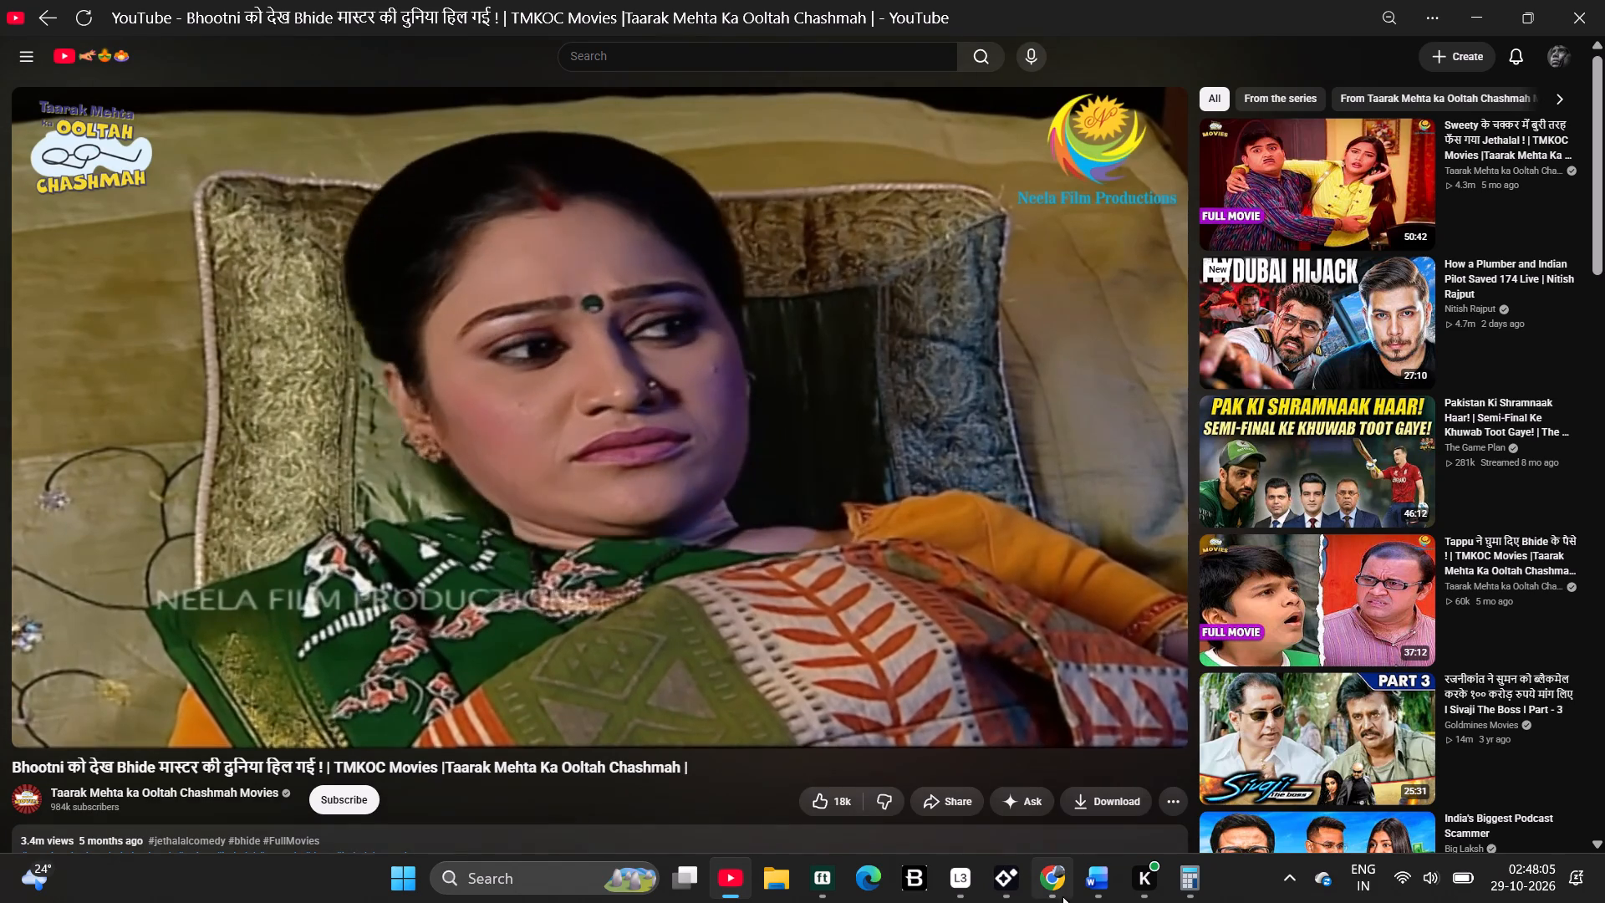
Switch back to the SQL PDF in Chrome and the Data Base Architecture document in Word.
{"action": "left_click", "coordinate": [1055, 887]}
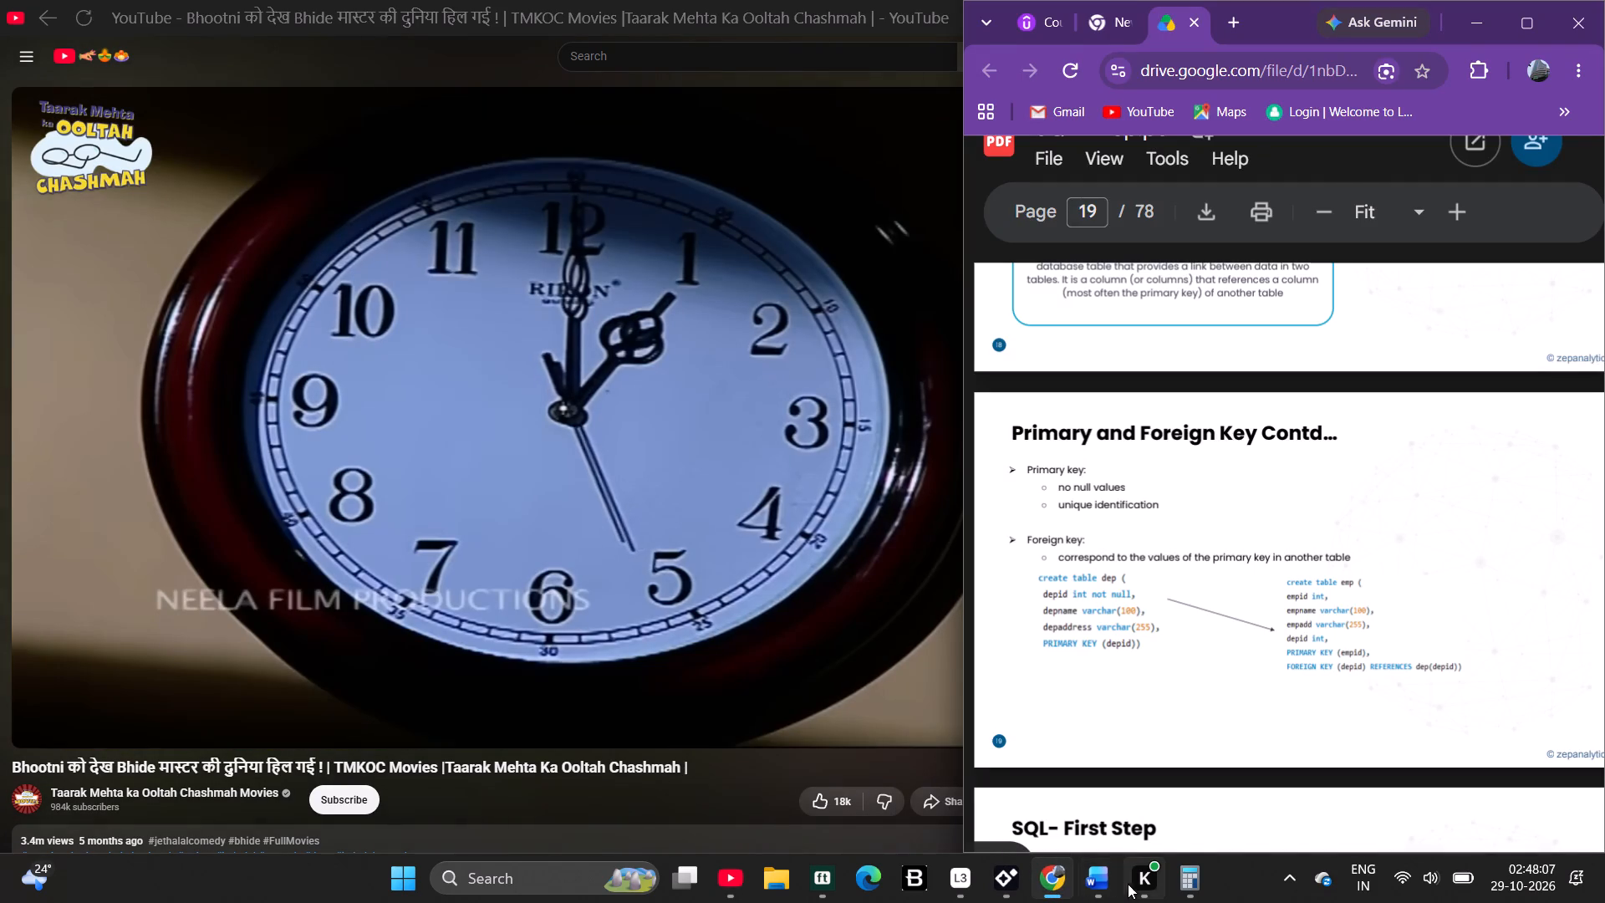
{"action": "left_click", "coordinate": [1091, 882]}
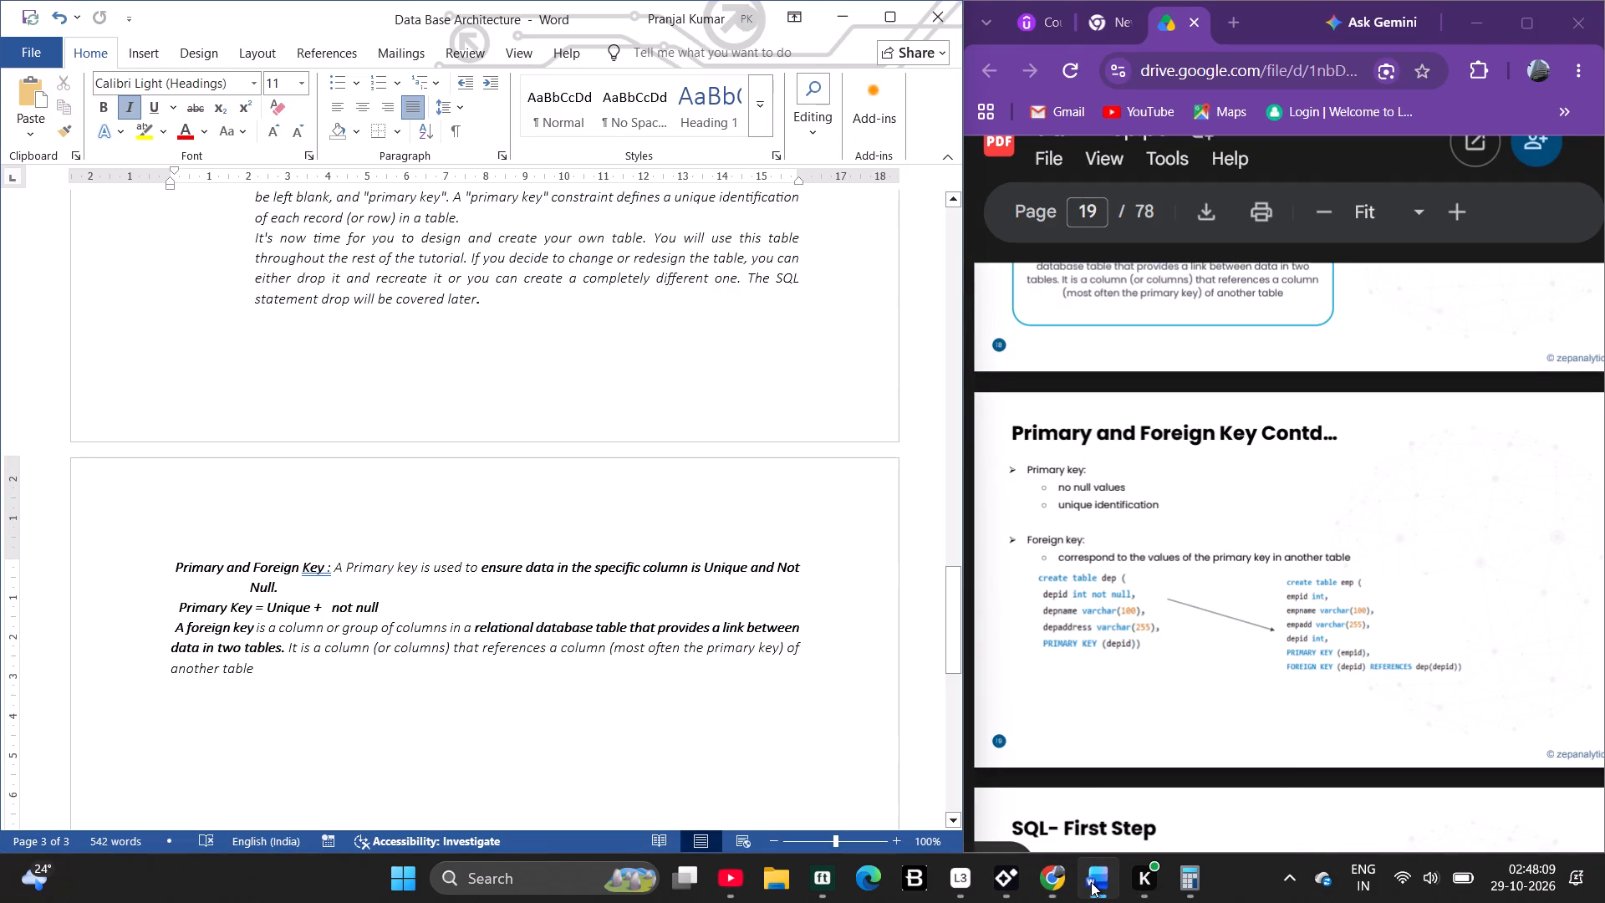